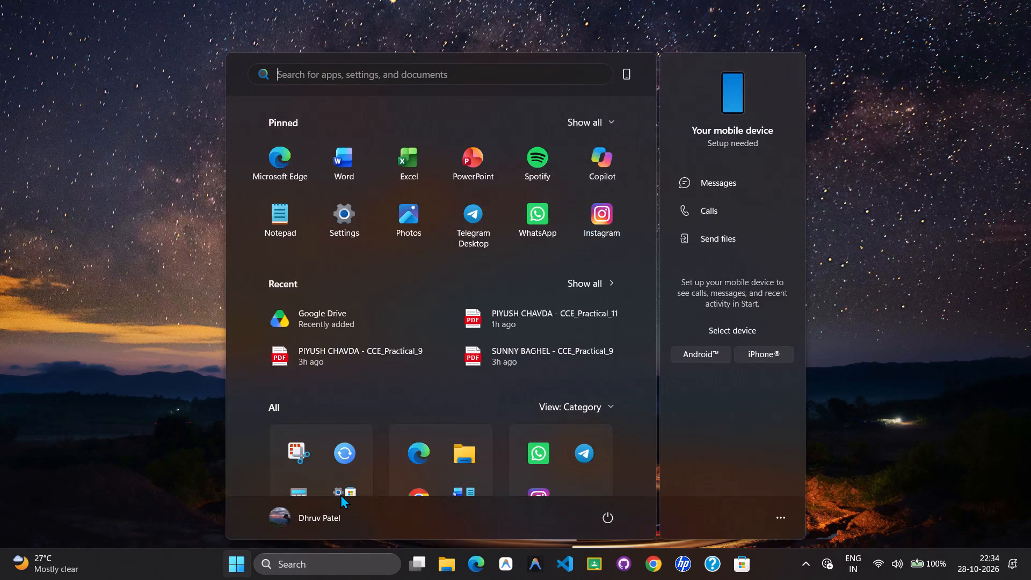
Launch Word and create a new blank document.
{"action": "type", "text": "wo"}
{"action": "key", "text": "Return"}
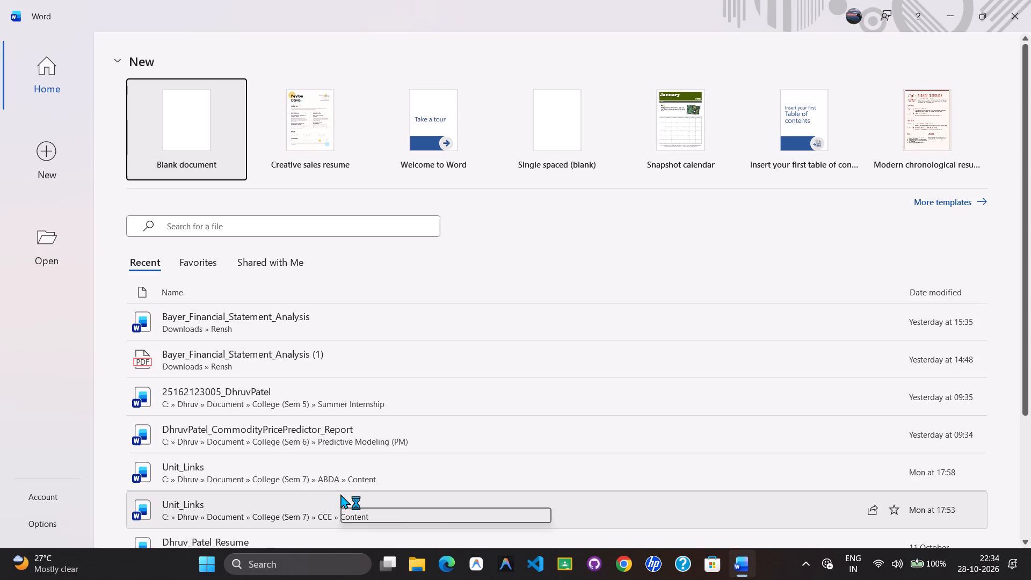
{"action": "left_click", "coordinate": [190, 143]}
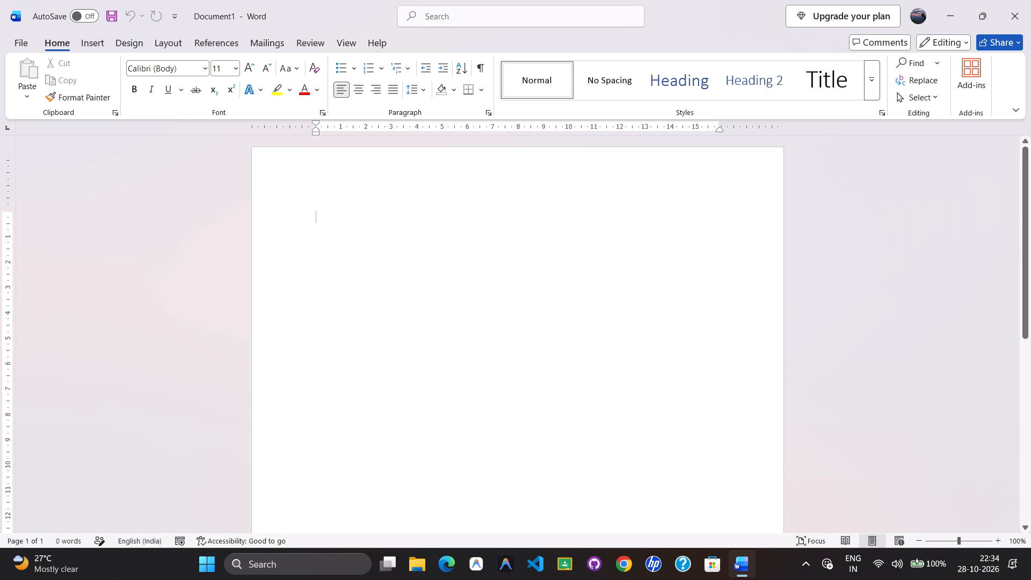
{"action": "key", "text": "super+a"}
{"action": "key", "text": "Escape"}
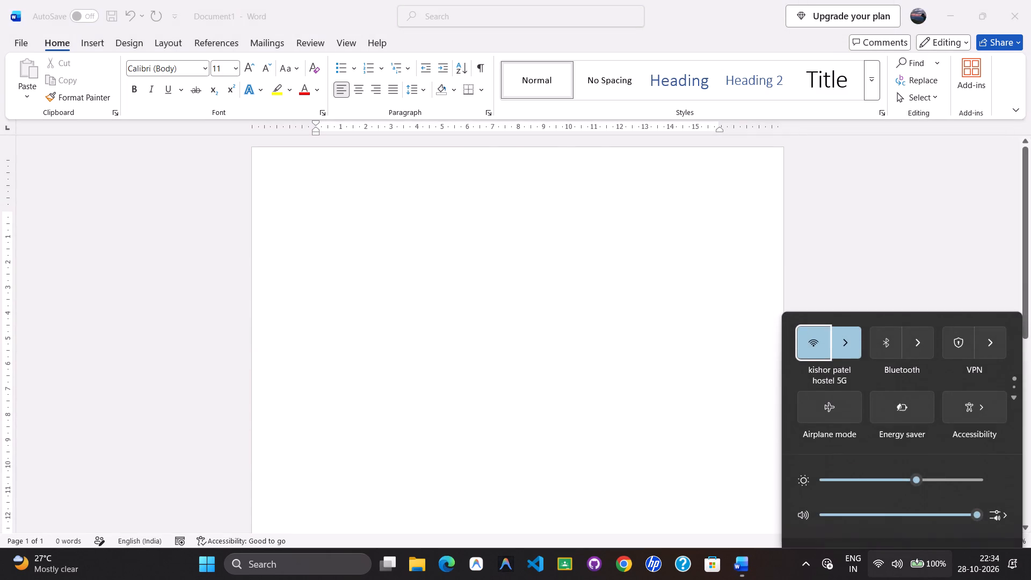
Switch the keyboard input language to Gujarati for the blank document.
{"action": "key", "text": "super+space"}
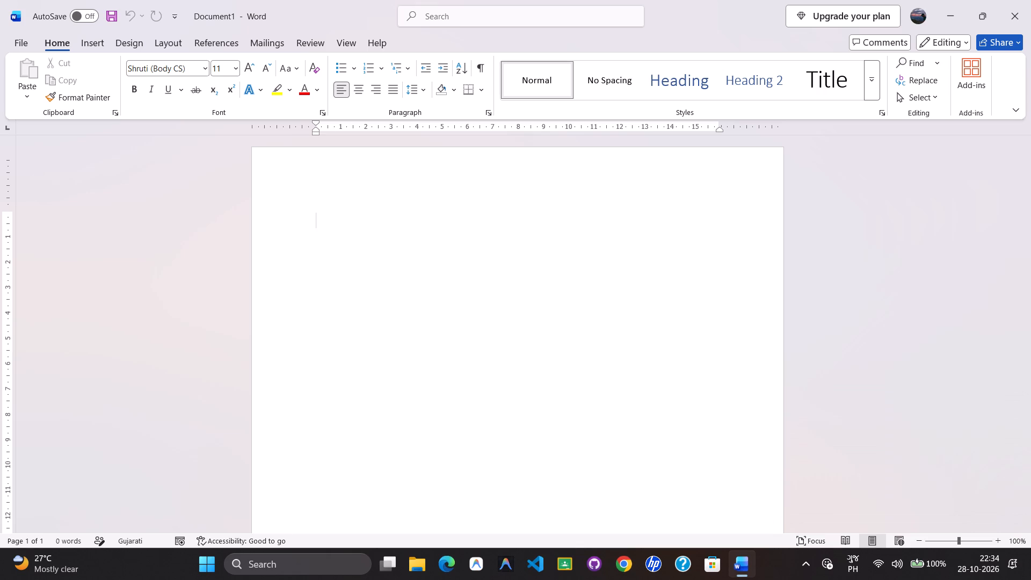
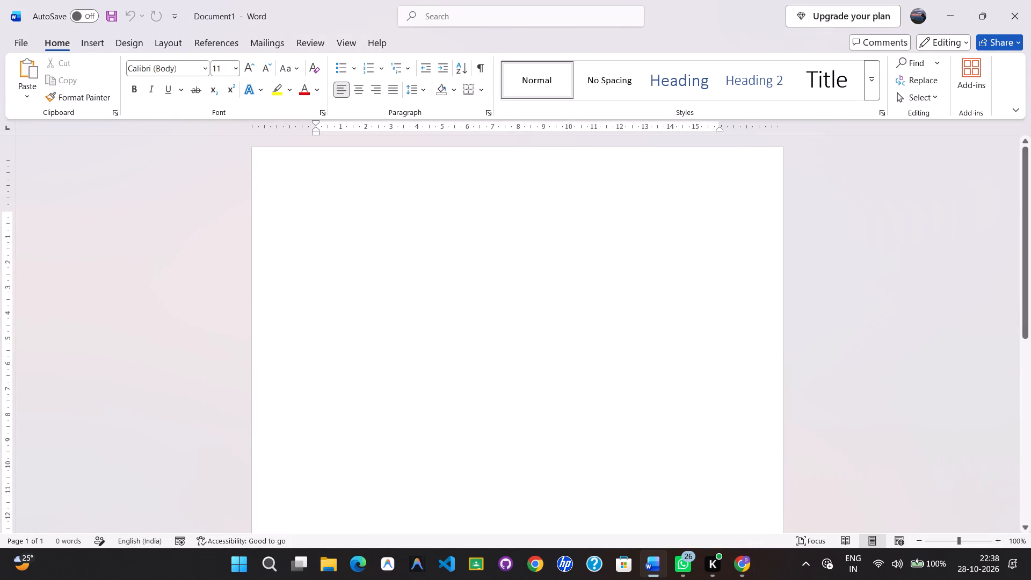
Switch from the blank Word document back to the ChatGPT conversation with the extracted Gujarati text in Google Chrome.
{"action": "key", "text": "alt+Tab"}
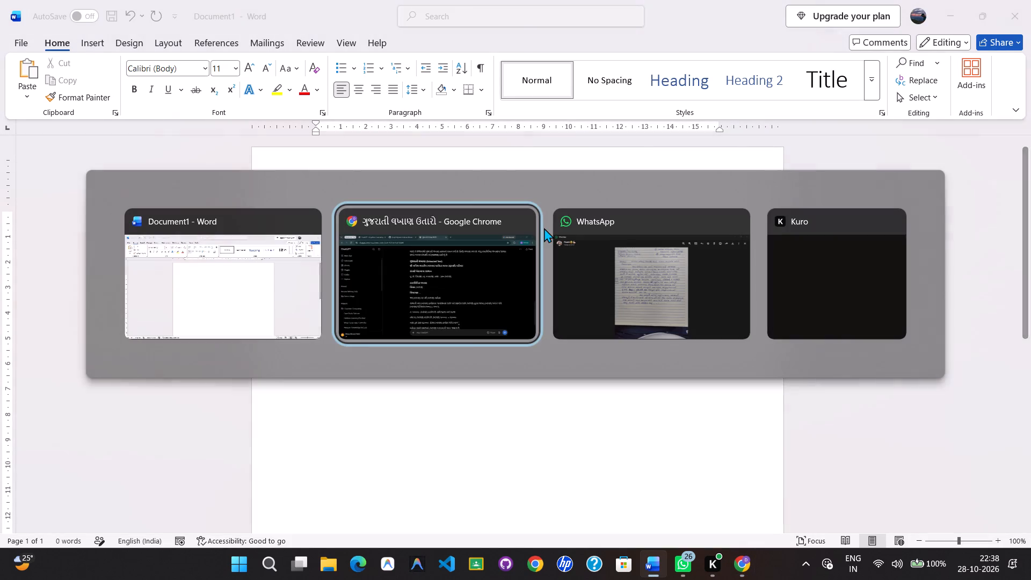
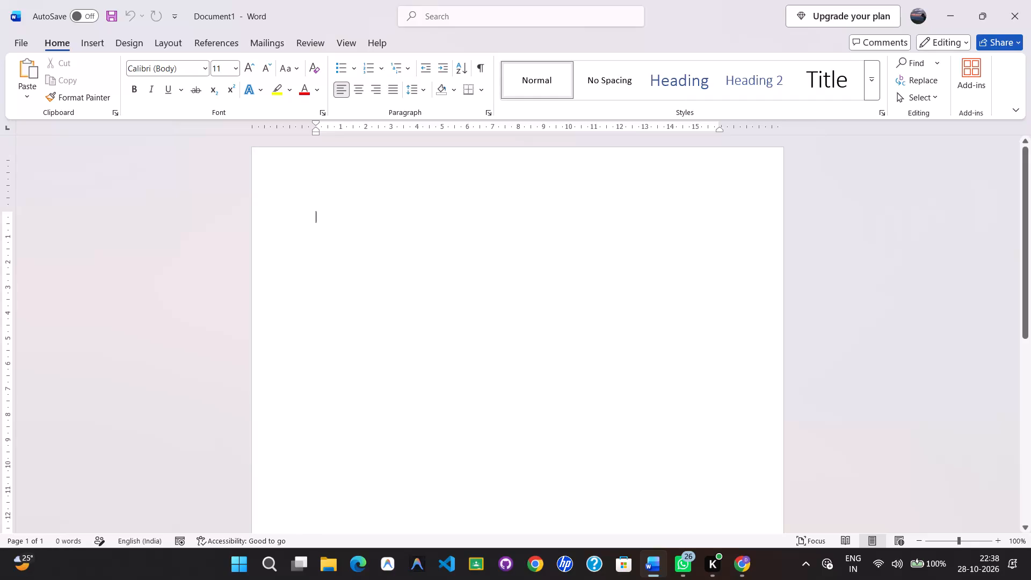
Switch the keyboard input to Gujarati Phonetic and write the word પ્રમુખ on the first line of the blank document.
{"action": "key", "text": "super+space"}
{"action": "key", "text": "super+space"}
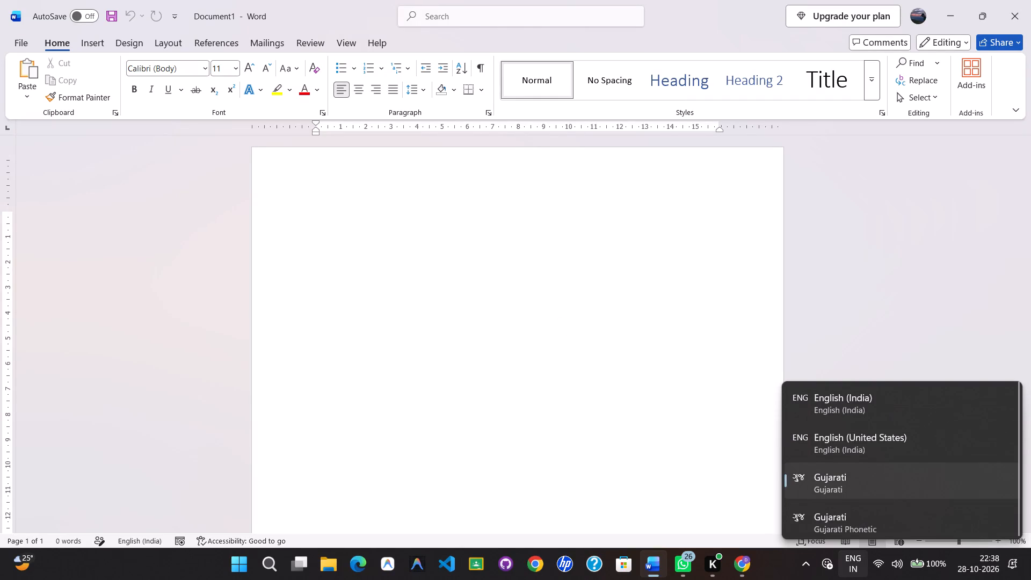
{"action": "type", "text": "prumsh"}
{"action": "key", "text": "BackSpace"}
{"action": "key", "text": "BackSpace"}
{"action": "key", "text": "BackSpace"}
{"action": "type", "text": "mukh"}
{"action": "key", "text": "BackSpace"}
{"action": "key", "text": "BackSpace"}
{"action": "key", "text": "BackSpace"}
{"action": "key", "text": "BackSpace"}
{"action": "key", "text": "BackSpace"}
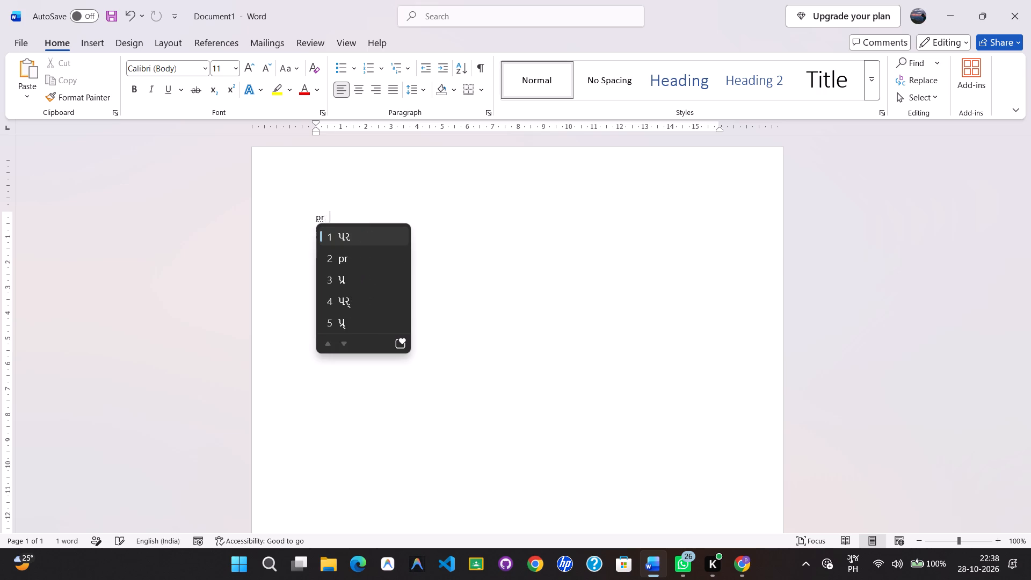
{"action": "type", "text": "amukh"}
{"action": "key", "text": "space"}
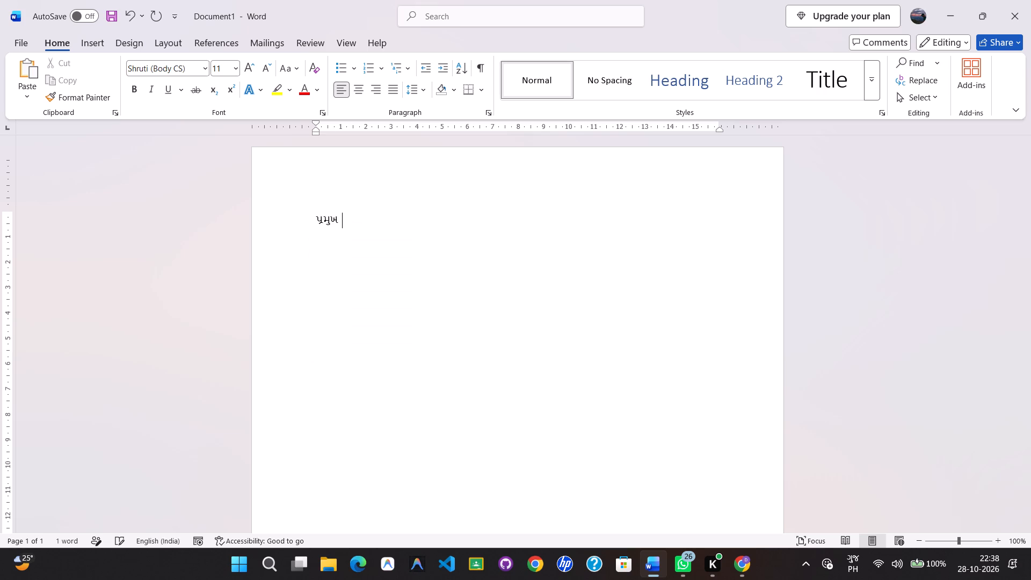
Append શ્રી directly to પ્રમુખ without a space, making the word પ્રમુખશ્રી.
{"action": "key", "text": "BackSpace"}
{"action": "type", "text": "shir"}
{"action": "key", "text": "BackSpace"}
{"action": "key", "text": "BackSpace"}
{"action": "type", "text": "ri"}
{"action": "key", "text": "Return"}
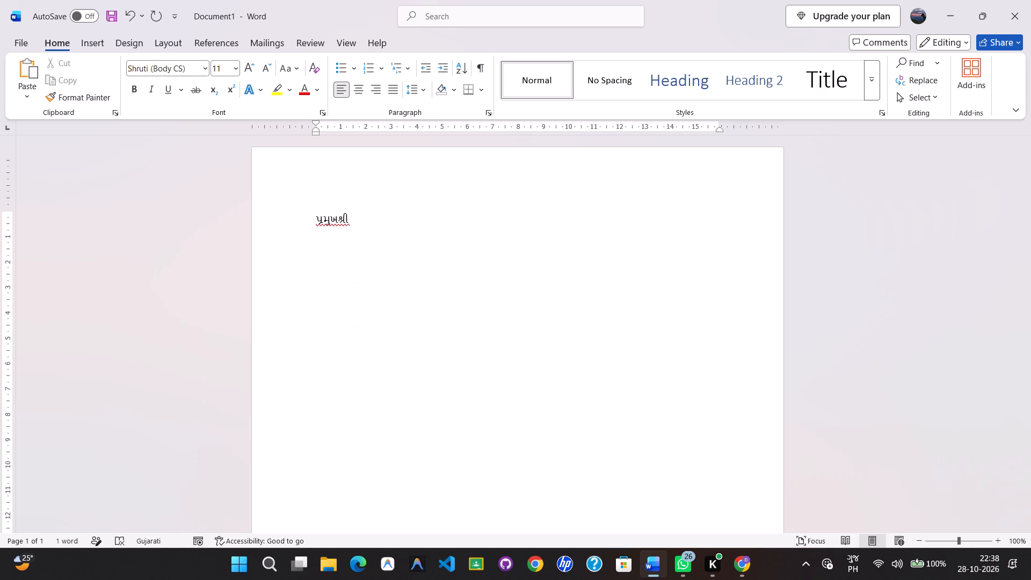
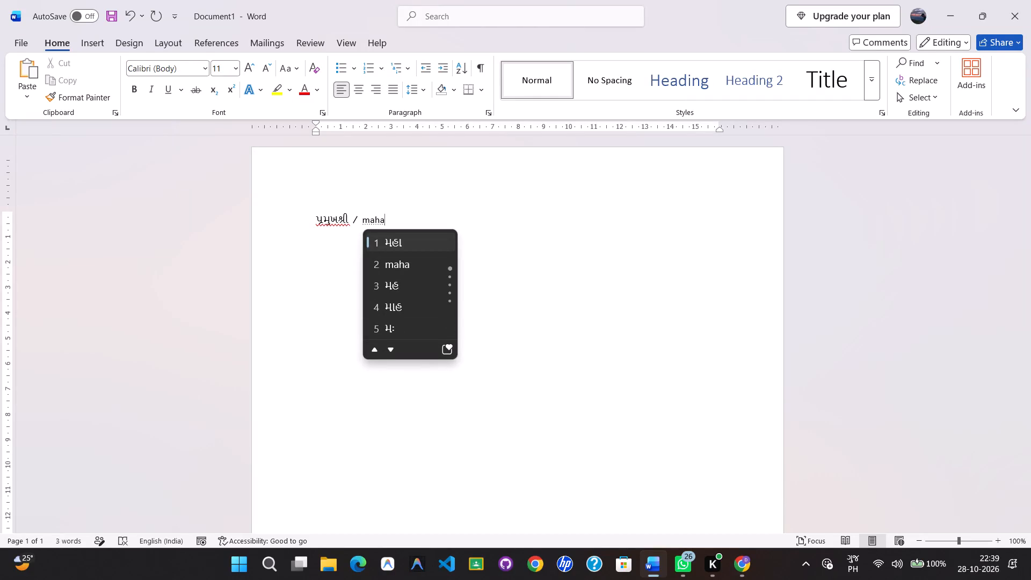
Complete the first line after the slash with the Gujarati word મહામંત્રીશ્રી, entered phonetically as "mahamantri" plus "shri".
{"action": "type", "text": "mantri"}
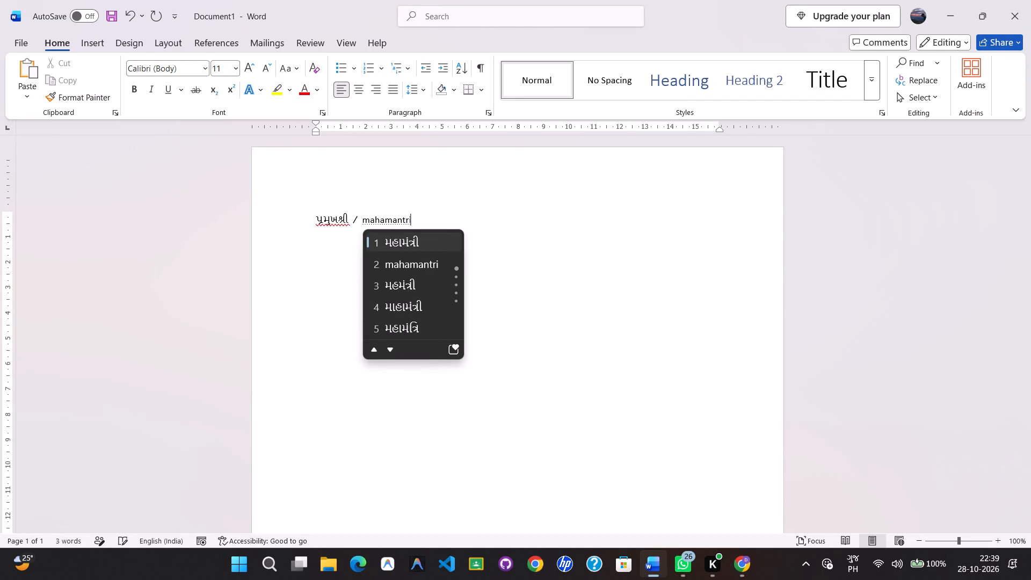
{"action": "key", "text": "space"}
{"action": "key", "text": "BackSpace"}
{"action": "type", "text": "shri"}
{"action": "key", "text": "Return"}
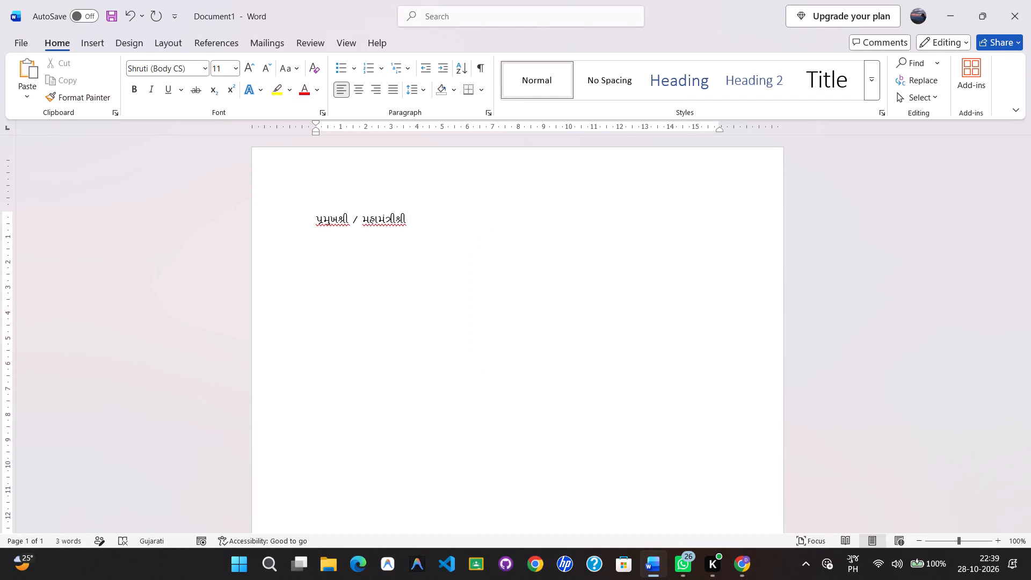
Start a second line and write "umiya mataji sansthan" in Gujarati script as ઉમિયા માતાજી સંસ્થાન.
{"action": "key", "text": "Return"}
{"action": "type", "text": "umiya"}
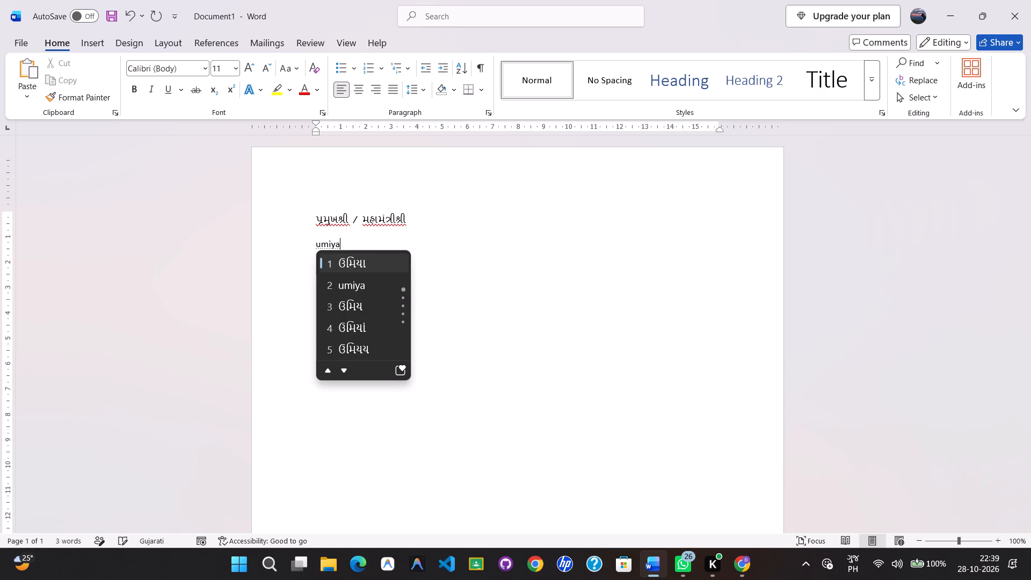
{"action": "key", "text": "space"}
{"action": "type", "text": "mataji sansthan"}
{"action": "key", "text": "Return"}
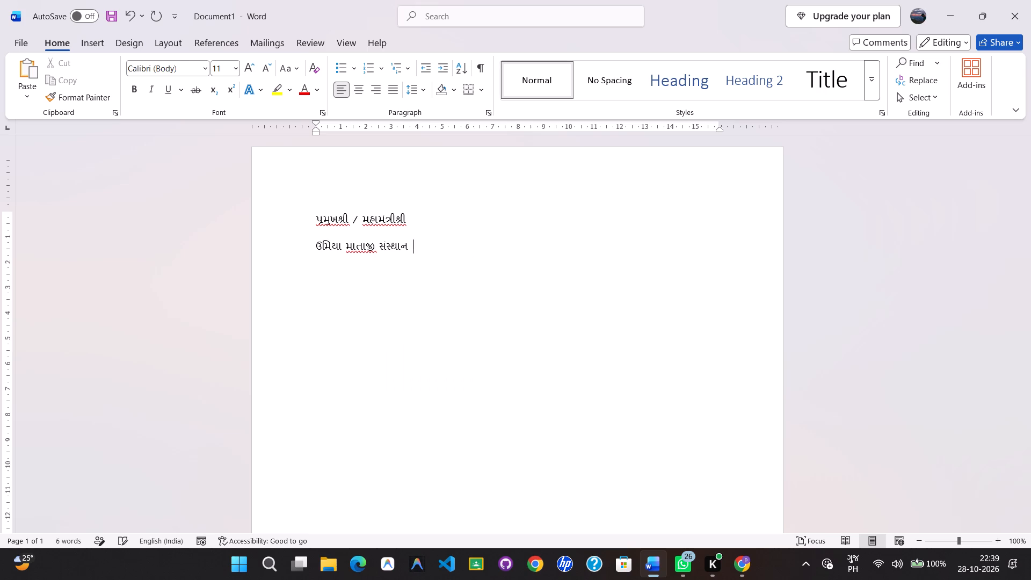
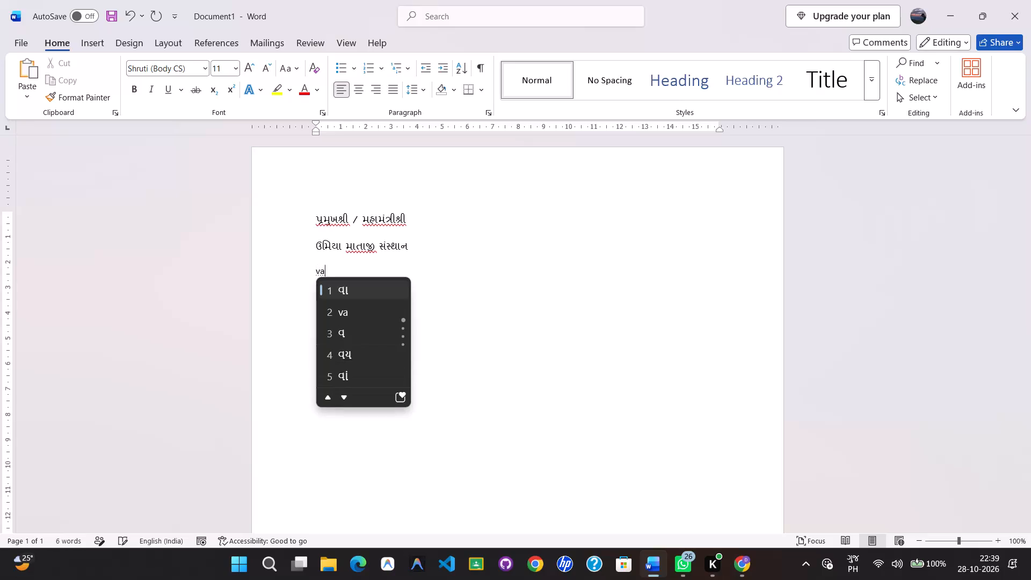
Write the place name "vandhay" in Gujarati script as વાંઢાય at the start of the third line.
{"action": "type", "text": "ay"}
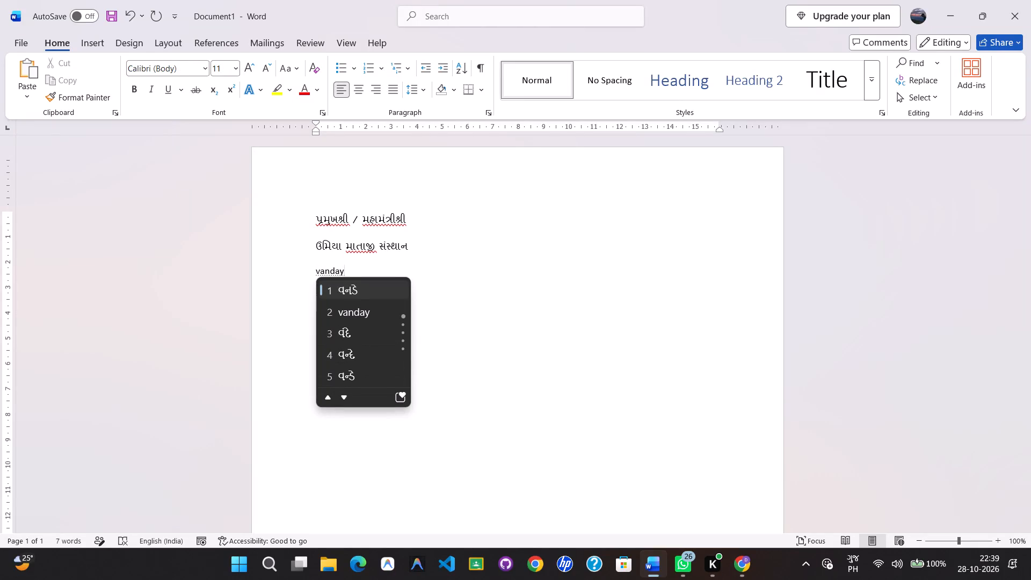
{"action": "key", "text": "BackSpace"}
{"action": "key", "text": "BackSpace"}
{"action": "type", "text": "hay"}
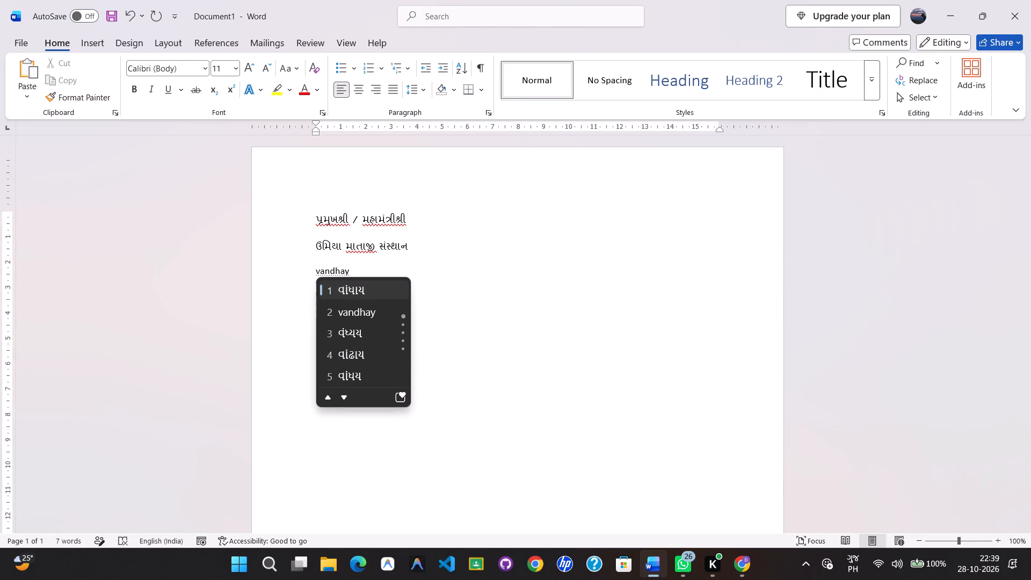
{"action": "key", "text": "Down"}
{"action": "key", "text": "Down"}
{"action": "key", "text": "Down"}
{"action": "key", "text": "Return"}
Add a hyphen after વાંઢાય and enter the place name "deshalpar" phonetically for Gujarati conversion.
{"action": "type", "text": "- deshal"}
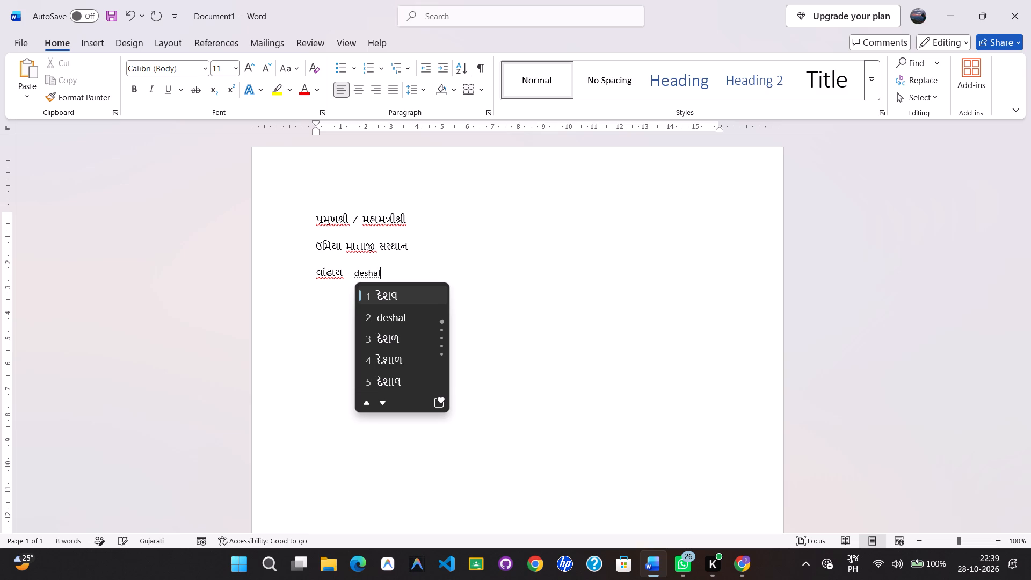
{"action": "key", "text": "a"}
{"action": "key", "text": "BackSpace"}
{"action": "type", "text": "par"}
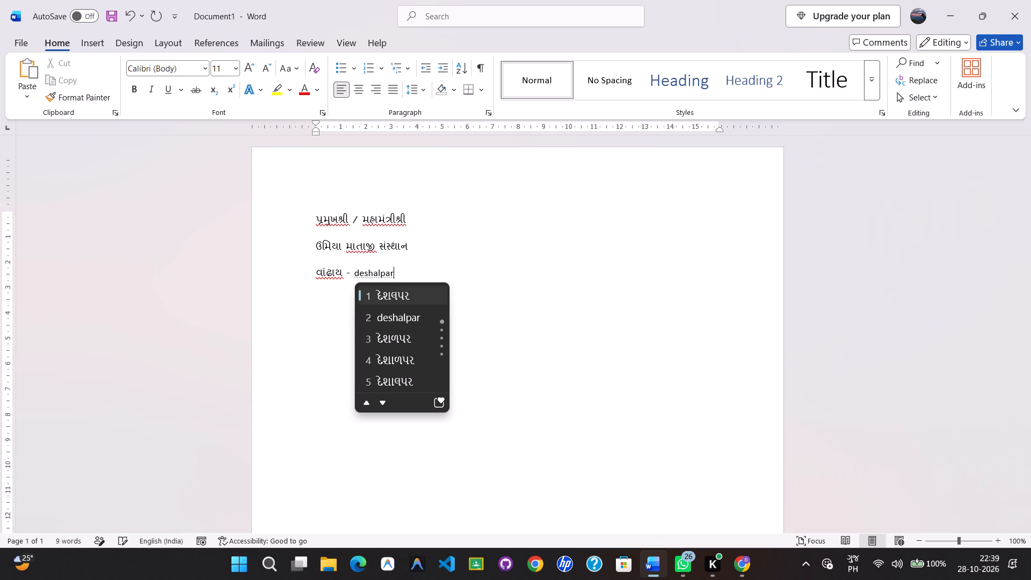
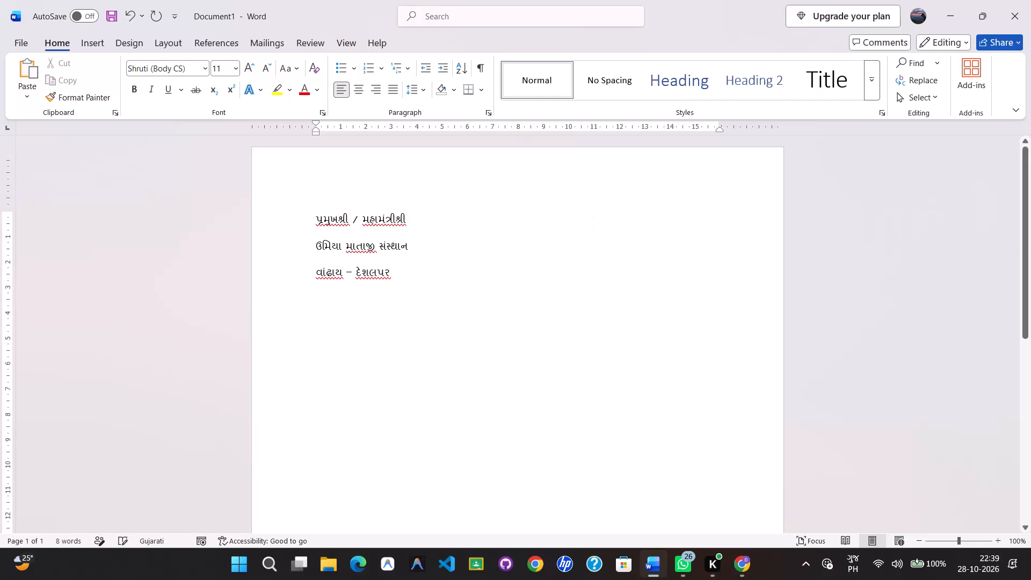
Add seven tab spaces after મહામંત્રીશ્રી on the first line to extend it towards the right margin of the page.
{"action": "key", "text": "Tab"}
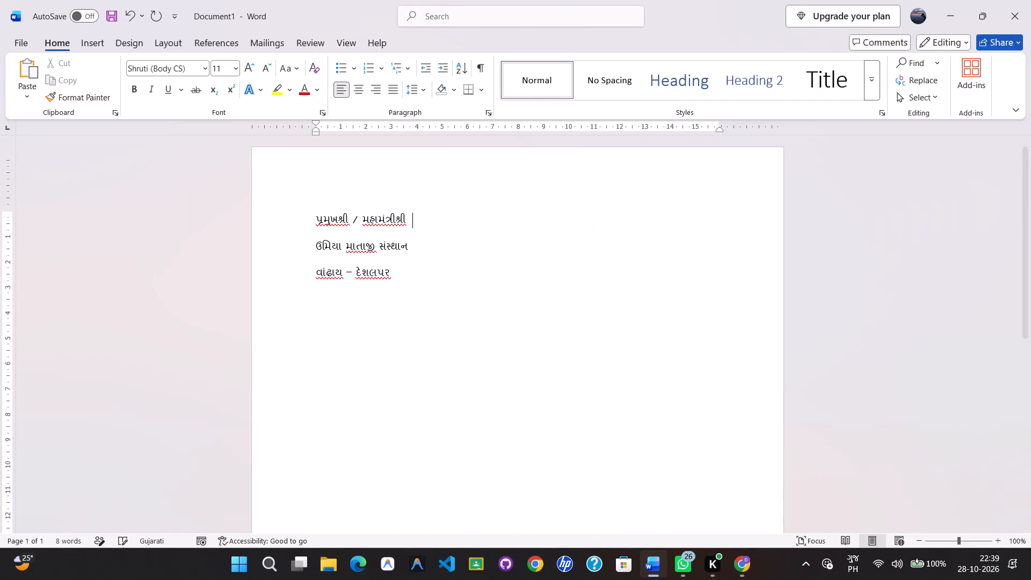
{"action": "key", "text": "Tab"}
{"action": "key", "text": "Tab"}
{"action": "key", "text": "Tab"}
{"action": "key", "text": "Tab"}
{"action": "key", "text": "Tab"}
{"action": "key", "text": "Tab"}
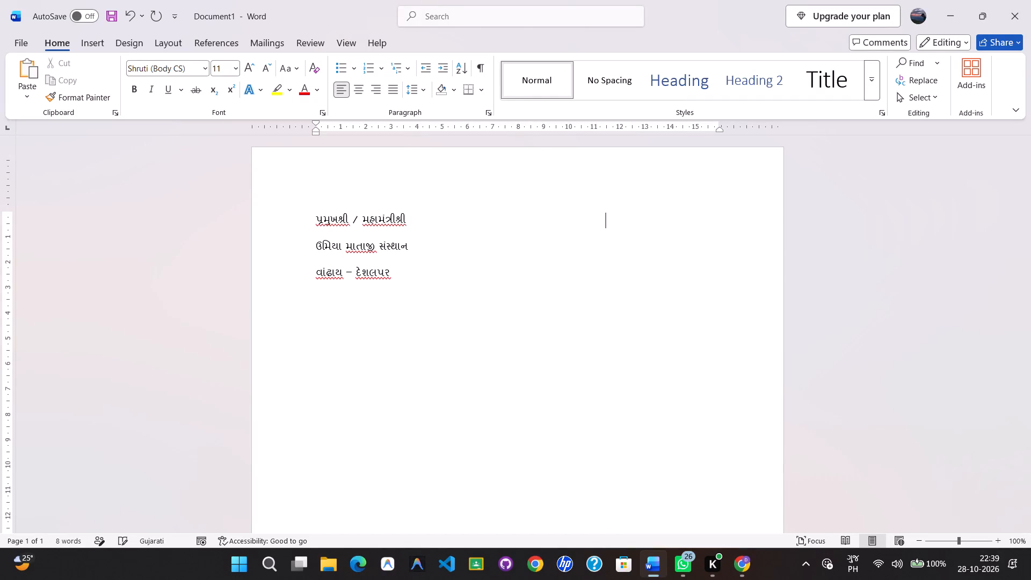
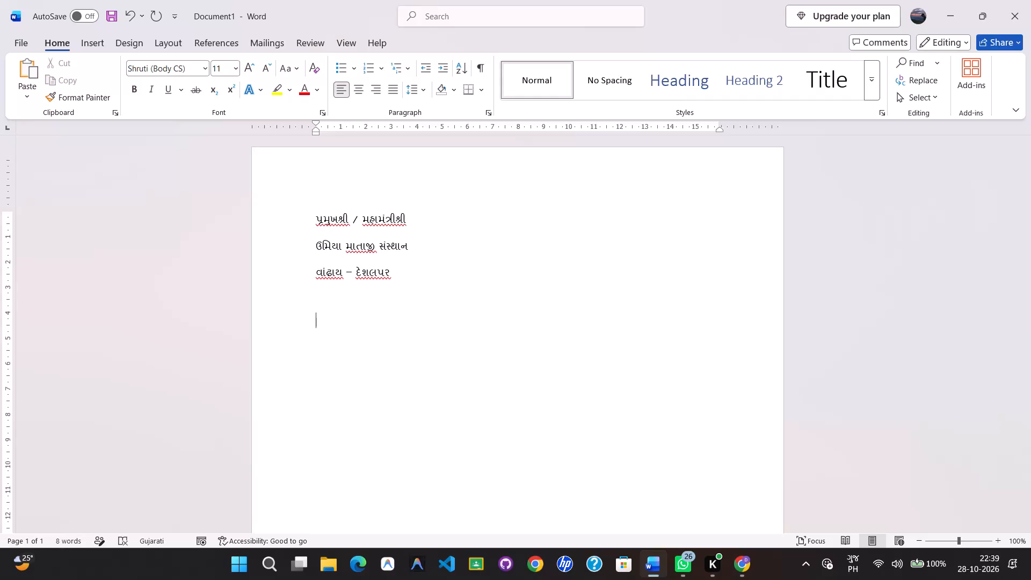
Write the subject label "vishay" in Gujarati script as વિષય on the new line below the address lines.
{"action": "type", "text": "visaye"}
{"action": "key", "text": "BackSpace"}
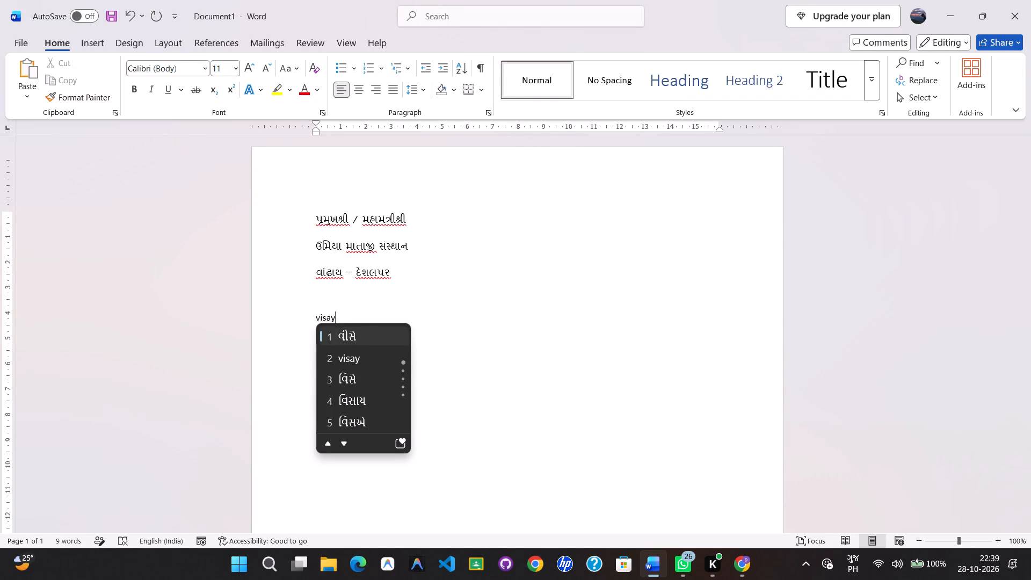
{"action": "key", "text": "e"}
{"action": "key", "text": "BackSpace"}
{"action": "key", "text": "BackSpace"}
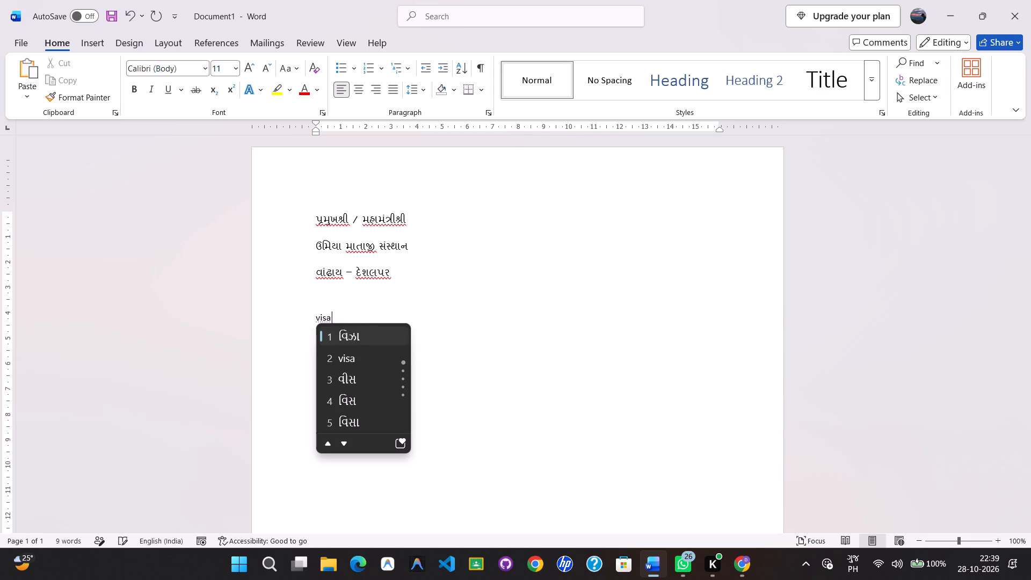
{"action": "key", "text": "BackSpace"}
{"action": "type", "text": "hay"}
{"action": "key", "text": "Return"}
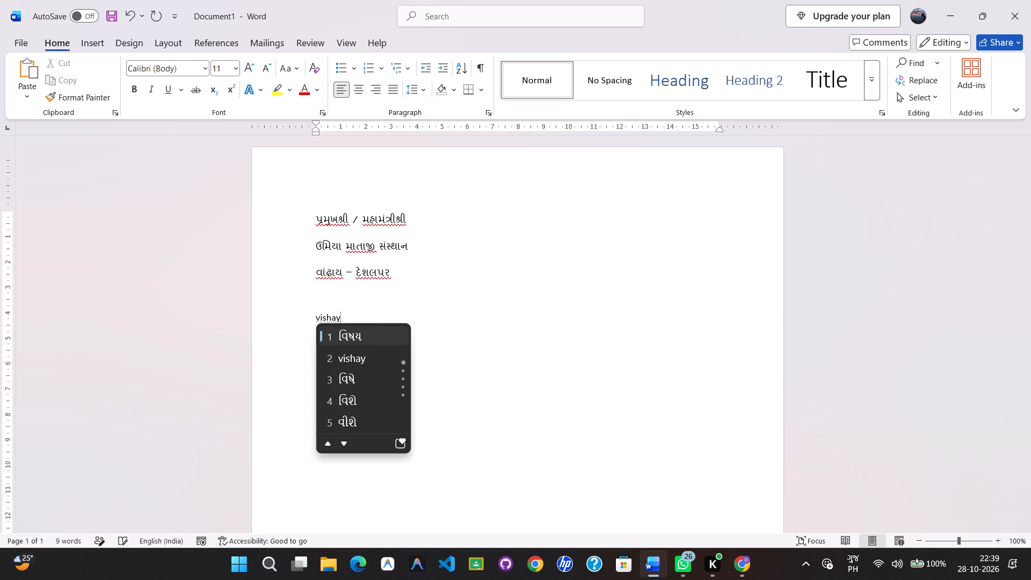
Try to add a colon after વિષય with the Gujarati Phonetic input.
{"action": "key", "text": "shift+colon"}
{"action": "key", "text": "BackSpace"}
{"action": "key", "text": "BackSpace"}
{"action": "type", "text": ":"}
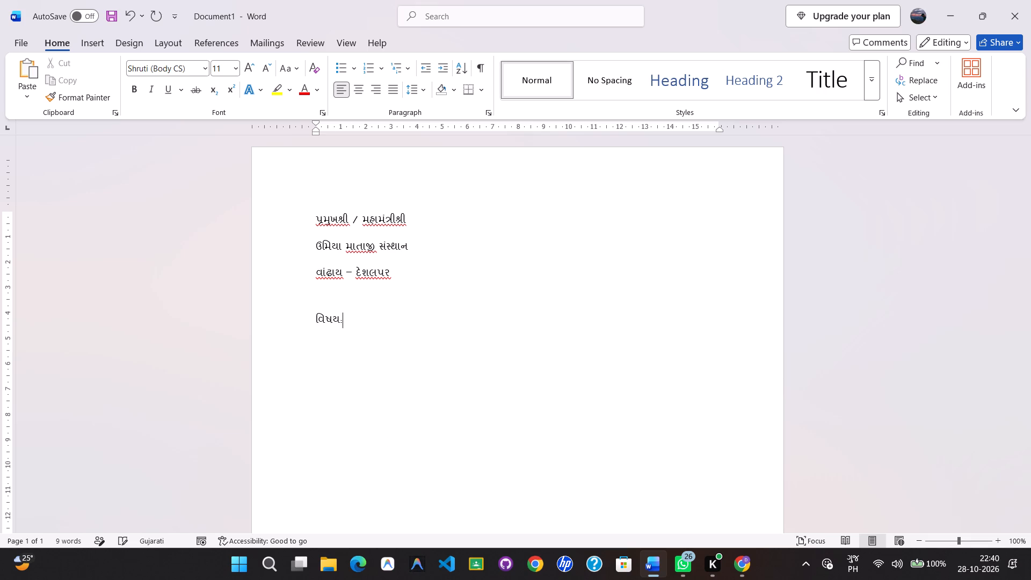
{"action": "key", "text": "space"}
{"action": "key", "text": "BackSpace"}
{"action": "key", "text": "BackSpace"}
Switch to English (India) input and add a colon after વિષય, with a space before and after it.
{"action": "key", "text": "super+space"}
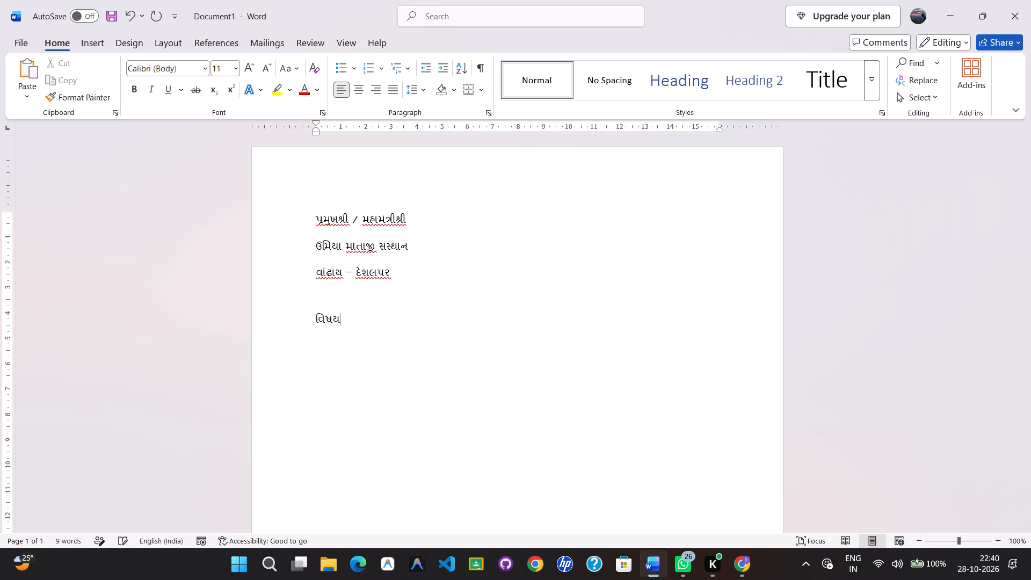
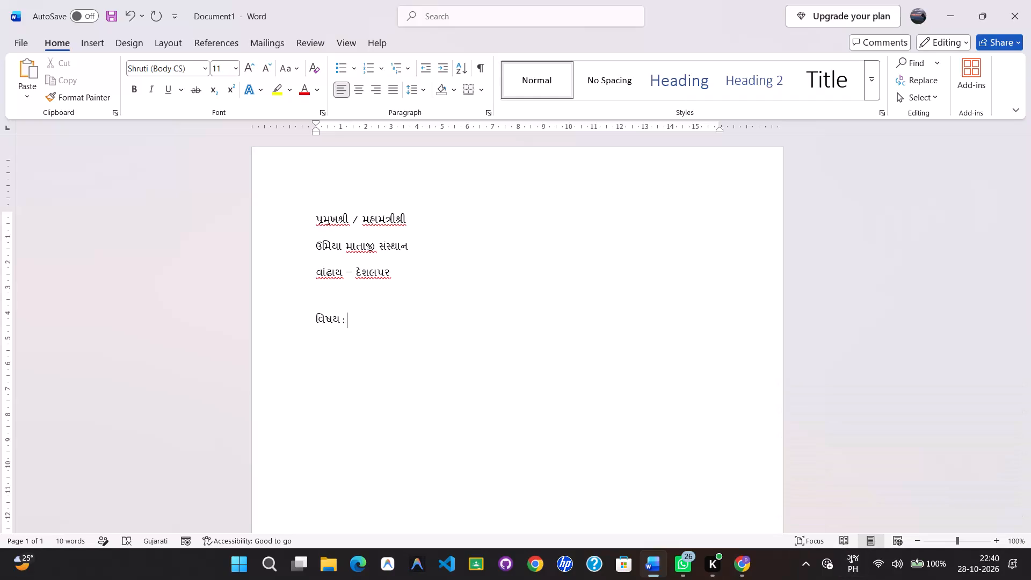
Write "lagn samband" in Gujarati script as લગ્ન સંબંદ after વિષય : on the subject line.
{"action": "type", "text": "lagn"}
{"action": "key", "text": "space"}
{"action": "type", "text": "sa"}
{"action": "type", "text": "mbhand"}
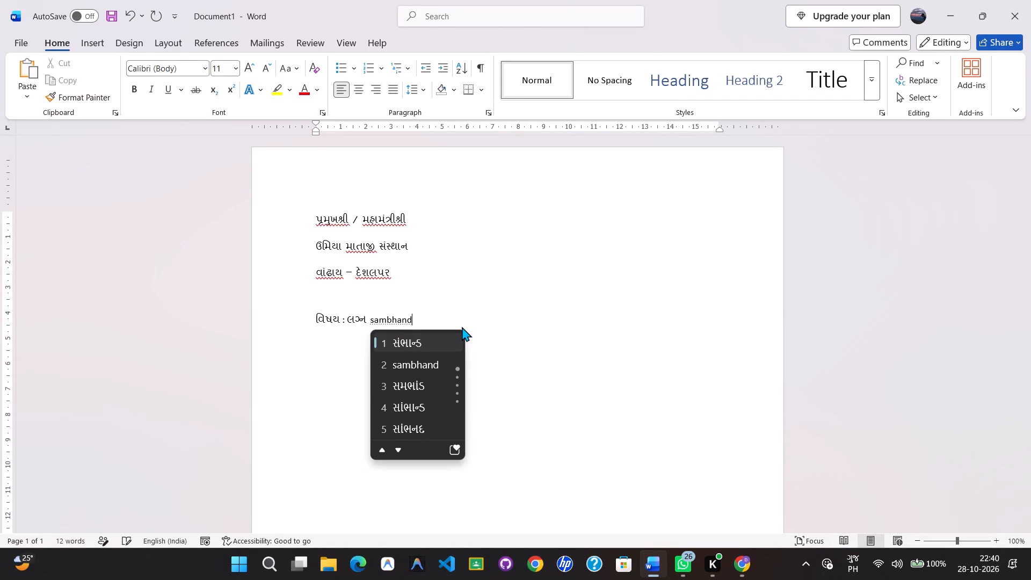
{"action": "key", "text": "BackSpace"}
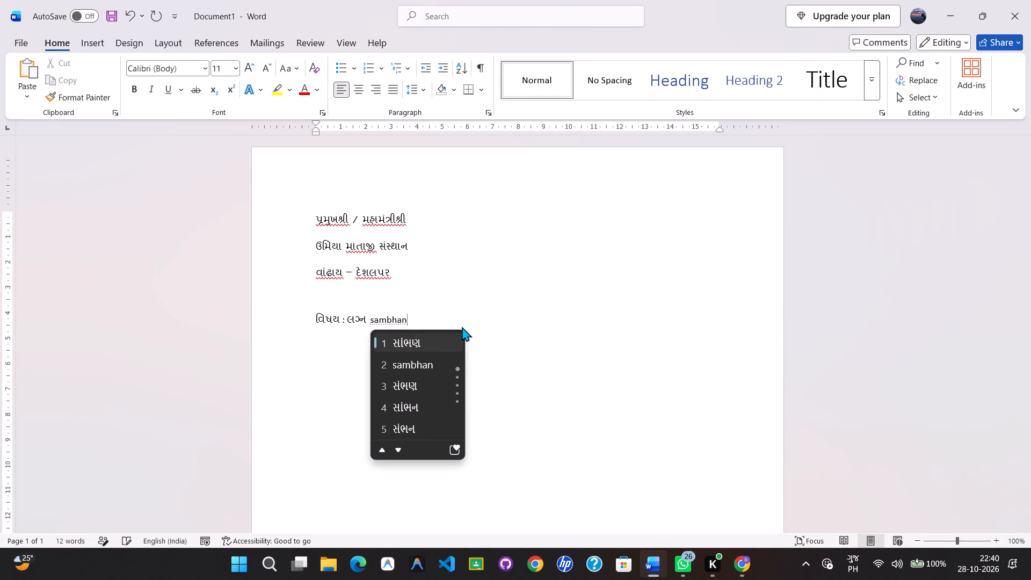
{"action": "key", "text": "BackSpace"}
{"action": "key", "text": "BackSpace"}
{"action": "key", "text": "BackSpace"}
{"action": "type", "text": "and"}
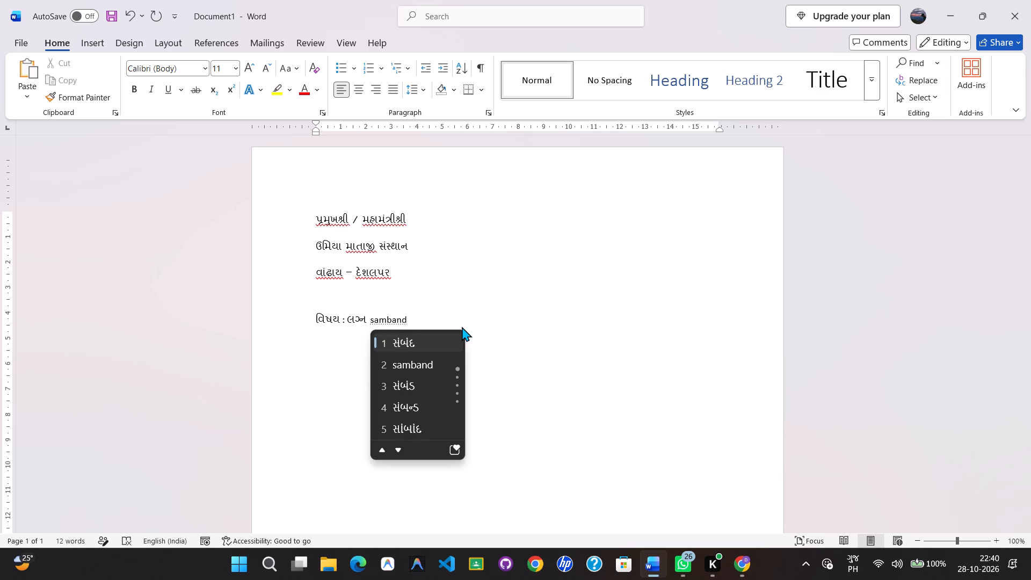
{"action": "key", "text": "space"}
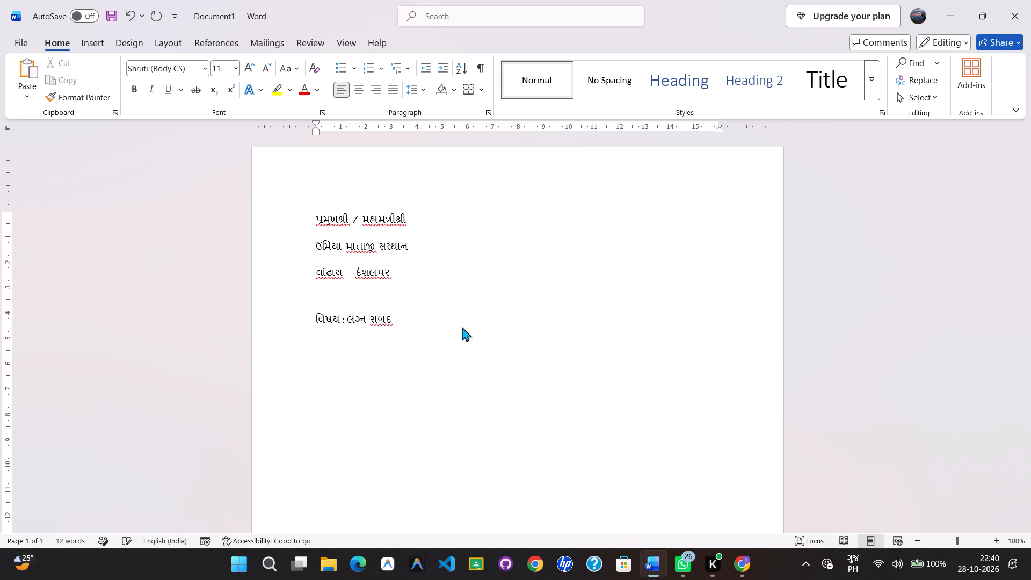
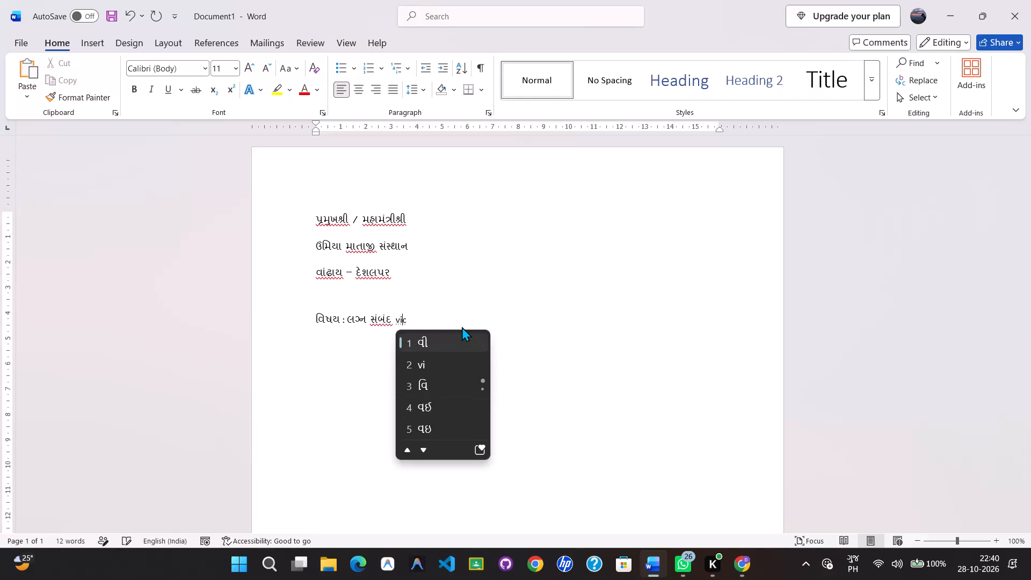
Enter the word વિચ્છેદ after લગ્ન સંબંદ on the વિષય subject line, choosing the plain દ for its final letter.
{"action": "key", "text": "BackSpace"}
{"action": "key", "text": "BackSpace"}
{"action": "type", "text": "che"}
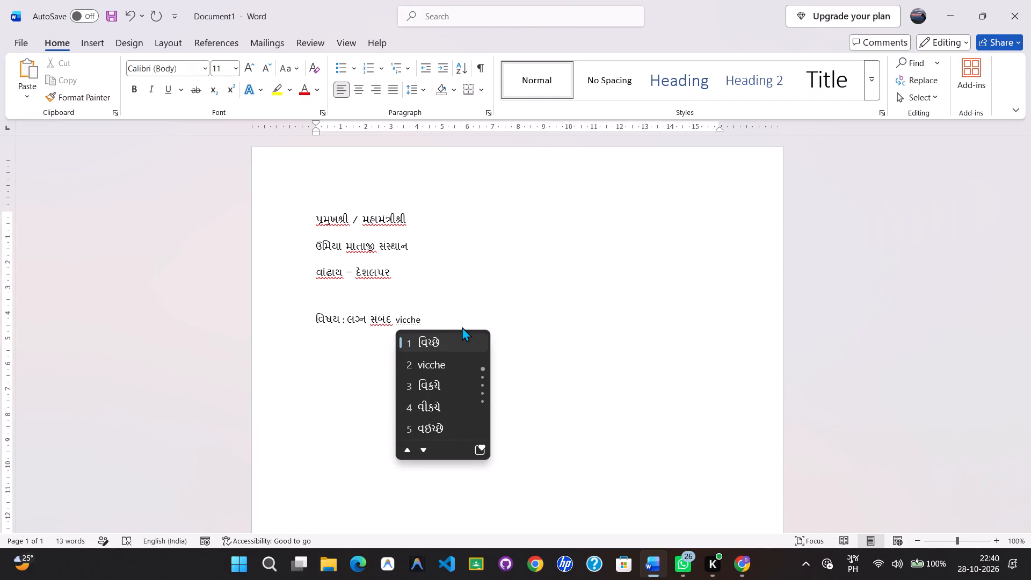
{"action": "key", "text": "Return"}
{"action": "key", "text": "BackSpace"}
{"action": "key", "text": "d"}
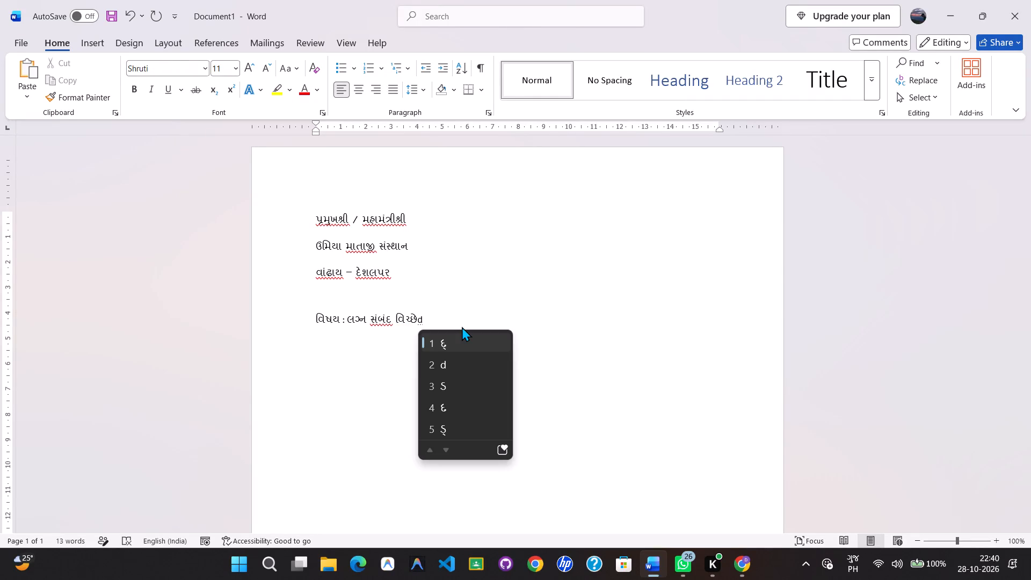
{"action": "key", "text": "Down"}
{"action": "key", "text": "Down"}
{"action": "key", "text": "Down"}
{"action": "key", "text": "Down"}
{"action": "key", "text": "Up"}
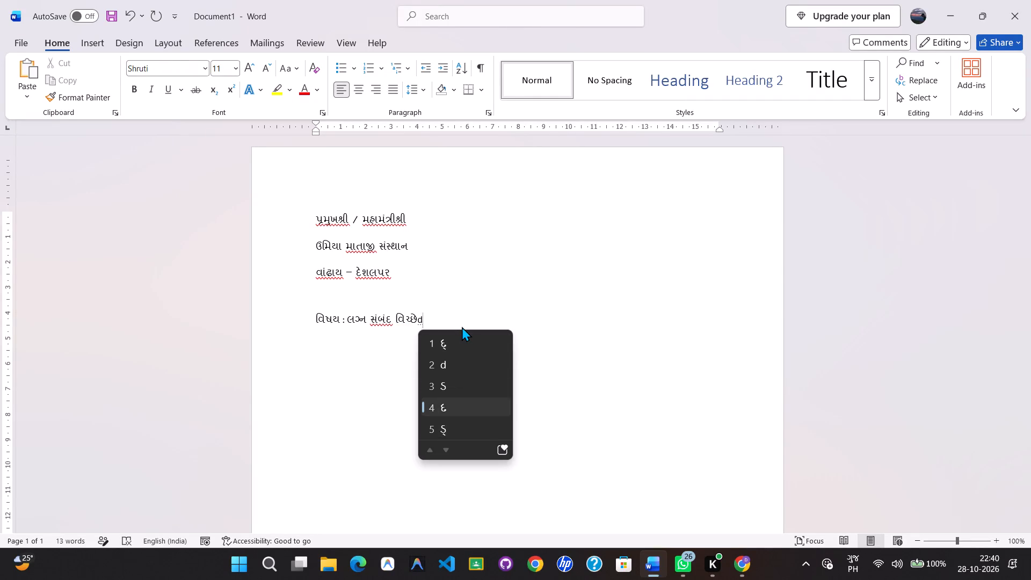
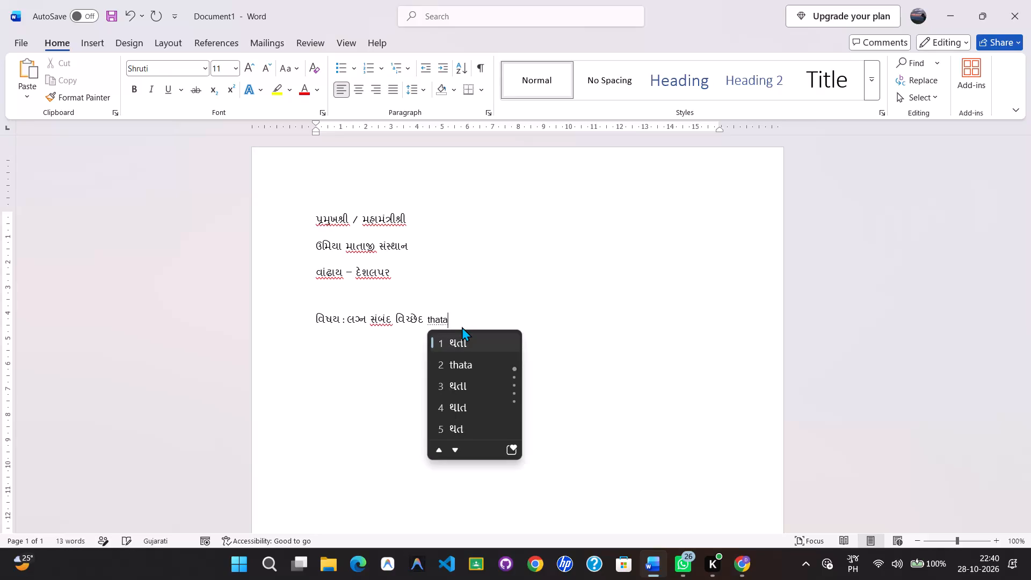
Enter the word થતાં after વિચ્છેદ on the વિષય subject line.
{"action": "key", "text": "Return"}
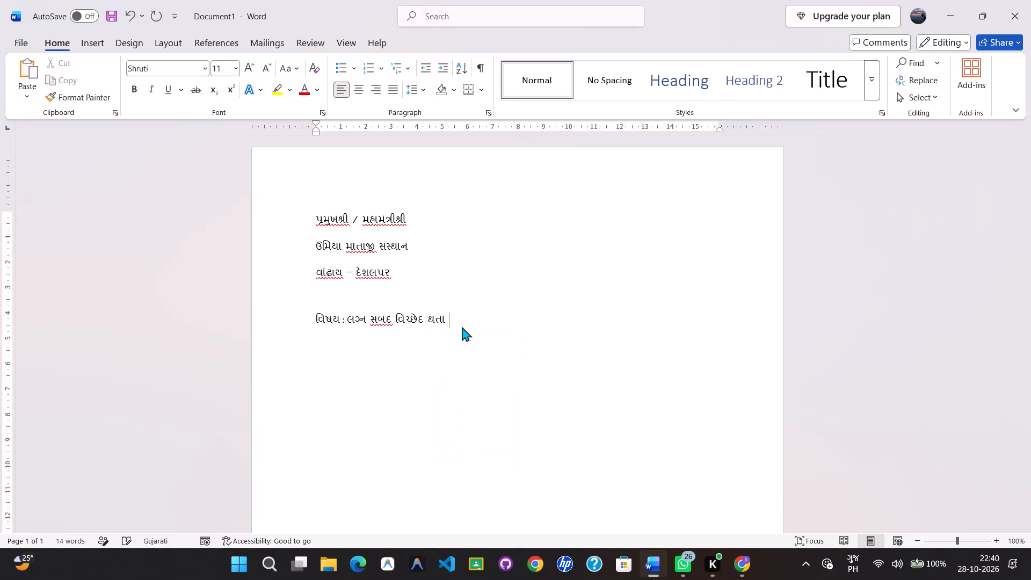
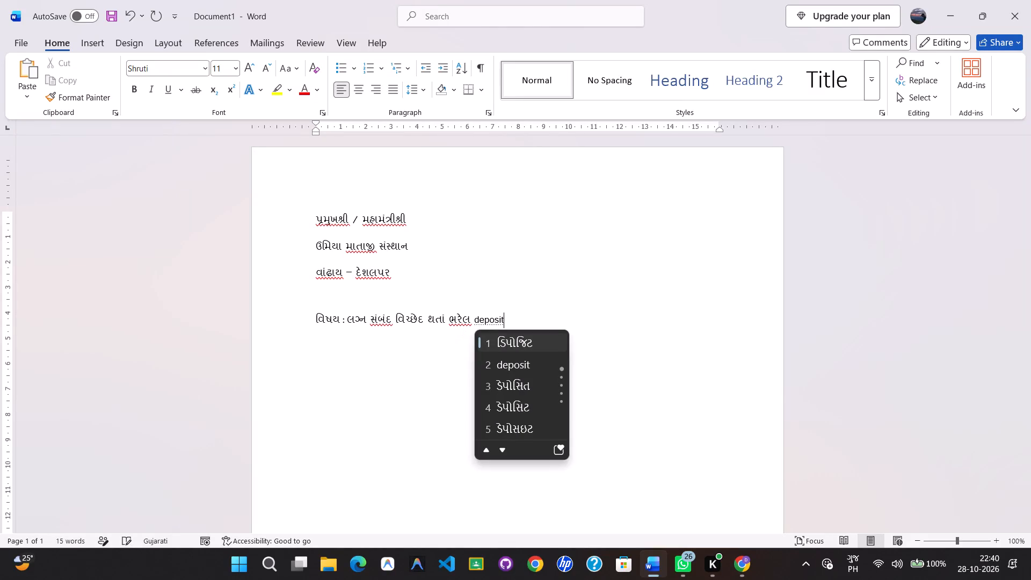
Enter the suggested word ડિપોજિટ after ભરેલ on the વિષય subject line and trim its ending back to ડિપો.
{"action": "key", "text": "space"}
{"action": "key", "text": "BackSpace"}
{"action": "key", "text": "BackSpace"}
{"action": "key", "text": "BackSpace"}
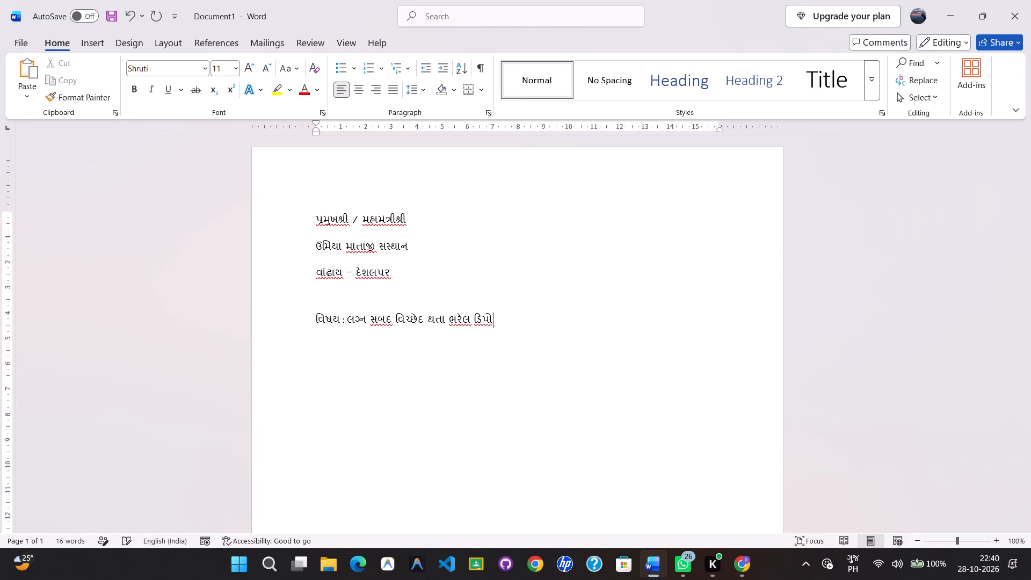
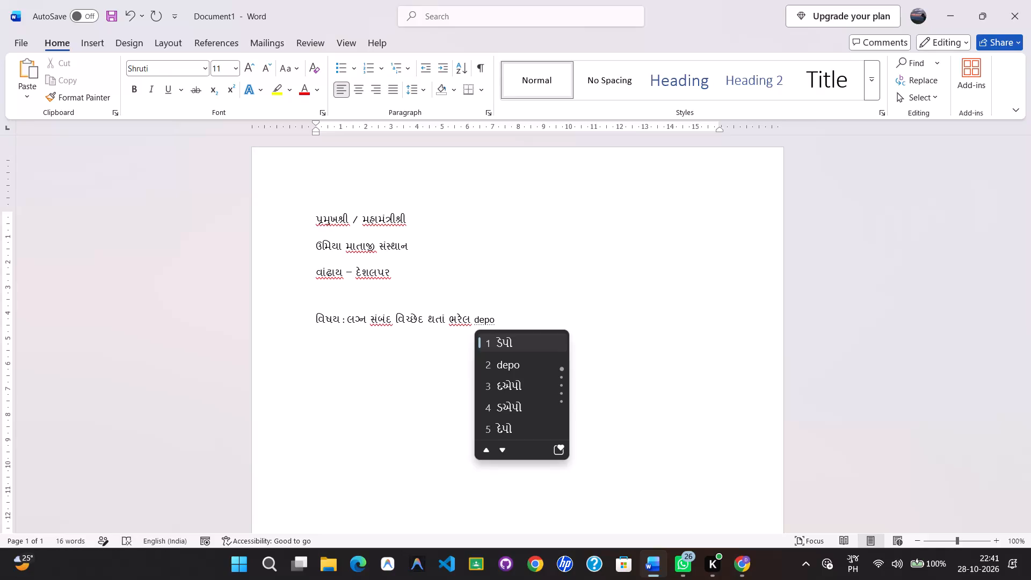
Complete the phonetic spelling "depozit" after ભરેલ on the વિષય subject line.
{"action": "type", "text": "zit"}
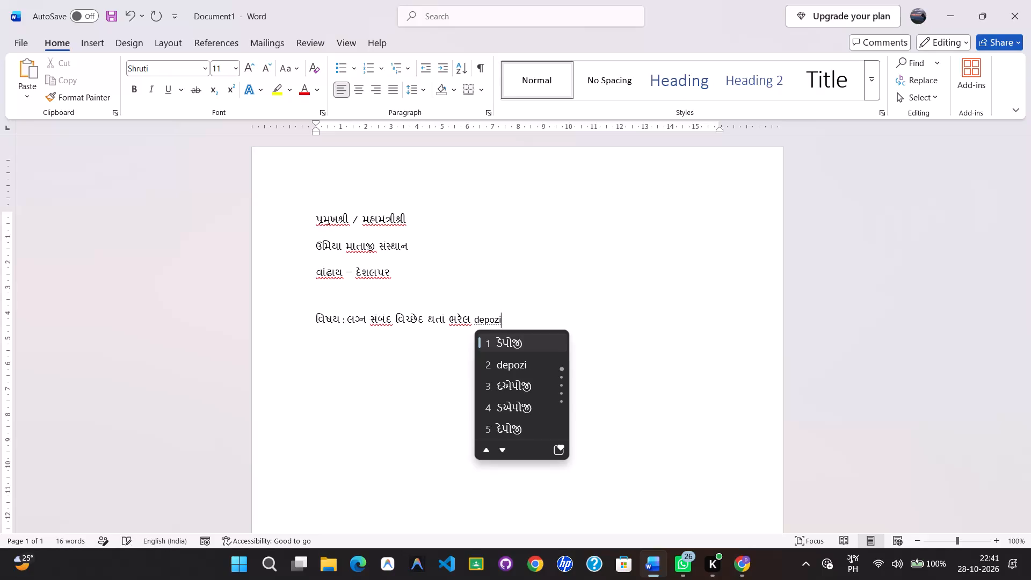
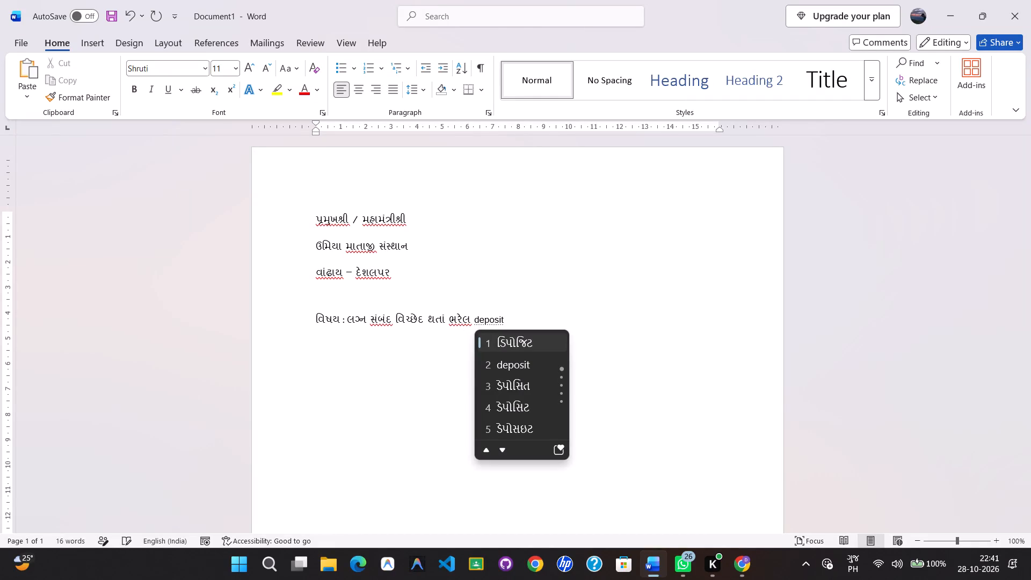
Review the Gujarati suggestions for "deposit" and insert ડિપોજિટ after ભરેલ on the વિષય subject line.
{"action": "key", "text": "Down"}
{"action": "key", "text": "Down"}
{"action": "key", "text": "Down"}
{"action": "key", "text": "Down"}
{"action": "key", "text": "Down"}
{"action": "key", "text": "Down"}
{"action": "key", "text": "Down"}
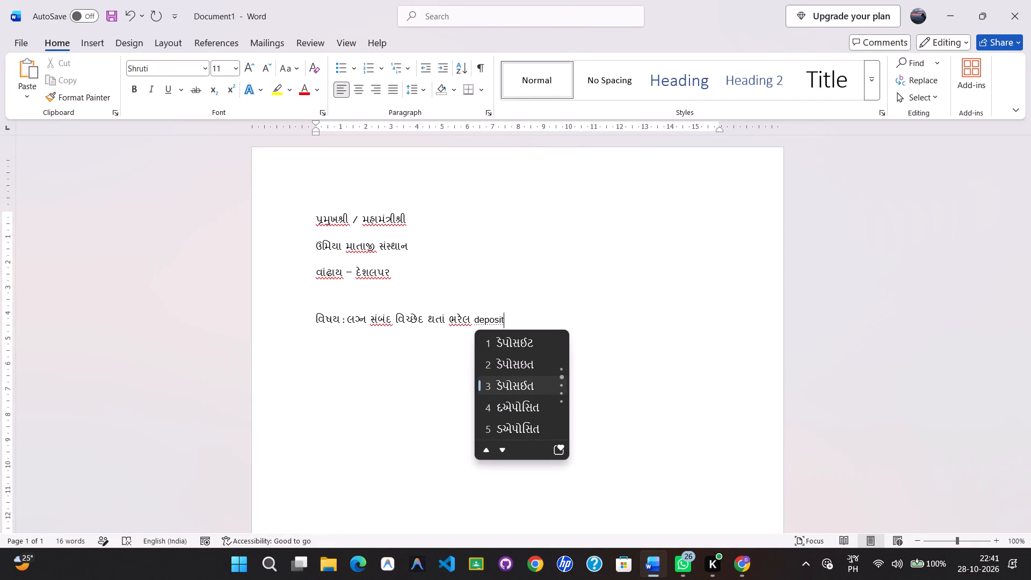
{"action": "key", "text": "Down"}
{"action": "key", "text": "Down"}
{"action": "key", "text": "Down"}
{"action": "key", "text": "Down"}
{"action": "key", "text": "Up"}
{"action": "key", "text": "Up"}
{"action": "key", "text": "Up"}
{"action": "key", "text": "Up"}
{"action": "key", "text": "Up"}
{"action": "key", "text": "Up"}
{"action": "key", "text": "Up"}
{"action": "key", "text": "Up"}
{"action": "key", "text": "Up"}
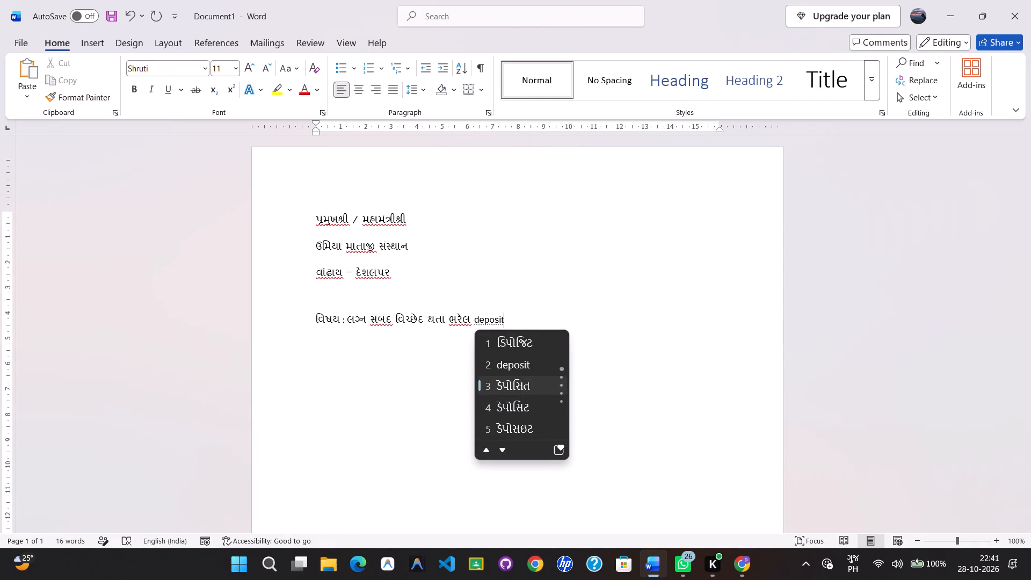
{"action": "key", "text": "Up"}
{"action": "key", "text": "Up"}
{"action": "key", "text": "Up"}
{"action": "key", "text": "Down"}
{"action": "key", "text": "Return"}
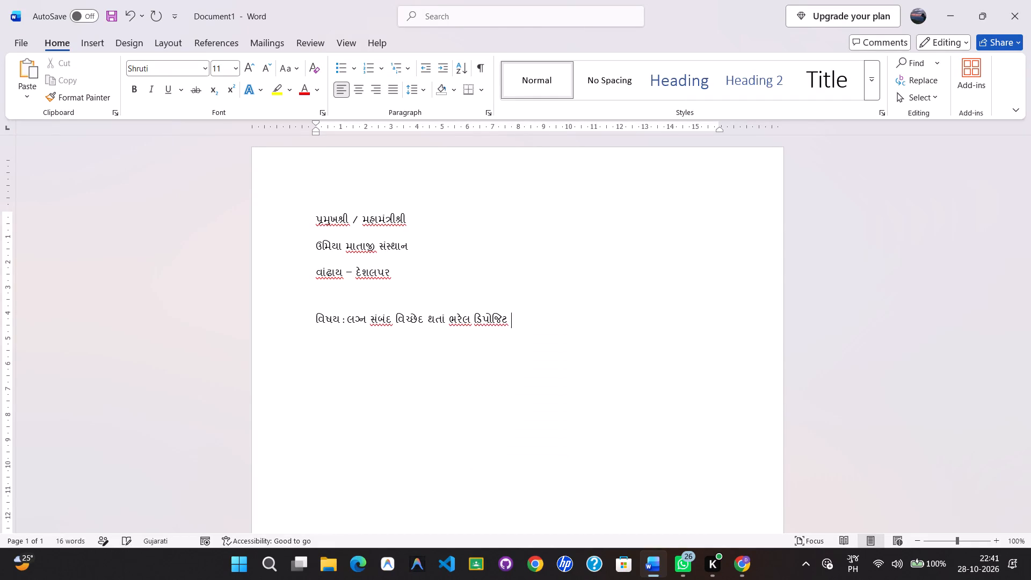
Replace the ending જિટ of ડિપોજિટ with ઝીટ, using the phonetic spelling "jhit", to make the word ડિપોઝીટ.
{"action": "key", "text": "BackSpace"}
{"action": "key", "text": "BackSpace"}
{"action": "key", "text": "BackSpace"}
{"action": "key", "text": "BackSpace"}
{"action": "type", "text": "jha"}
{"action": "key", "text": "i"}
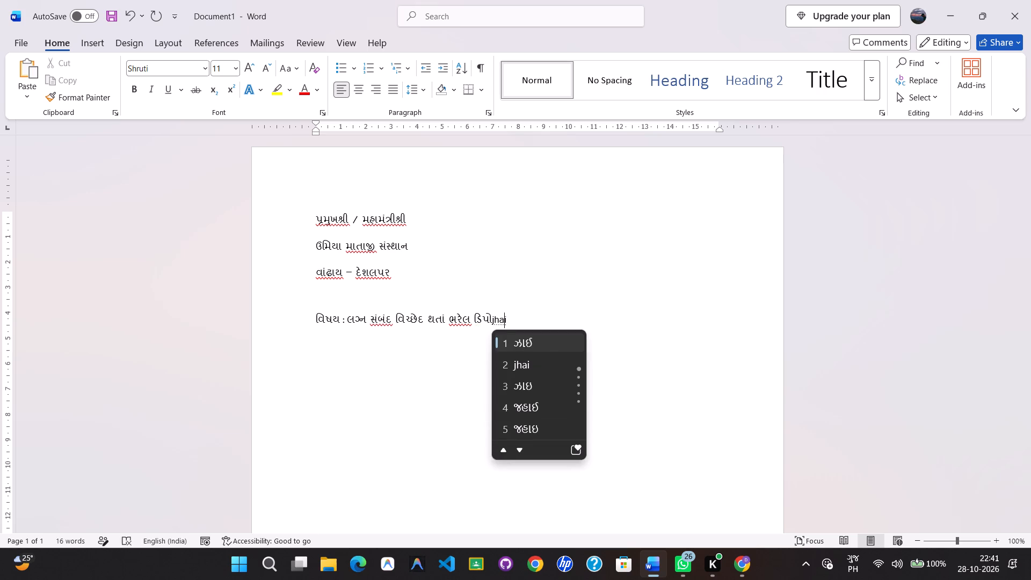
{"action": "key", "text": "t"}
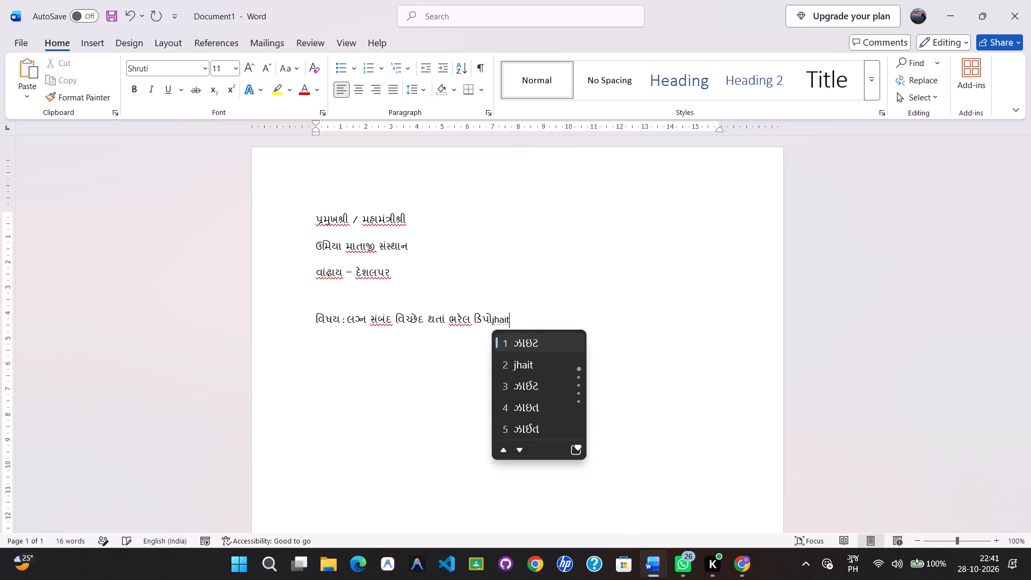
{"action": "key", "text": "BackSpace"}
{"action": "key", "text": "BackSpace"}
{"action": "key", "text": "BackSpace"}
{"action": "type", "text": "it"}
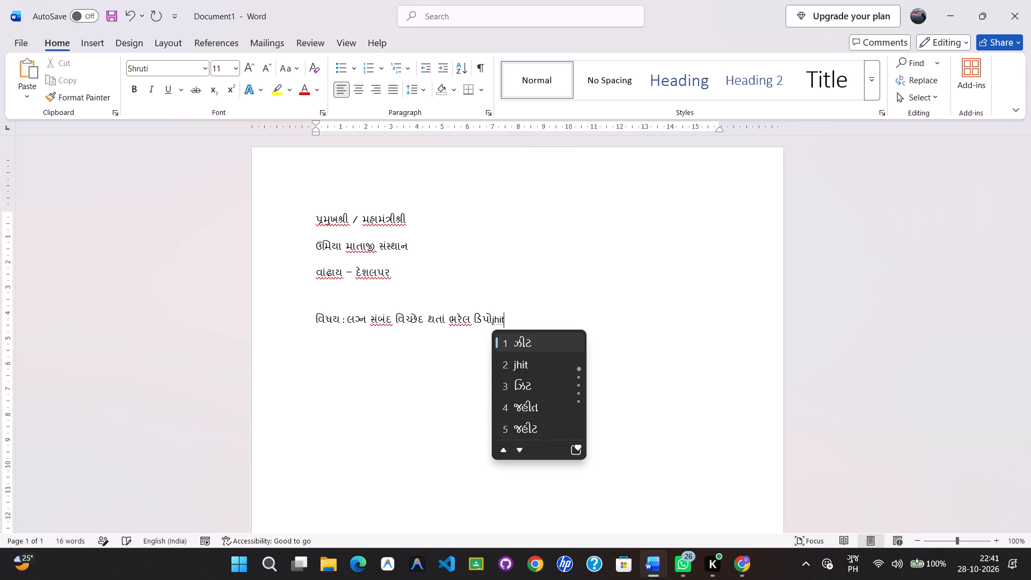
{"action": "key", "text": "Return"}
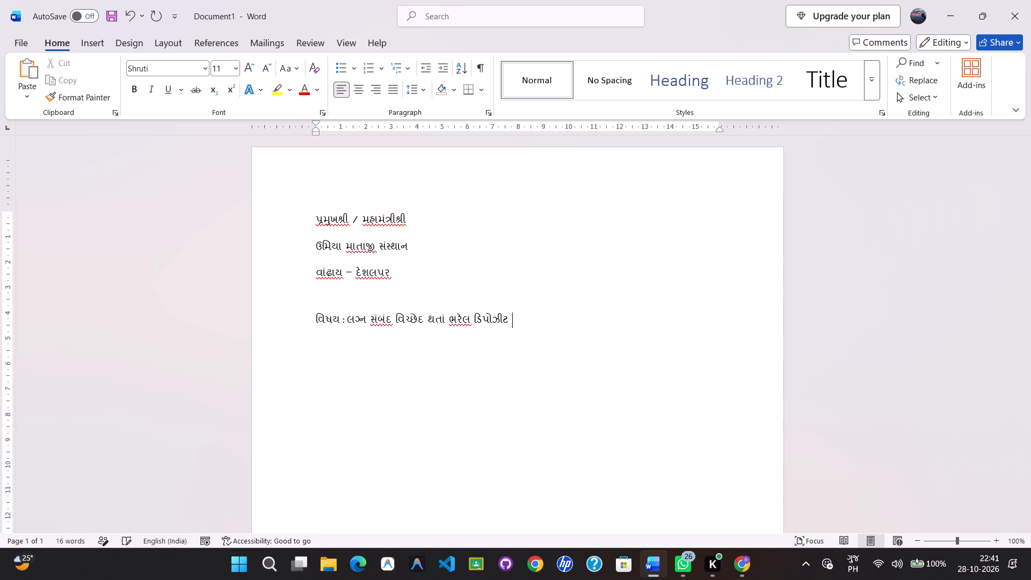
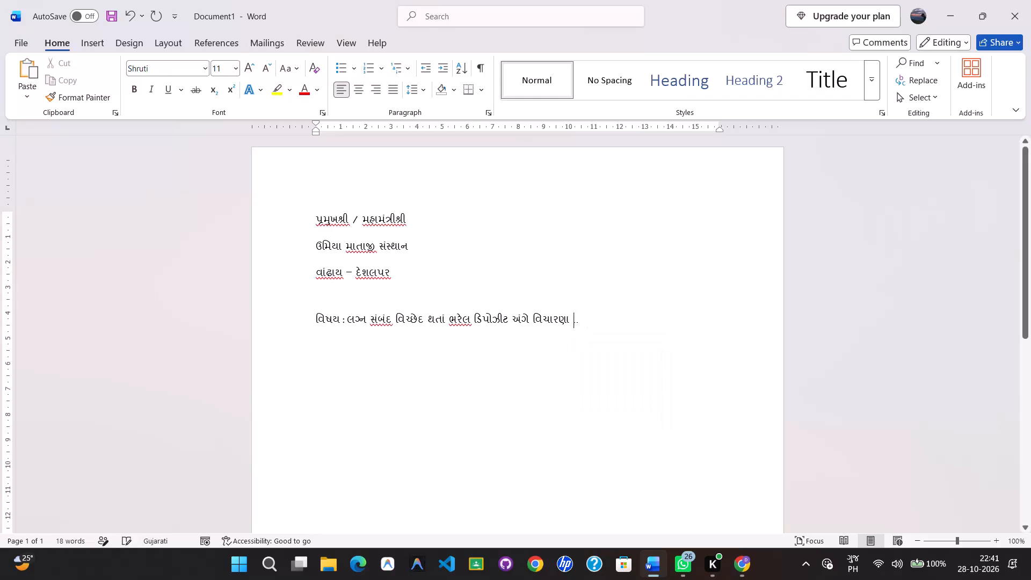
Remove the space between વિચારણા and the dots that follow it on the વિષય subject line.
{"action": "key", "text": "Left"}
{"action": "key", "text": "BackSpace"}
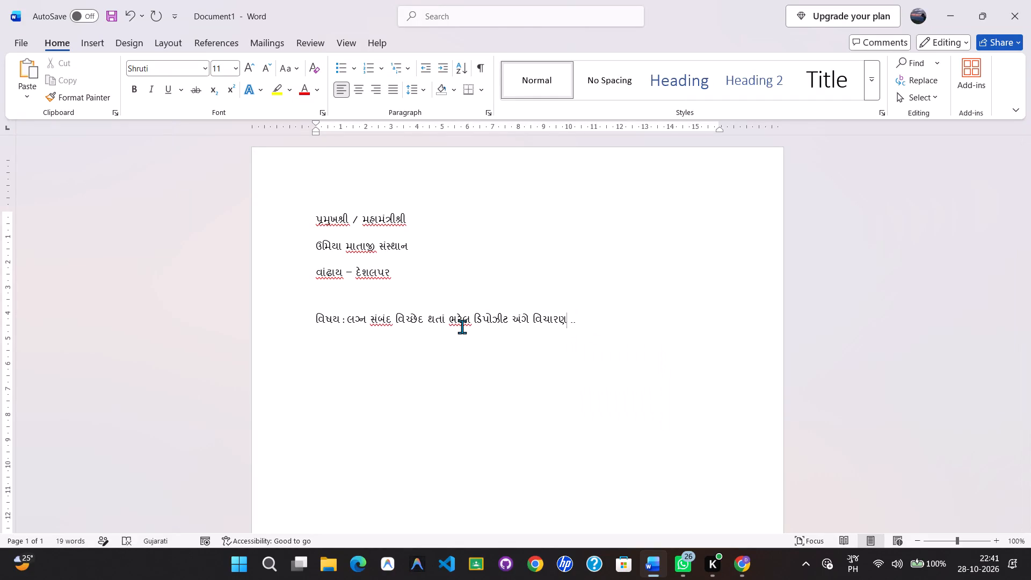
{"action": "key", "text": "ctrl+z"}
{"action": "key", "text": "Delete"}
Extend the trailing dots after વિચારણા at the end of the subject line to a row of six.
{"action": "key", "text": "Right"}
{"action": "key", "text": "Right"}
{"action": "type", "text": "..."}
{"action": "key", "text": "Right"}
{"action": "key", "text": "Left"}
{"action": "key", "text": "Left"}
{"action": "type", "text": ".."}
{"action": "key", "text": "Right"}
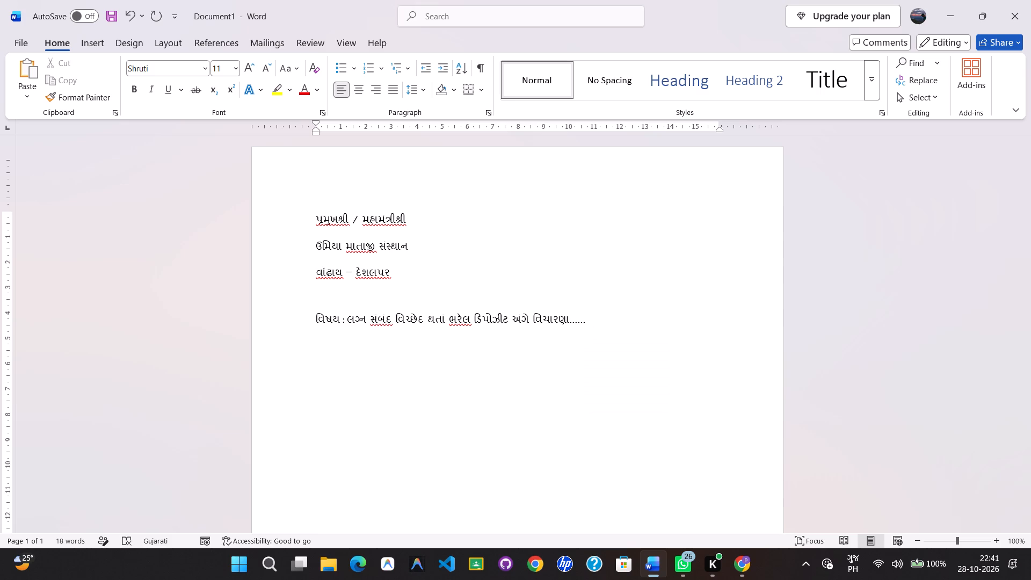
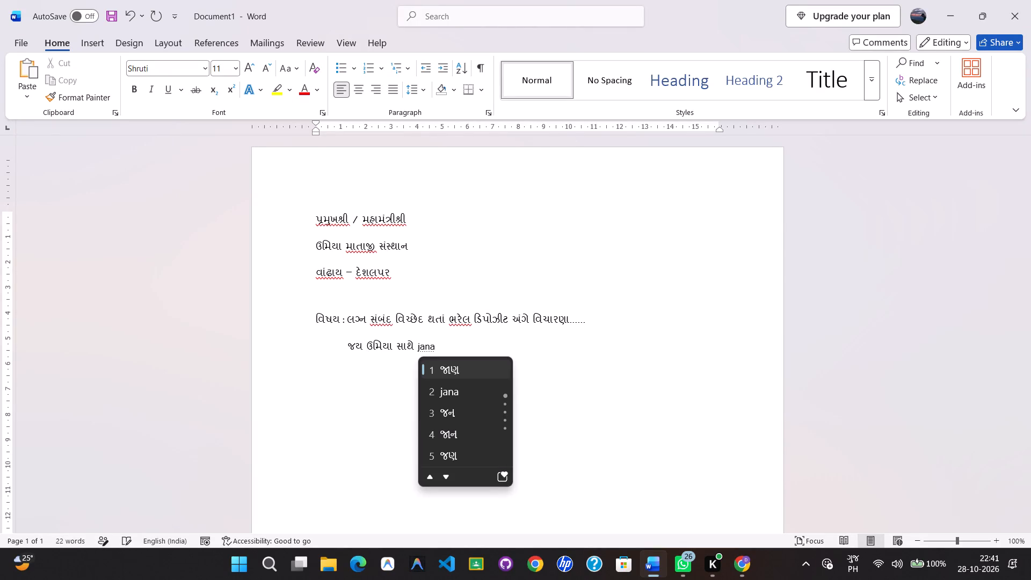
Continue the letter's opening body line after જય ઉમિયા સાથે with the Gujarati words જાણવાનું કે અમારા.
{"action": "type", "text": "vanu"}
{"action": "key", "text": "space"}
{"action": "type", "text": "k"}
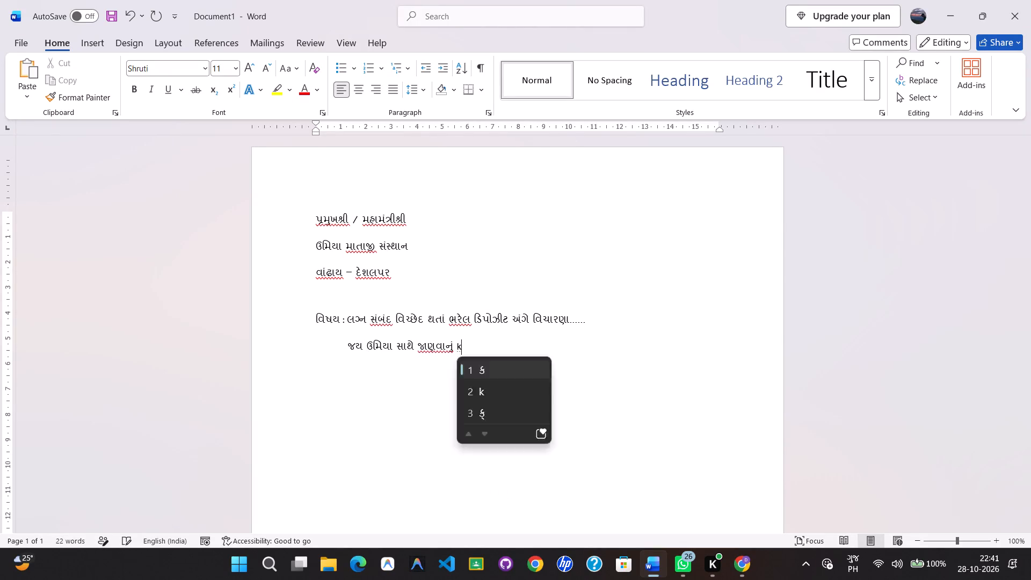
{"action": "key", "text": "space"}
{"action": "key", "text": "BackSpace"}
{"action": "key", "text": "BackSpace"}
{"action": "type", "text": "ke amara"}
{"action": "key", "text": "space"}
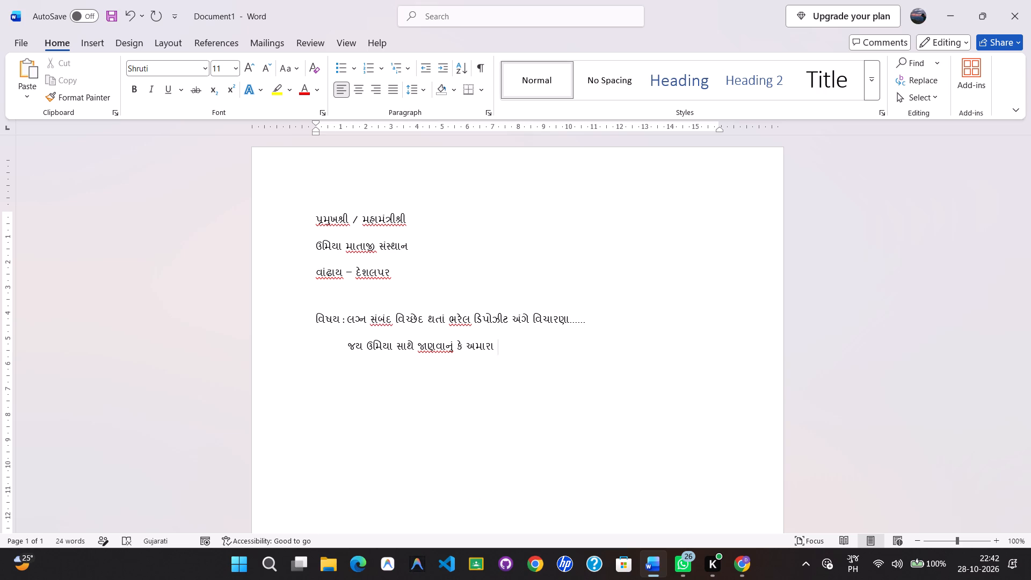
Add the next word after અમારા on the opening body line, spelled phonetically as shantan.
{"action": "type", "text": "sa"}
{"action": "key", "text": "BackSpace"}
{"action": "type", "text": "hantan"}
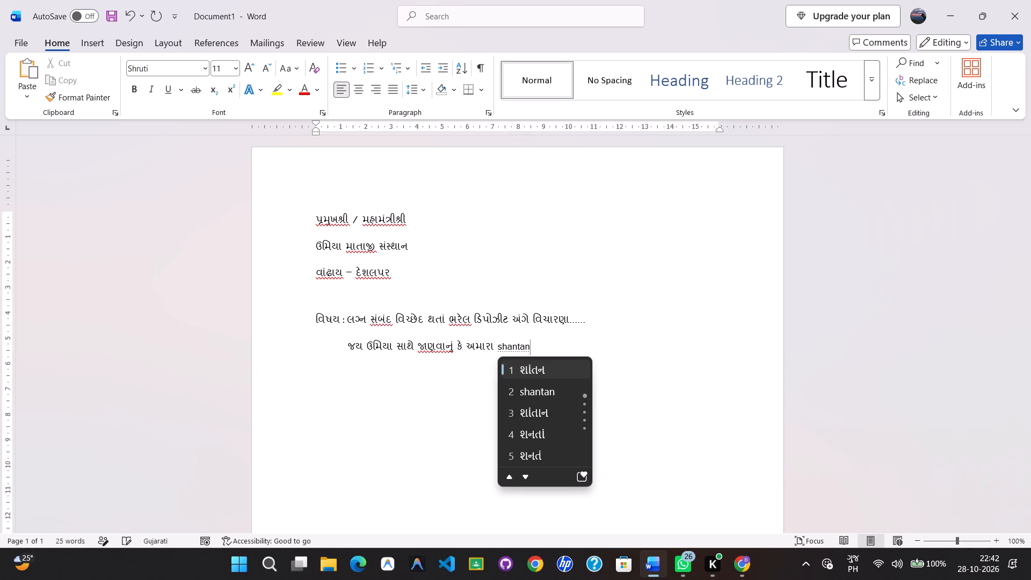
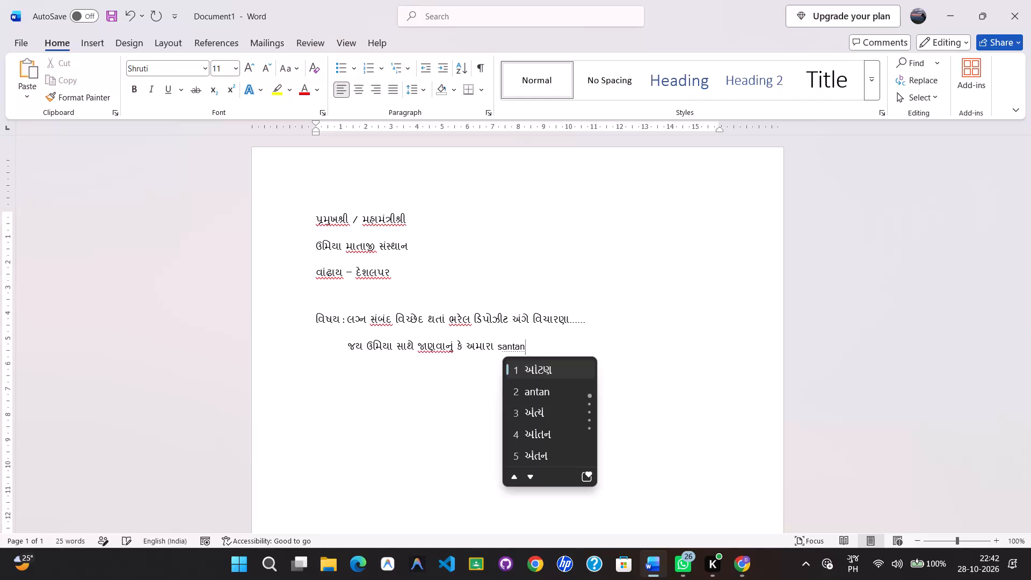
Delete the unconverted Latin-letter word santan after અમારા on the opening body line.
{"action": "key", "text": "BackSpace"}
{"action": "key", "text": "BackSpace"}
{"action": "key", "text": "BackSpace"}
{"action": "key", "text": "BackSpace"}
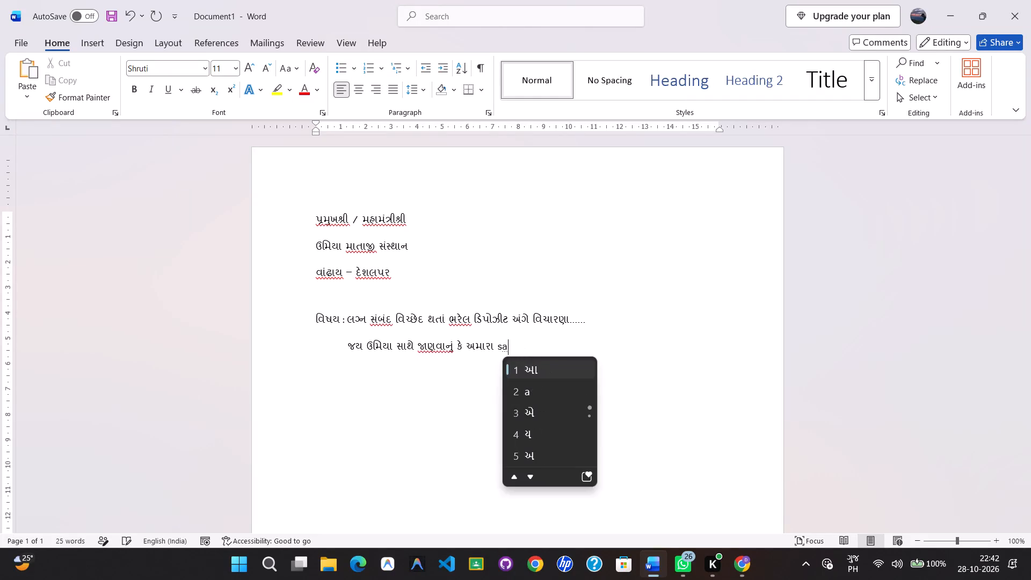
{"action": "key", "text": "BackSpace"}
{"action": "key", "text": "BackSpace"}
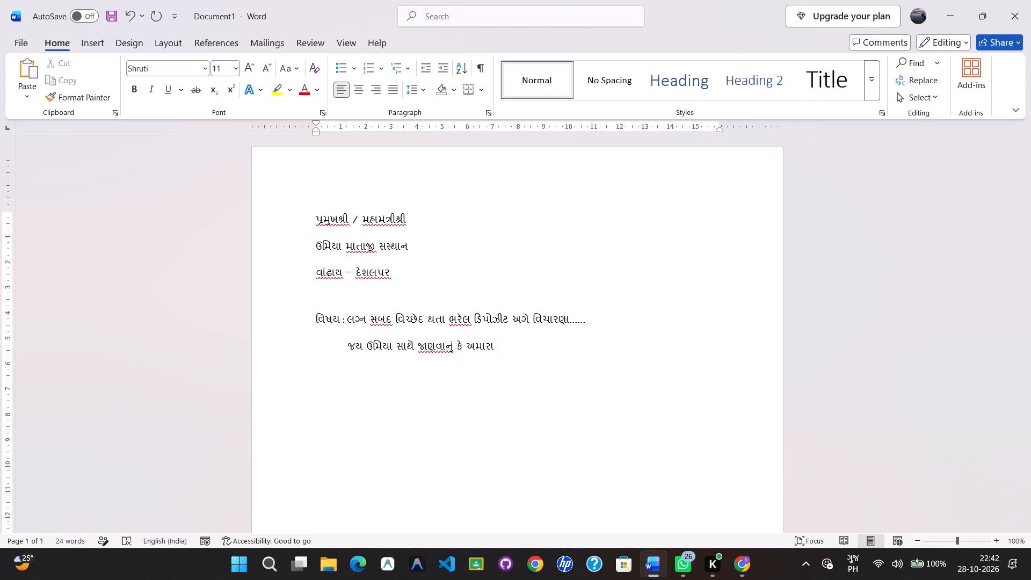
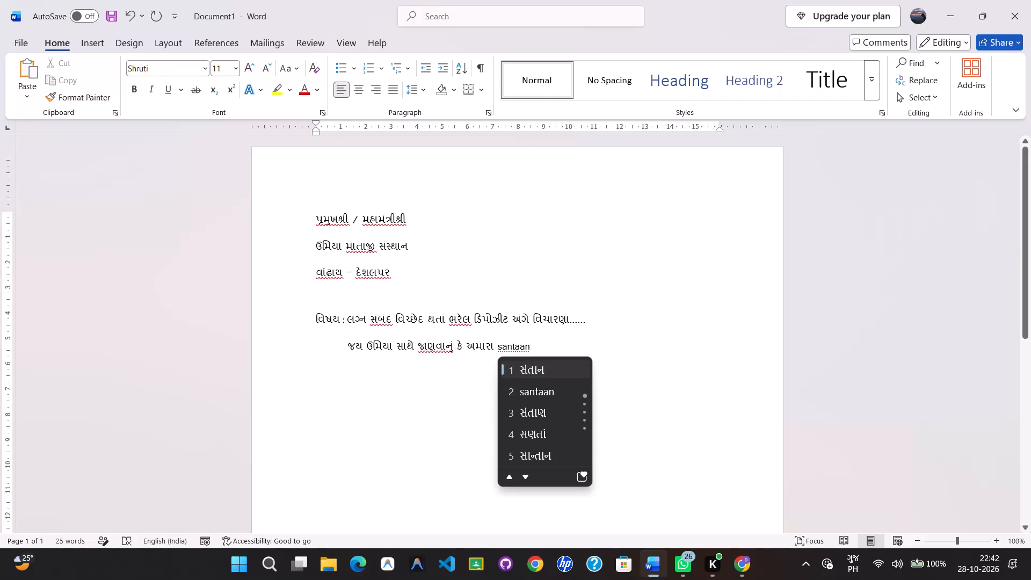
Complete the word after અમારા on the opening body line as સંતાનો, followed by a space.
{"action": "type", "text": "o"}
{"action": "key", "text": "space"}
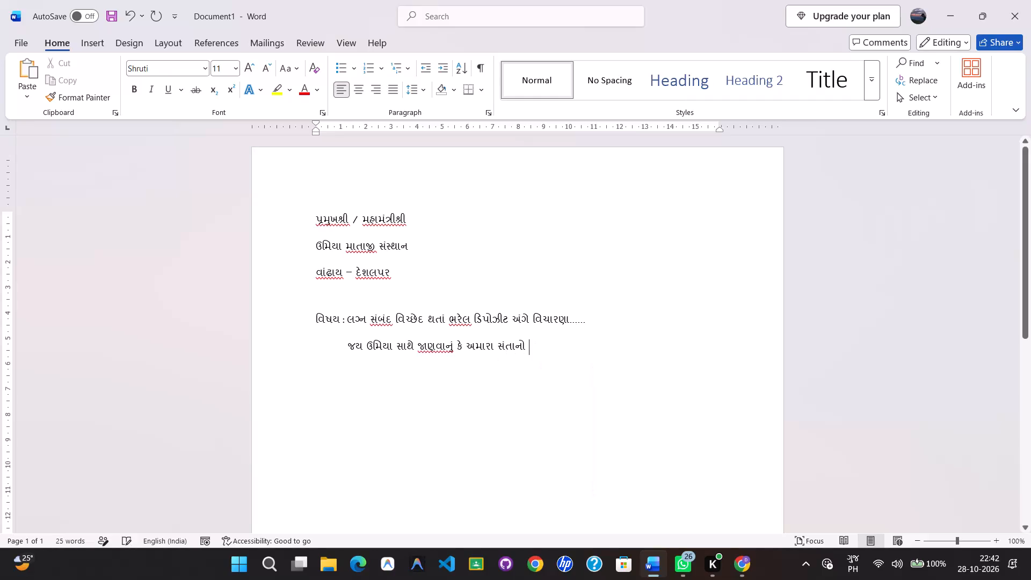
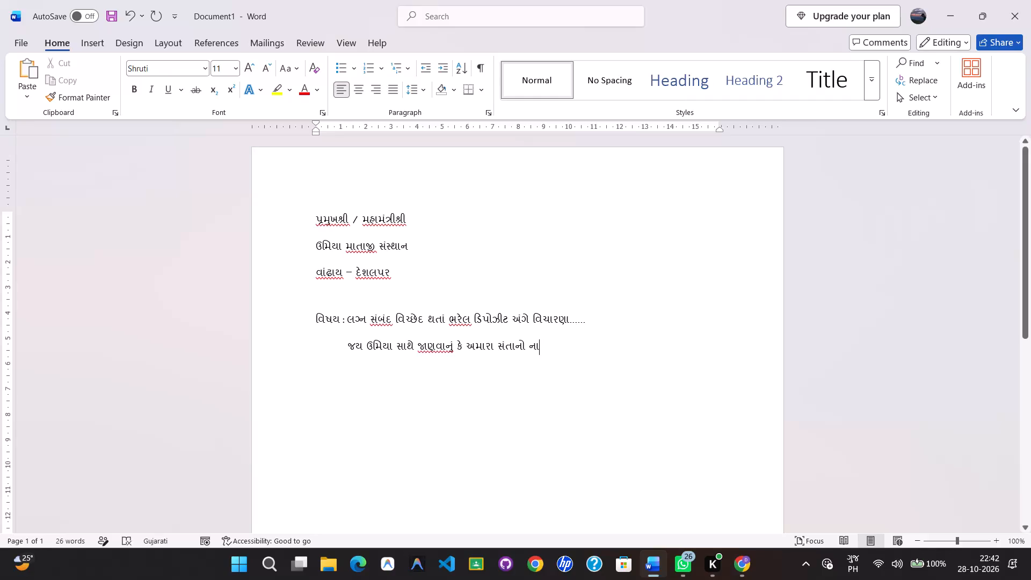
Join the separated ના to સંતાનો on the opening body line so it reads સંતાનોના, followed by a space.
{"action": "key", "text": "Left"}
{"action": "key", "text": "Left"}
{"action": "key", "text": "Right"}
{"action": "key", "text": "BackSpace"}
{"action": "key", "text": "ctrl+Right"}
{"action": "key", "text": "BackSpace"}
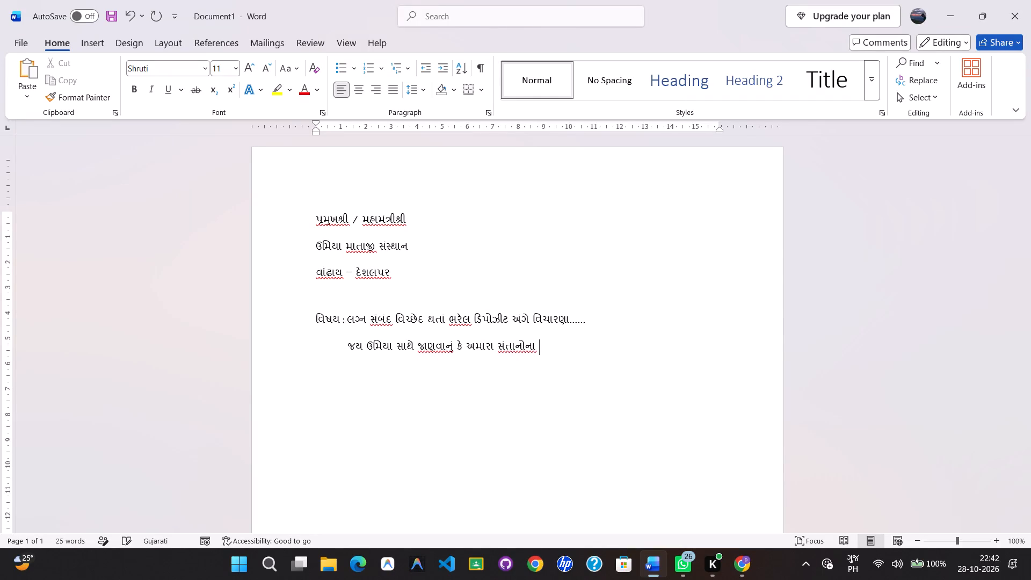
{"action": "key", "text": "BackSpace"}
{"action": "key", "text": "Right"}
{"action": "key", "text": "space"}
Continue the opening body line after સંતાનોના with the words લગ્ન પ્રસંગ.
{"action": "type", "text": "lagn par"}
{"action": "key", "text": "BackSpace"}
{"action": "key", "text": "BackSpace"}
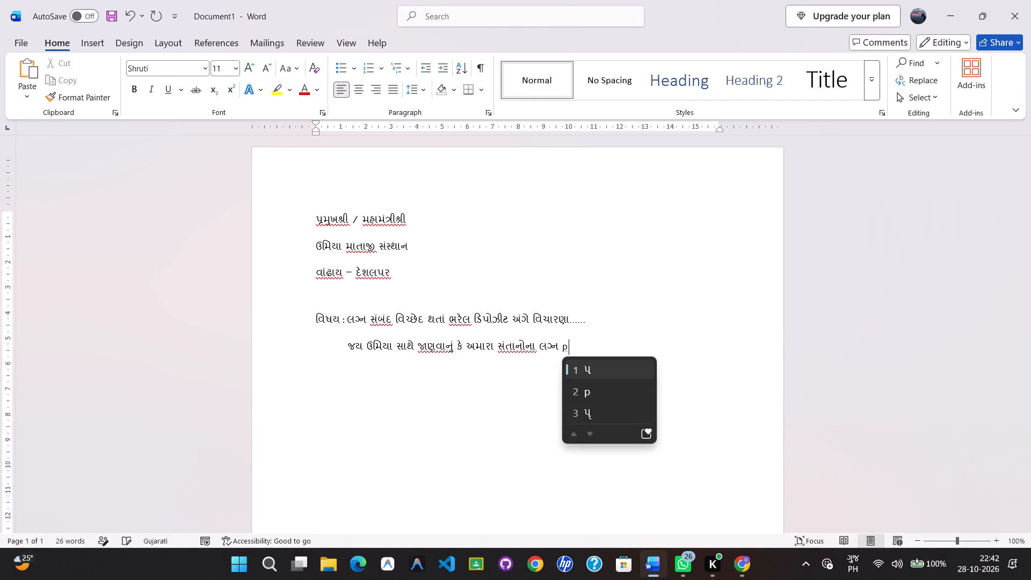
{"action": "type", "text": "rs"}
{"action": "key", "text": "BackSpace"}
{"action": "type", "text": "asang"}
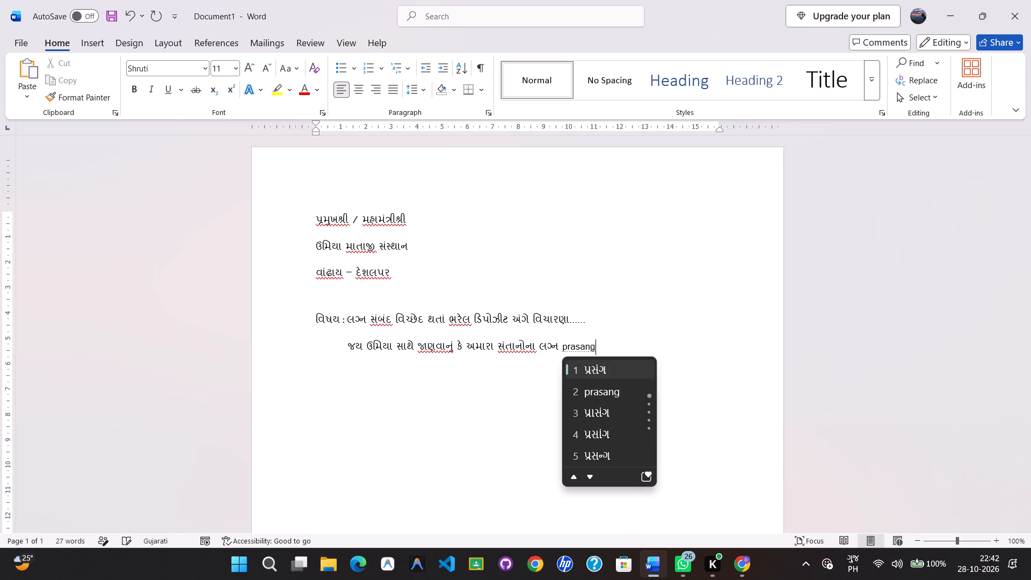
{"action": "key", "text": "space"}
Add માતાજી ના સાંનિધ્ય માં થાયે after પ્રસંગ on the opening body line.
{"action": "type", "text": "mataji na sanidhya ma thaye"}
{"action": "key", "text": "BackSpace"}
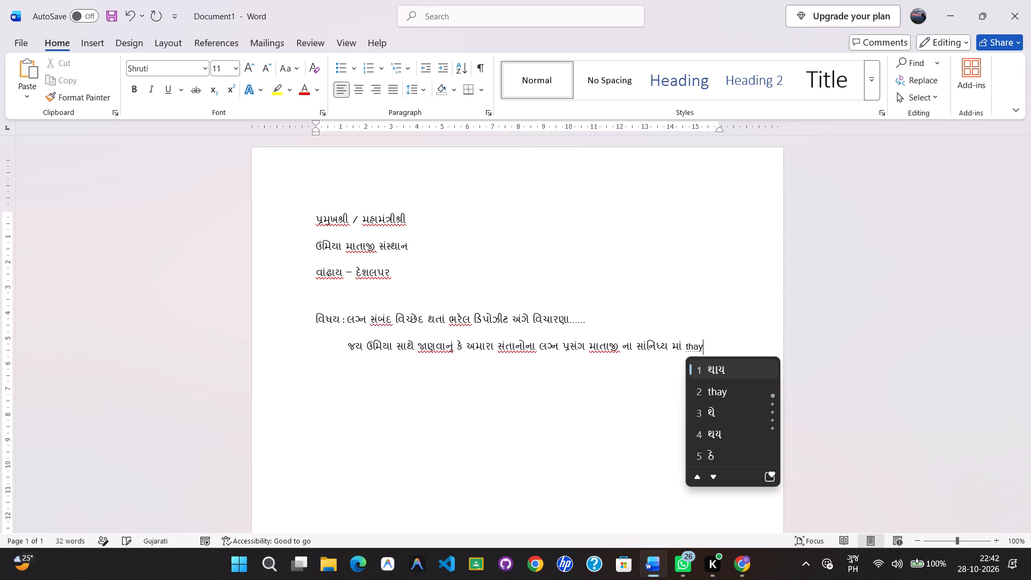
{"action": "key", "text": "y"}
{"action": "key", "text": "BackSpace"}
{"action": "key", "text": "BackSpace"}
{"action": "type", "text": "aye"}
{"action": "key", "text": "Return"}
Continue the body sentence after થાયે with ઈ સદભાવ સાથે, followed by a space.
{"action": "type", "text": "ee sad"}
{"action": "type", "text": "bhaav saathe"}
{"action": "key", "text": "Return"}
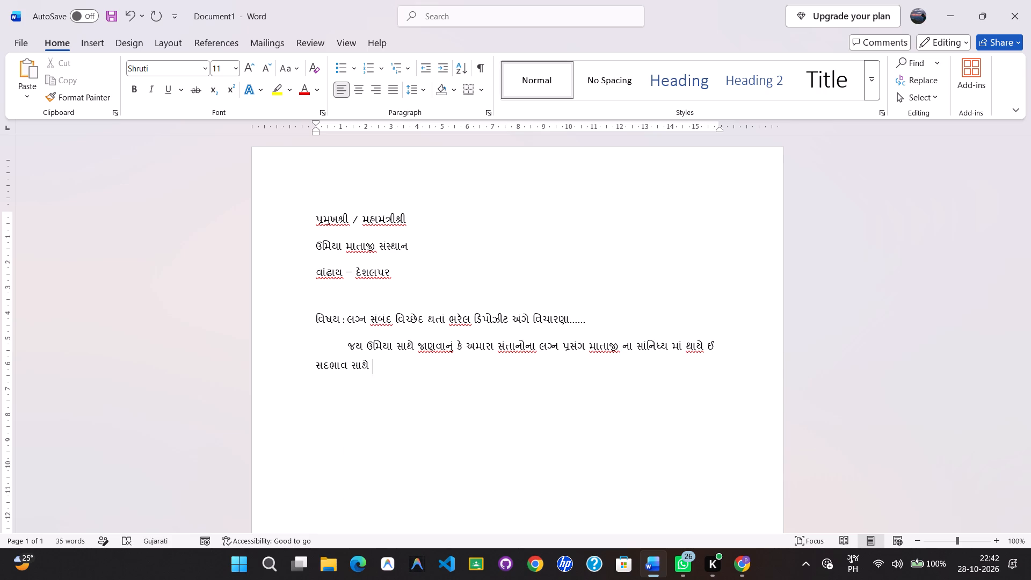
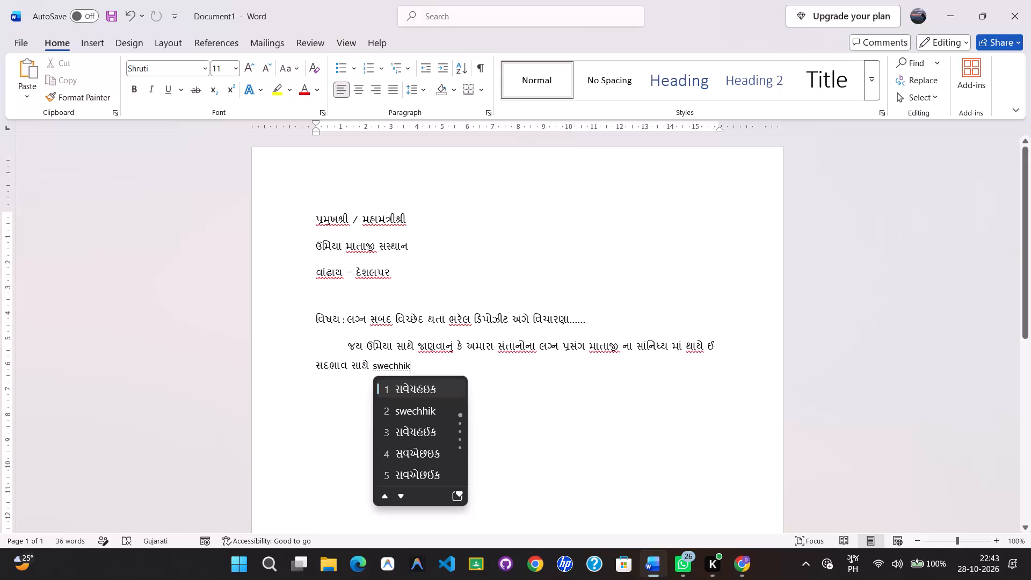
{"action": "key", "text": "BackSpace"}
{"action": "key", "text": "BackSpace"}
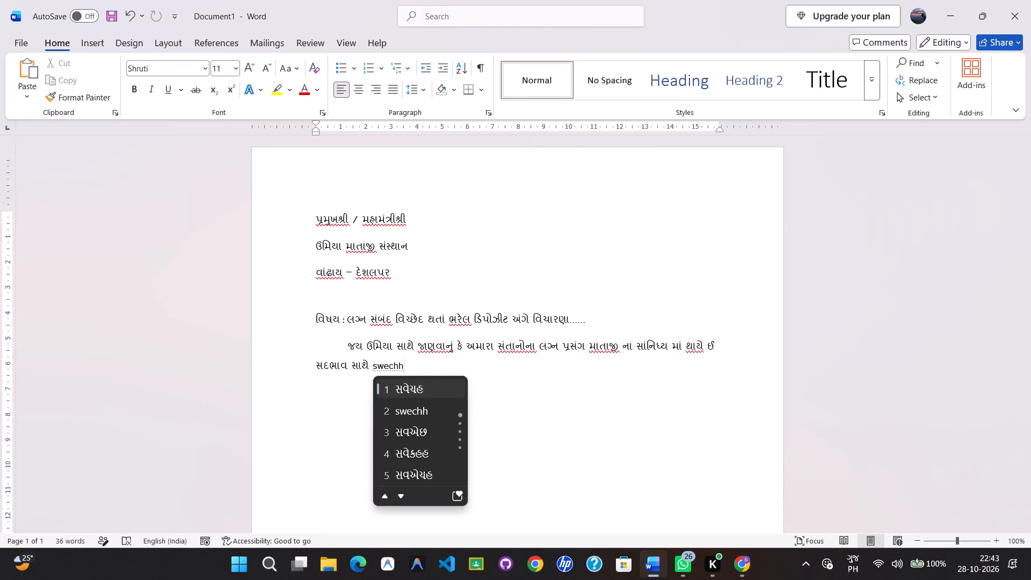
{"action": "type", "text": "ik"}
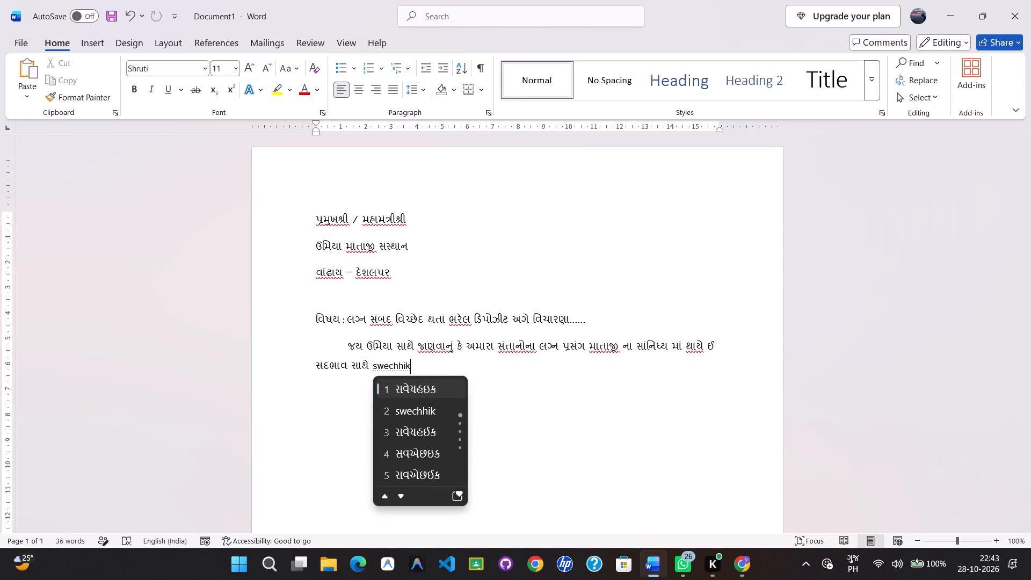
Replace the uncommitted swechhik after સદભાવ સાથે with the Gujarati syllable સ્વે, followed by a space.
{"action": "key", "text": "BackSpace"}
{"action": "key", "text": "BackSpace"}
{"action": "key", "text": "BackSpace"}
{"action": "key", "text": "BackSpace"}
{"action": "key", "text": "BackSpace"}
{"action": "key", "text": "BackSpace"}
{"action": "key", "text": "BackSpace"}
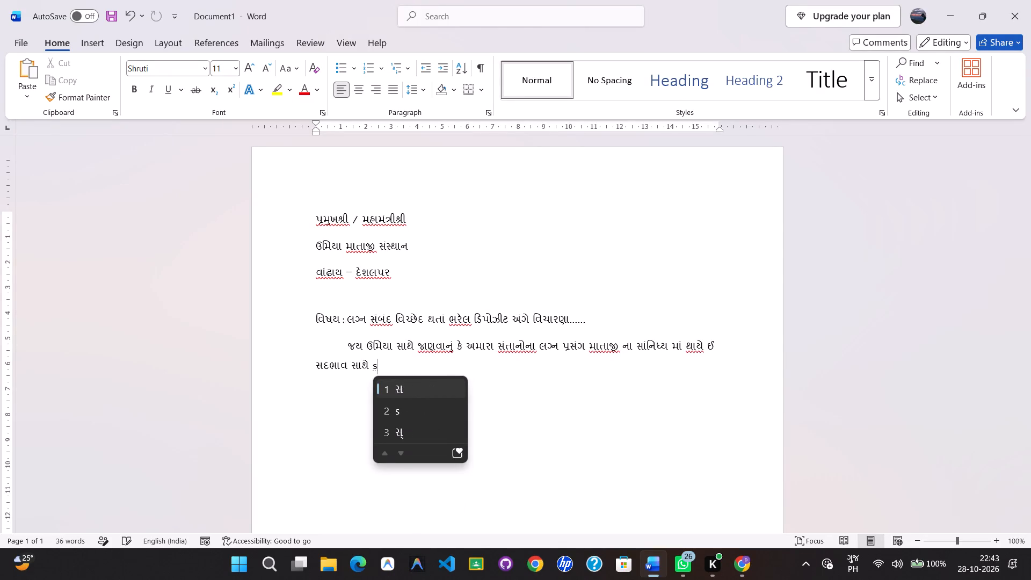
{"action": "type", "text": "we"}
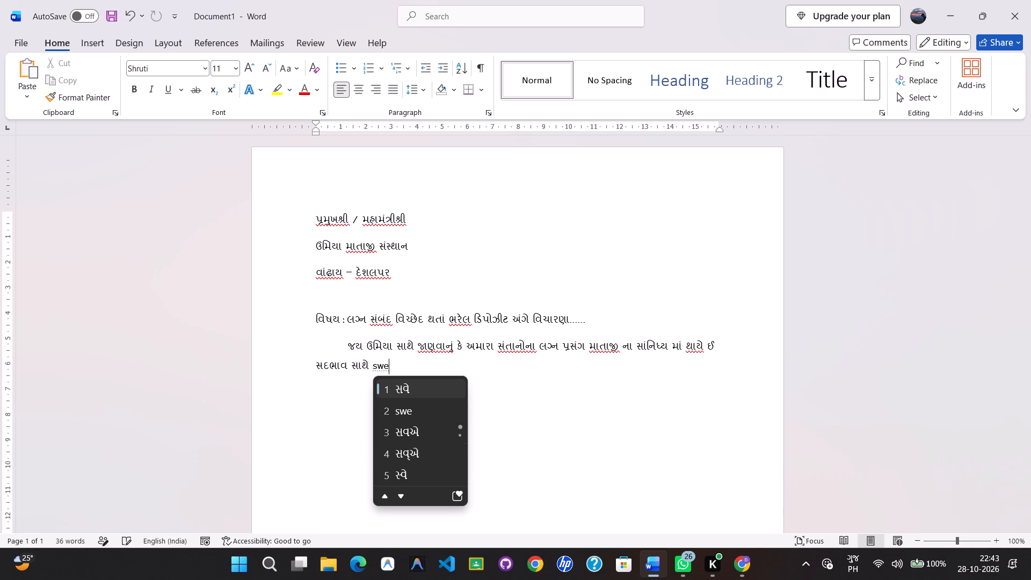
{"action": "key", "text": "Up"}
{"action": "key", "text": "Down"}
{"action": "key", "text": "Up"}
{"action": "key", "text": "Up"}
{"action": "key", "text": "Up"}
{"action": "key", "text": "Down"}
{"action": "key", "text": "Down"}
{"action": "key", "text": "Down"}
{"action": "key", "text": "Down"}
{"action": "key", "text": "Down"}
{"action": "key", "text": "Down"}
{"action": "key", "text": "Down"}
{"action": "key", "text": "Return"}
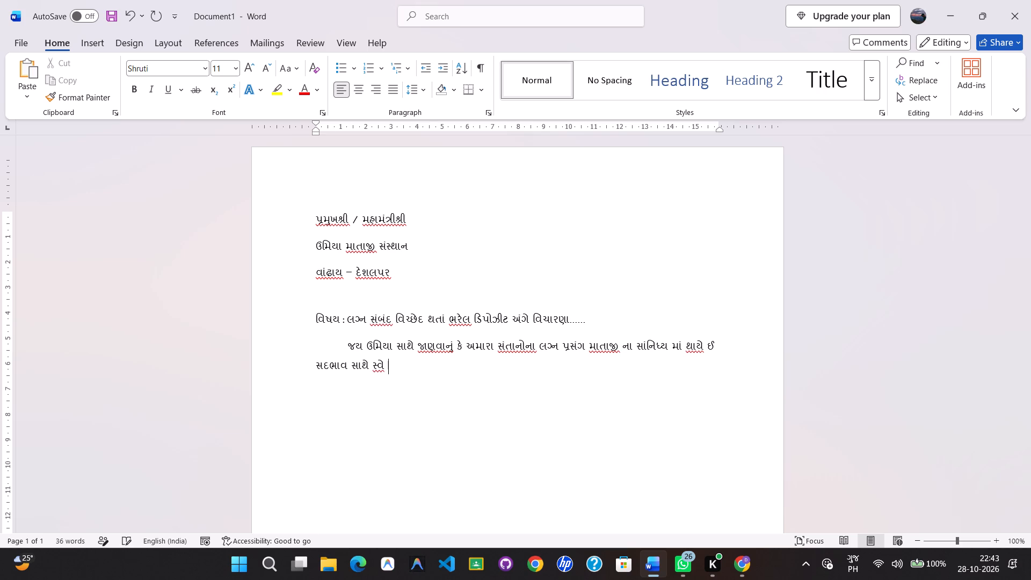
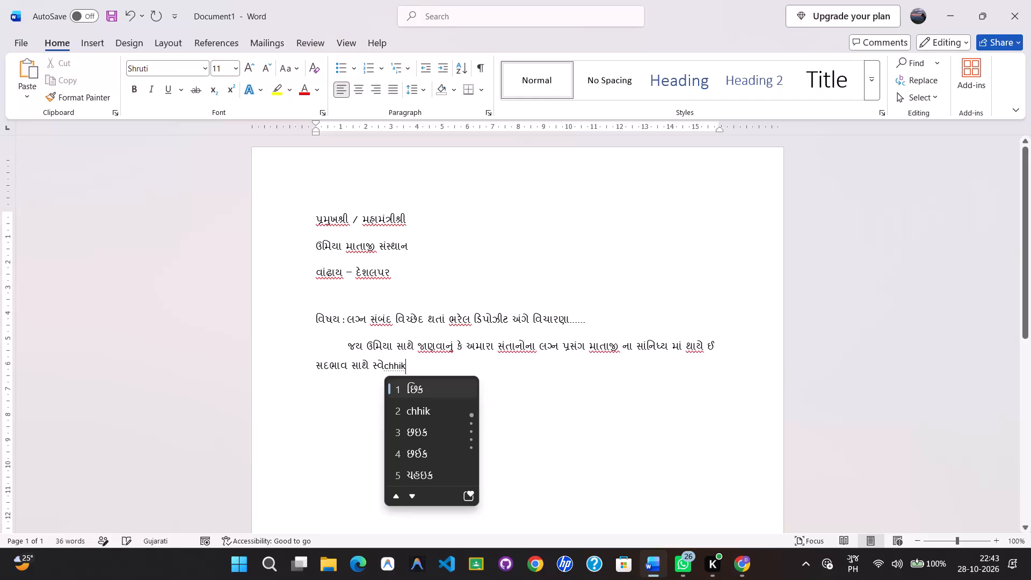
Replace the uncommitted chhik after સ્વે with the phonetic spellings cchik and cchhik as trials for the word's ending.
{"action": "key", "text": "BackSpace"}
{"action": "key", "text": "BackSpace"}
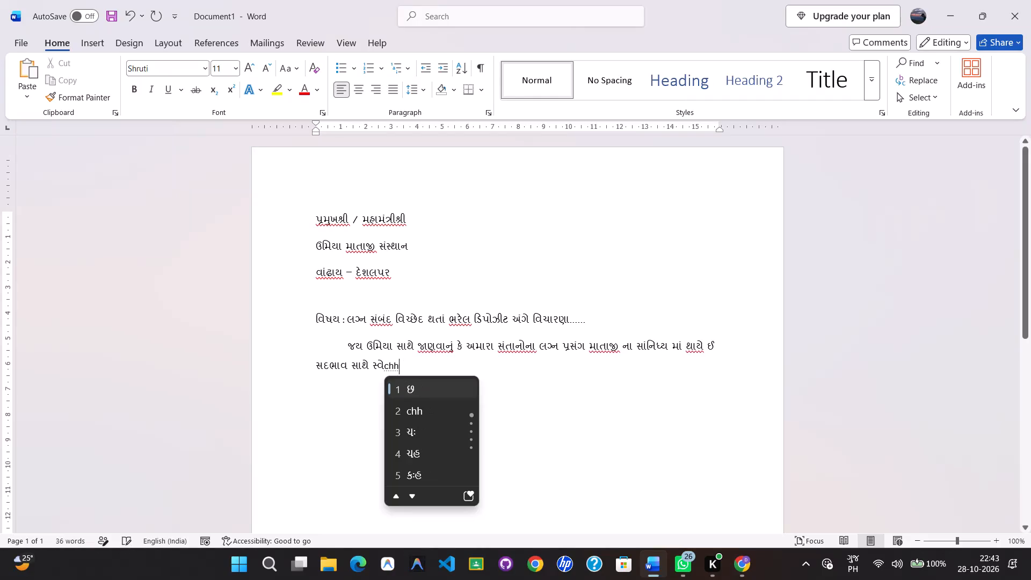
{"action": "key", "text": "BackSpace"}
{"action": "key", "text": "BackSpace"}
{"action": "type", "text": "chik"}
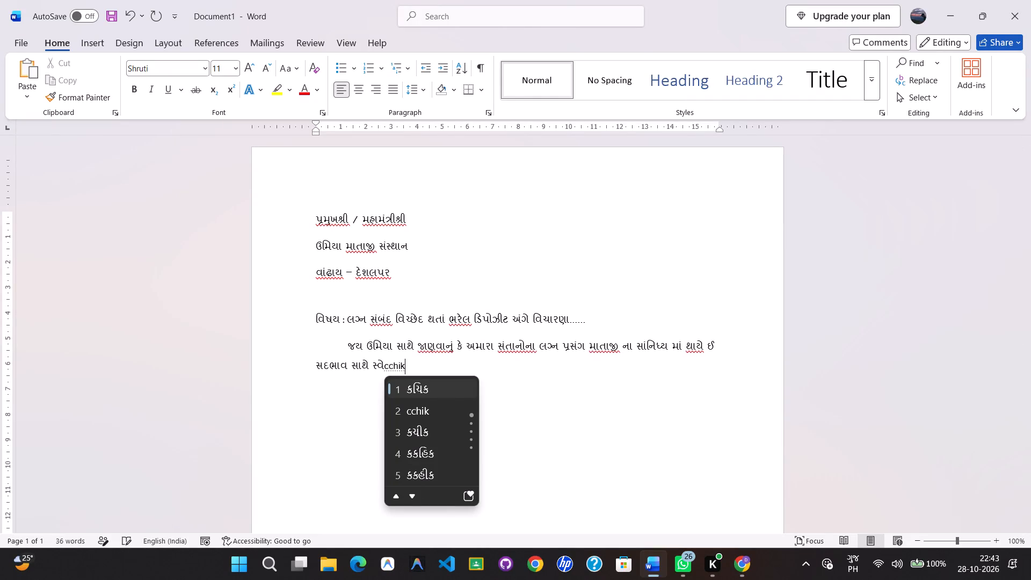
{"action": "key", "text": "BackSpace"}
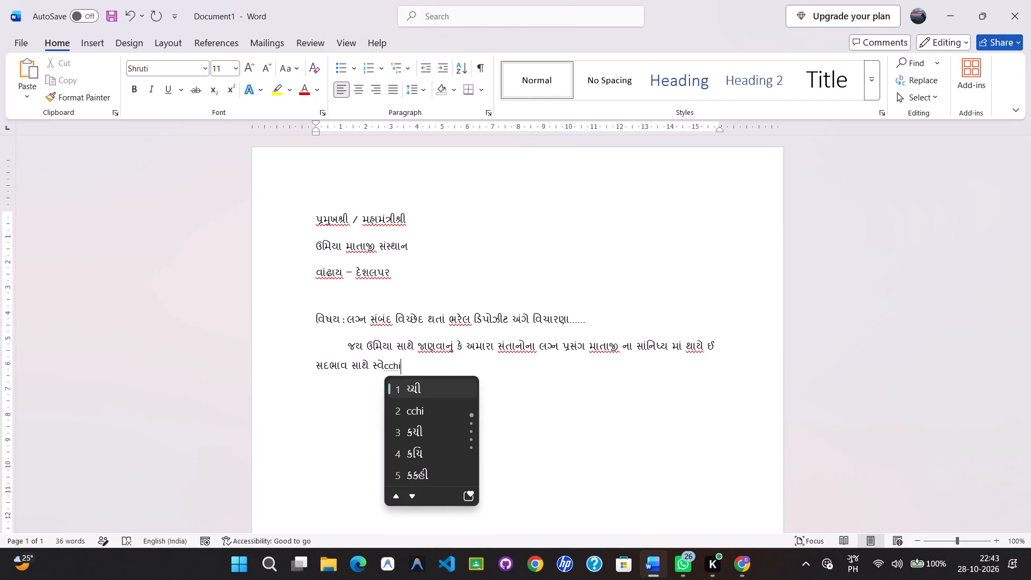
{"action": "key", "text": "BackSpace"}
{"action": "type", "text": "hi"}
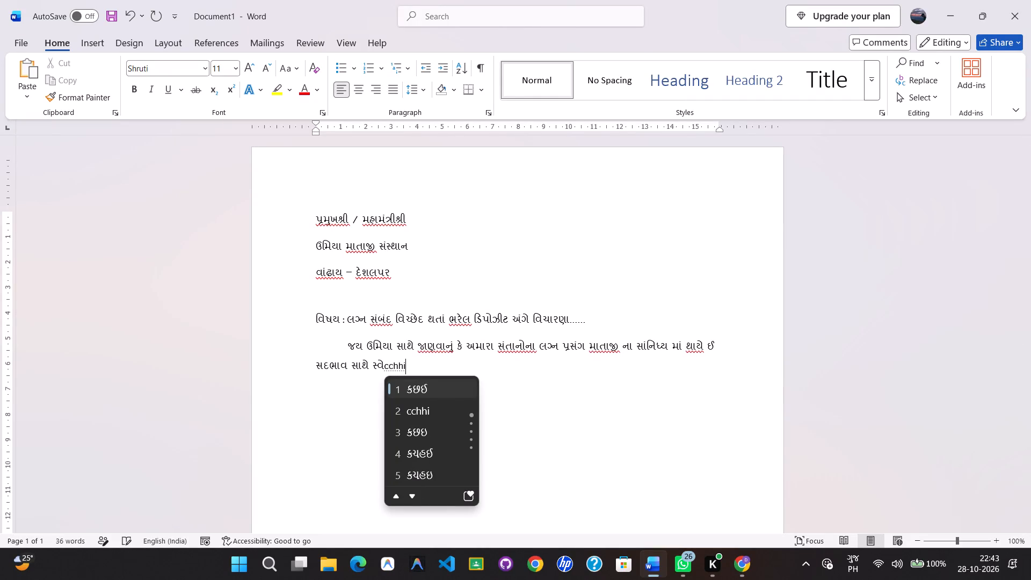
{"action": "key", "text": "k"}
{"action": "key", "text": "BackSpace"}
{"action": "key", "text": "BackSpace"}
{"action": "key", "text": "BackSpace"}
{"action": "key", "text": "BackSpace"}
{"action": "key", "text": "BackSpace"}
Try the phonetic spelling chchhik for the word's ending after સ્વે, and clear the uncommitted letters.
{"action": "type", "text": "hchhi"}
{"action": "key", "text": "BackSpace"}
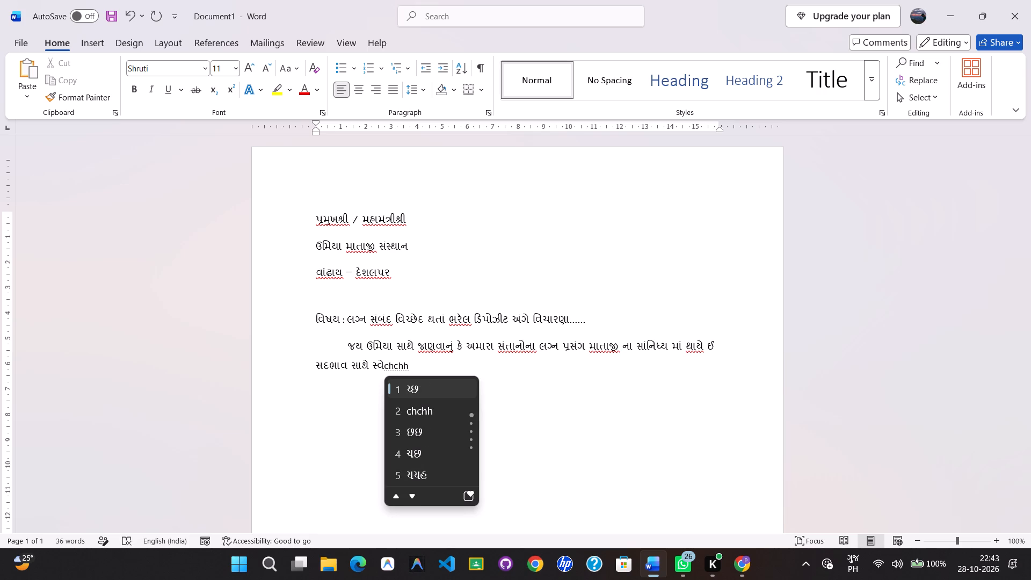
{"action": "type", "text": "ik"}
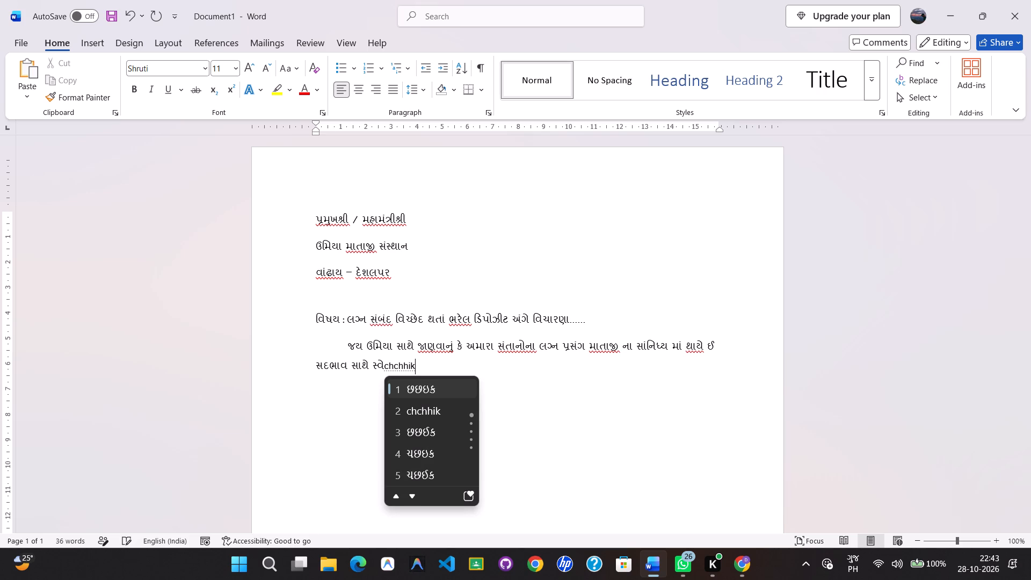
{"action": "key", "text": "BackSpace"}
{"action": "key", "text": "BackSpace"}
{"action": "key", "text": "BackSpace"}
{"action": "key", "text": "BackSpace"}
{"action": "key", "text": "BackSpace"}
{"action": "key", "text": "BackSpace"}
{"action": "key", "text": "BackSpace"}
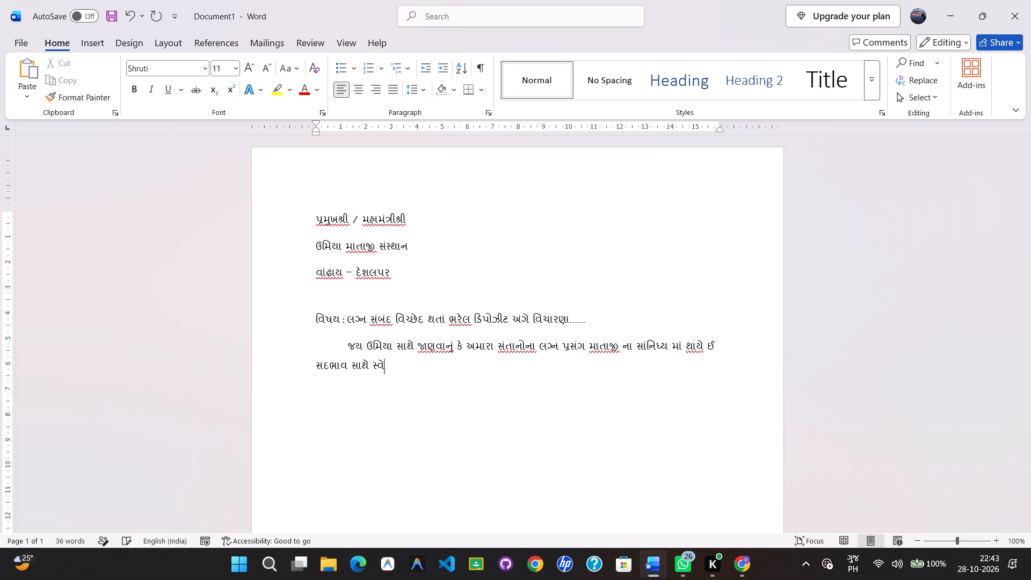
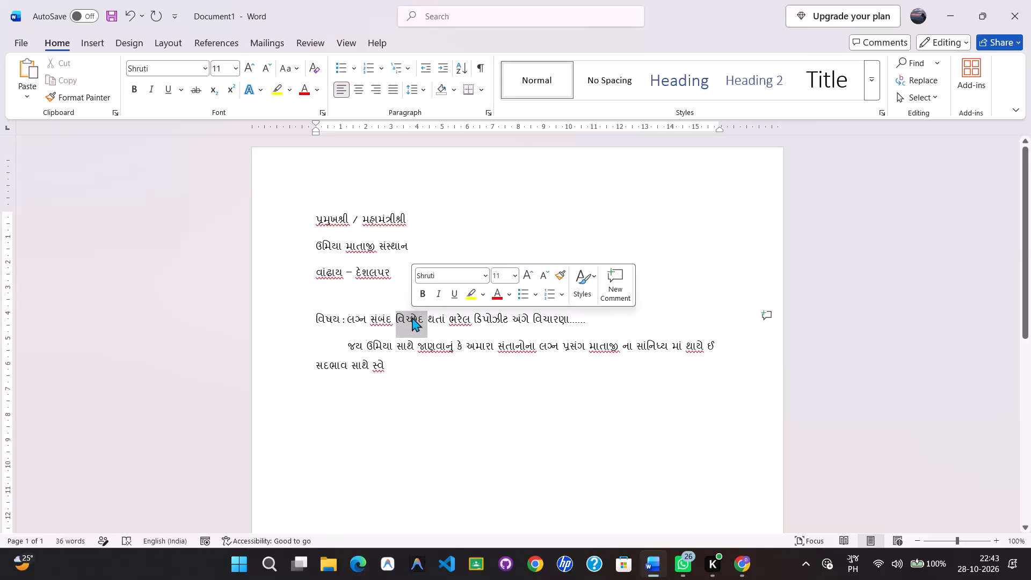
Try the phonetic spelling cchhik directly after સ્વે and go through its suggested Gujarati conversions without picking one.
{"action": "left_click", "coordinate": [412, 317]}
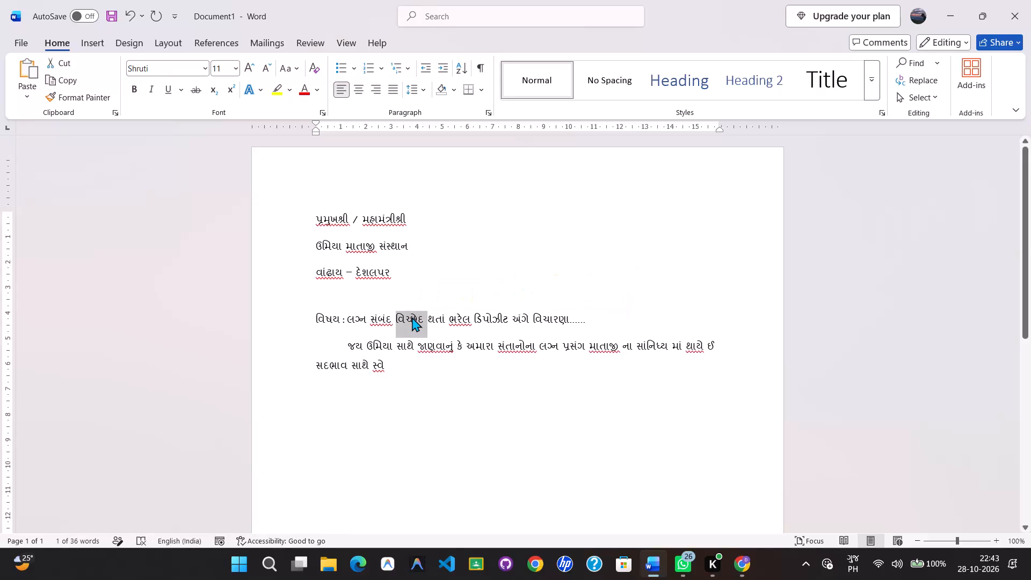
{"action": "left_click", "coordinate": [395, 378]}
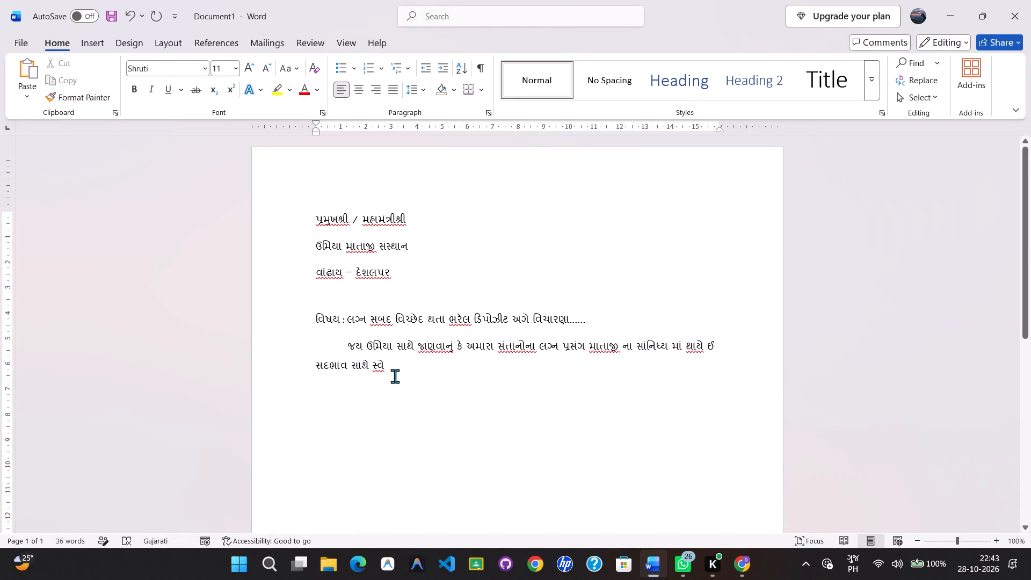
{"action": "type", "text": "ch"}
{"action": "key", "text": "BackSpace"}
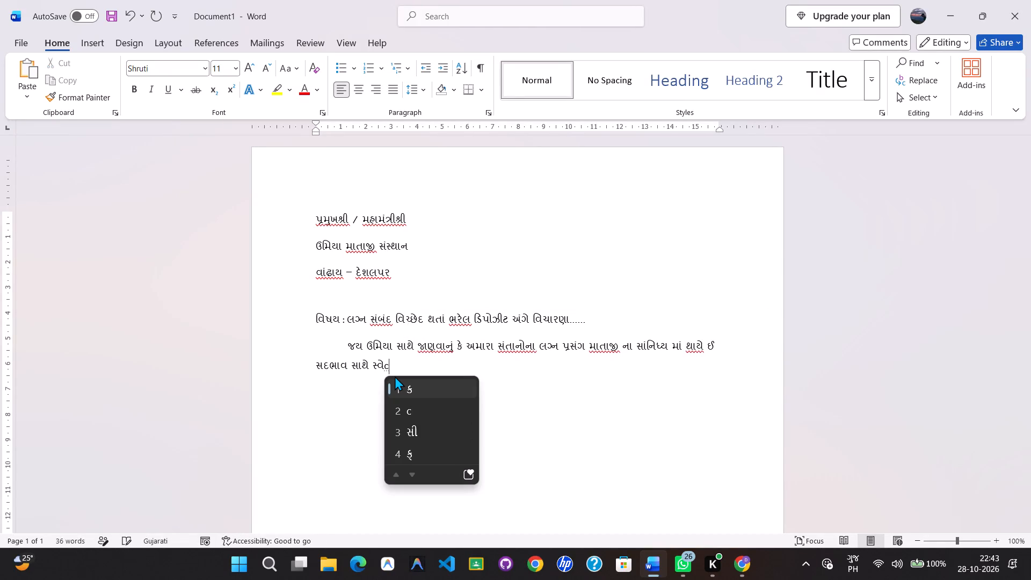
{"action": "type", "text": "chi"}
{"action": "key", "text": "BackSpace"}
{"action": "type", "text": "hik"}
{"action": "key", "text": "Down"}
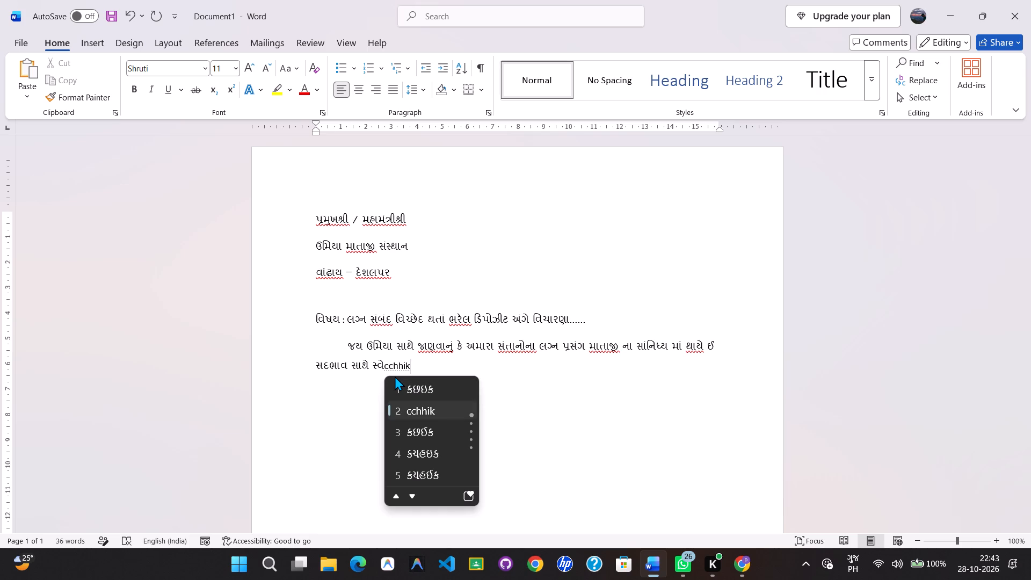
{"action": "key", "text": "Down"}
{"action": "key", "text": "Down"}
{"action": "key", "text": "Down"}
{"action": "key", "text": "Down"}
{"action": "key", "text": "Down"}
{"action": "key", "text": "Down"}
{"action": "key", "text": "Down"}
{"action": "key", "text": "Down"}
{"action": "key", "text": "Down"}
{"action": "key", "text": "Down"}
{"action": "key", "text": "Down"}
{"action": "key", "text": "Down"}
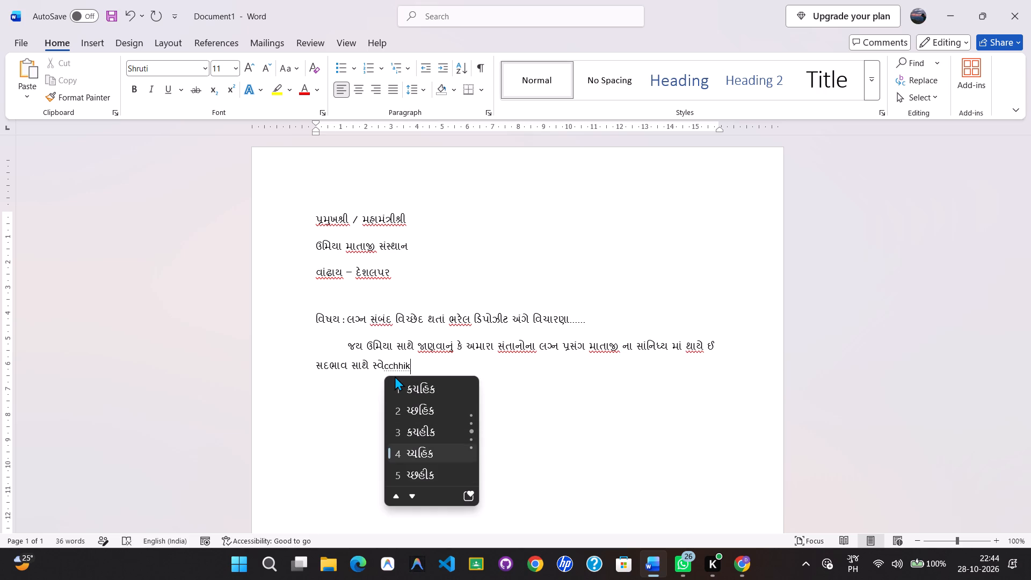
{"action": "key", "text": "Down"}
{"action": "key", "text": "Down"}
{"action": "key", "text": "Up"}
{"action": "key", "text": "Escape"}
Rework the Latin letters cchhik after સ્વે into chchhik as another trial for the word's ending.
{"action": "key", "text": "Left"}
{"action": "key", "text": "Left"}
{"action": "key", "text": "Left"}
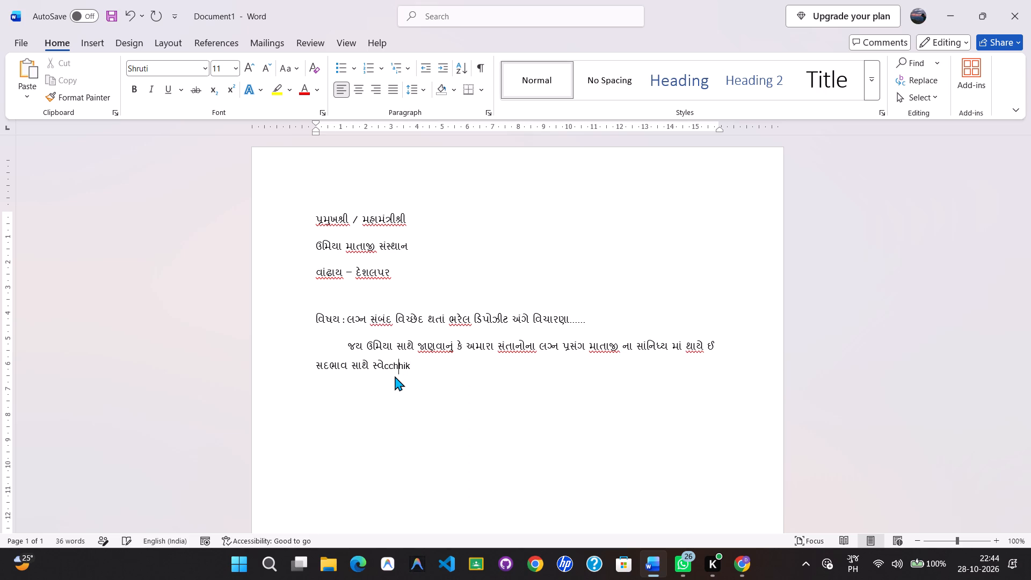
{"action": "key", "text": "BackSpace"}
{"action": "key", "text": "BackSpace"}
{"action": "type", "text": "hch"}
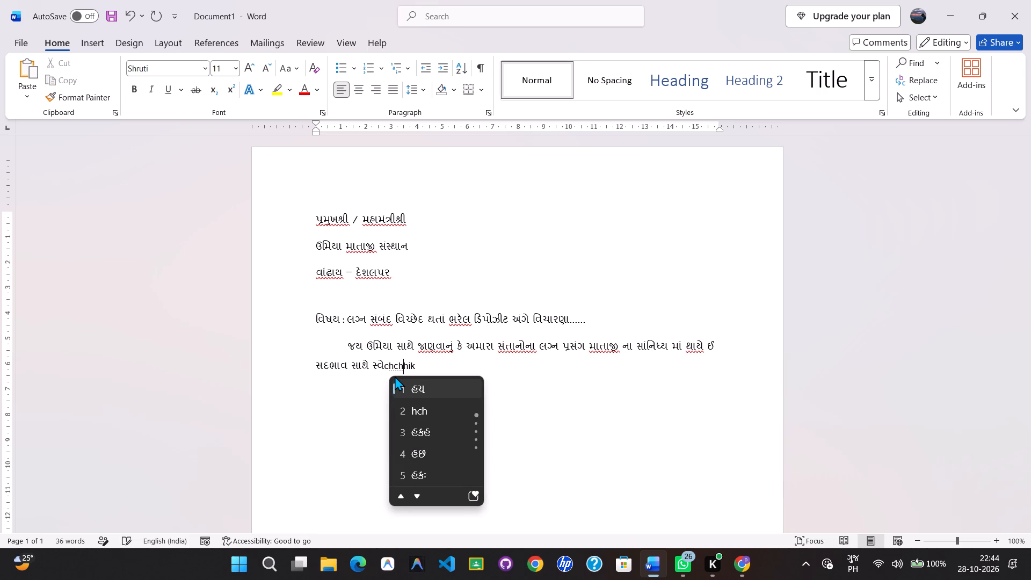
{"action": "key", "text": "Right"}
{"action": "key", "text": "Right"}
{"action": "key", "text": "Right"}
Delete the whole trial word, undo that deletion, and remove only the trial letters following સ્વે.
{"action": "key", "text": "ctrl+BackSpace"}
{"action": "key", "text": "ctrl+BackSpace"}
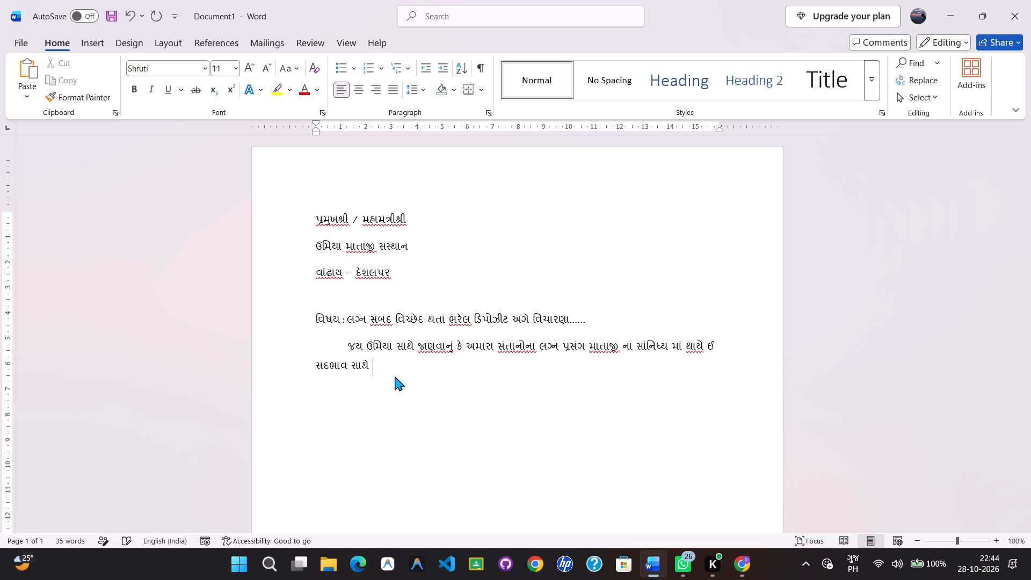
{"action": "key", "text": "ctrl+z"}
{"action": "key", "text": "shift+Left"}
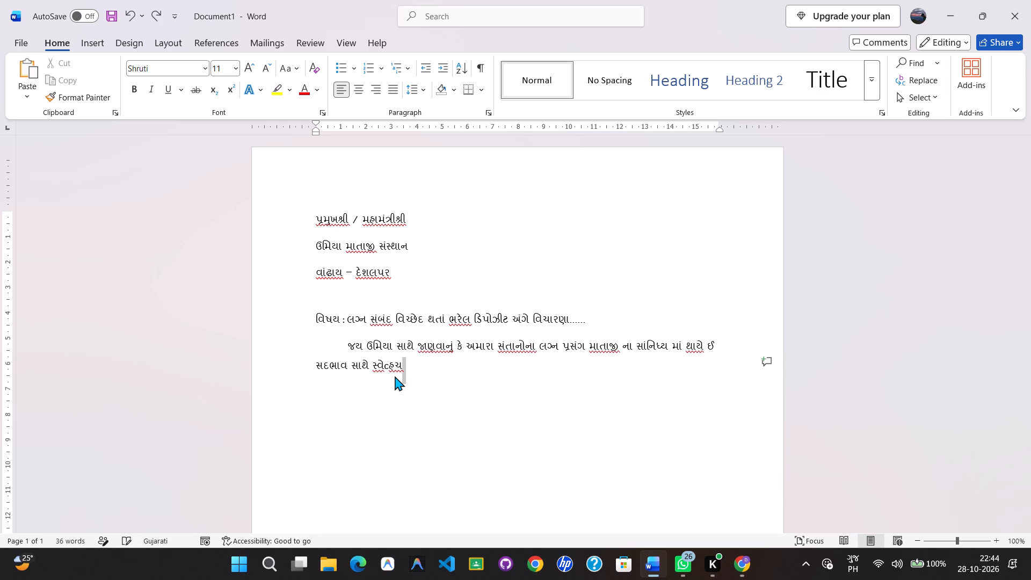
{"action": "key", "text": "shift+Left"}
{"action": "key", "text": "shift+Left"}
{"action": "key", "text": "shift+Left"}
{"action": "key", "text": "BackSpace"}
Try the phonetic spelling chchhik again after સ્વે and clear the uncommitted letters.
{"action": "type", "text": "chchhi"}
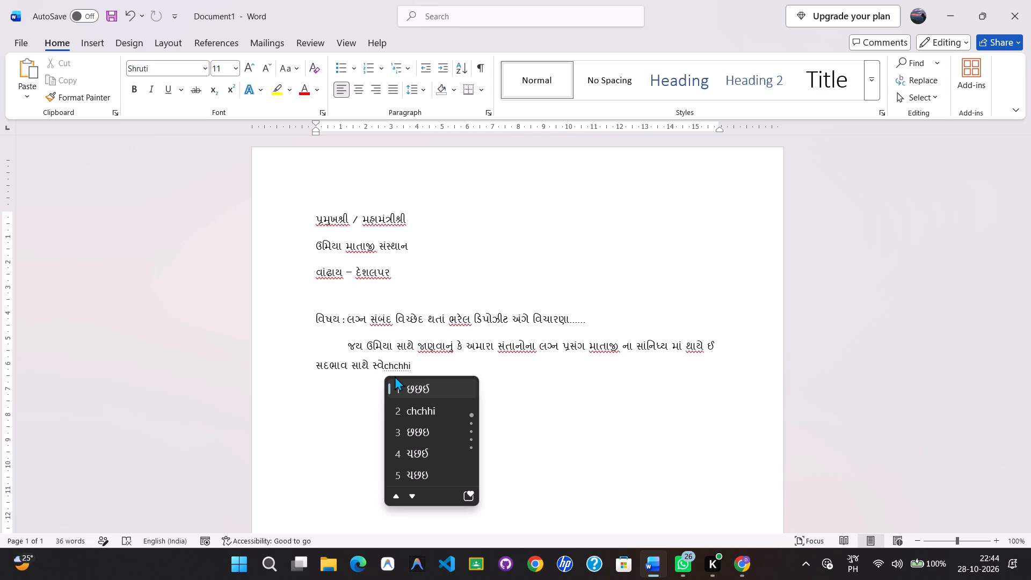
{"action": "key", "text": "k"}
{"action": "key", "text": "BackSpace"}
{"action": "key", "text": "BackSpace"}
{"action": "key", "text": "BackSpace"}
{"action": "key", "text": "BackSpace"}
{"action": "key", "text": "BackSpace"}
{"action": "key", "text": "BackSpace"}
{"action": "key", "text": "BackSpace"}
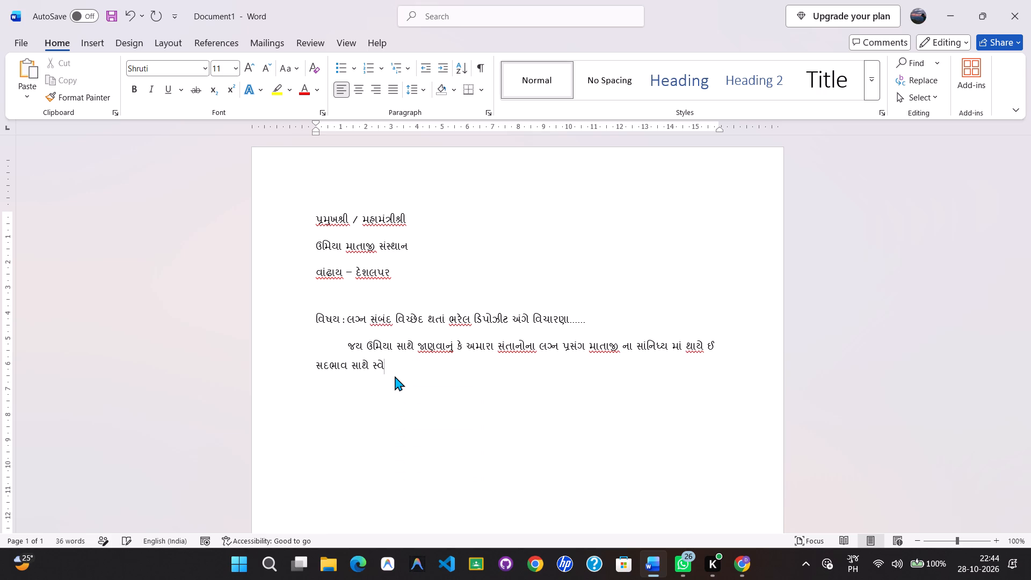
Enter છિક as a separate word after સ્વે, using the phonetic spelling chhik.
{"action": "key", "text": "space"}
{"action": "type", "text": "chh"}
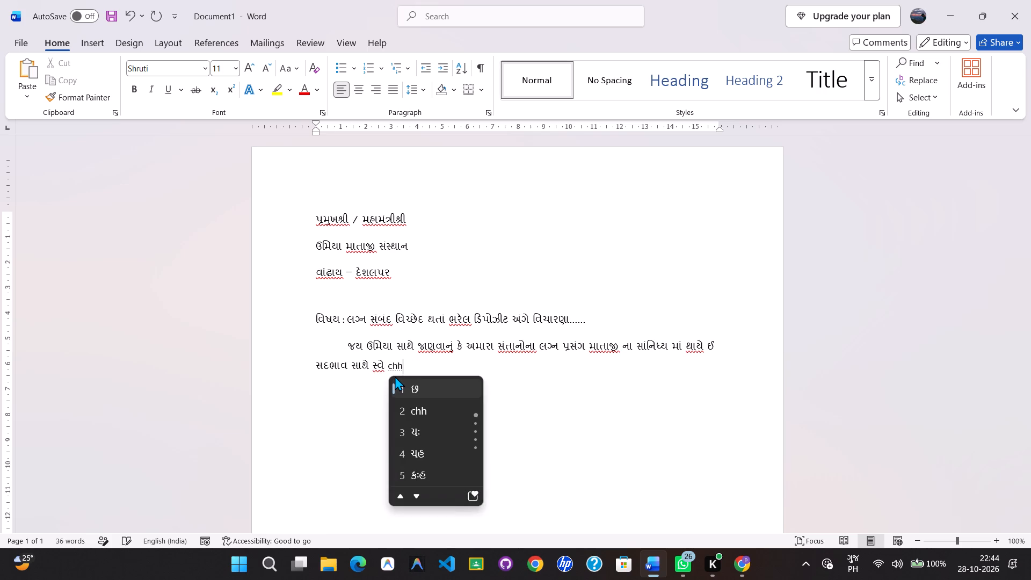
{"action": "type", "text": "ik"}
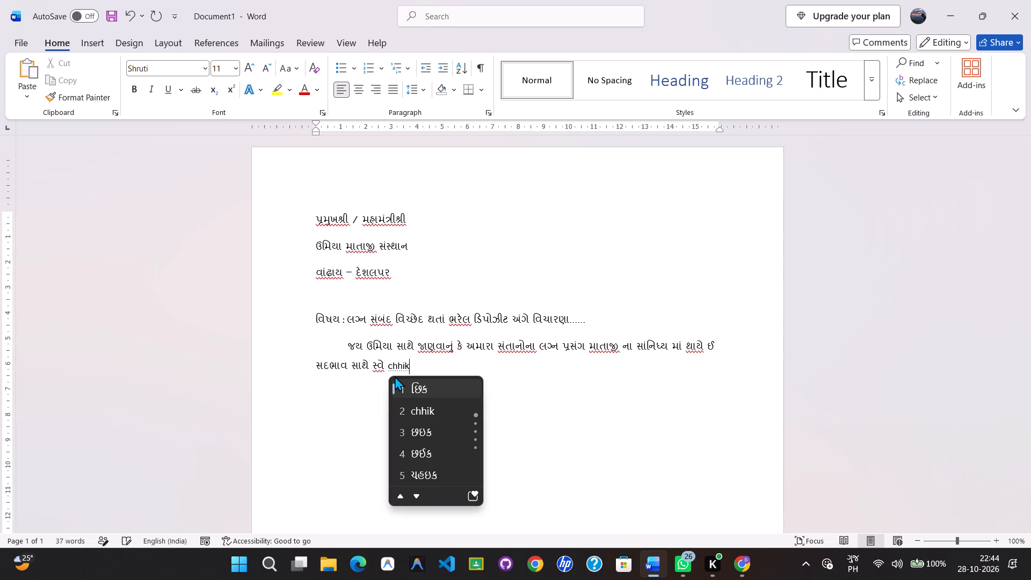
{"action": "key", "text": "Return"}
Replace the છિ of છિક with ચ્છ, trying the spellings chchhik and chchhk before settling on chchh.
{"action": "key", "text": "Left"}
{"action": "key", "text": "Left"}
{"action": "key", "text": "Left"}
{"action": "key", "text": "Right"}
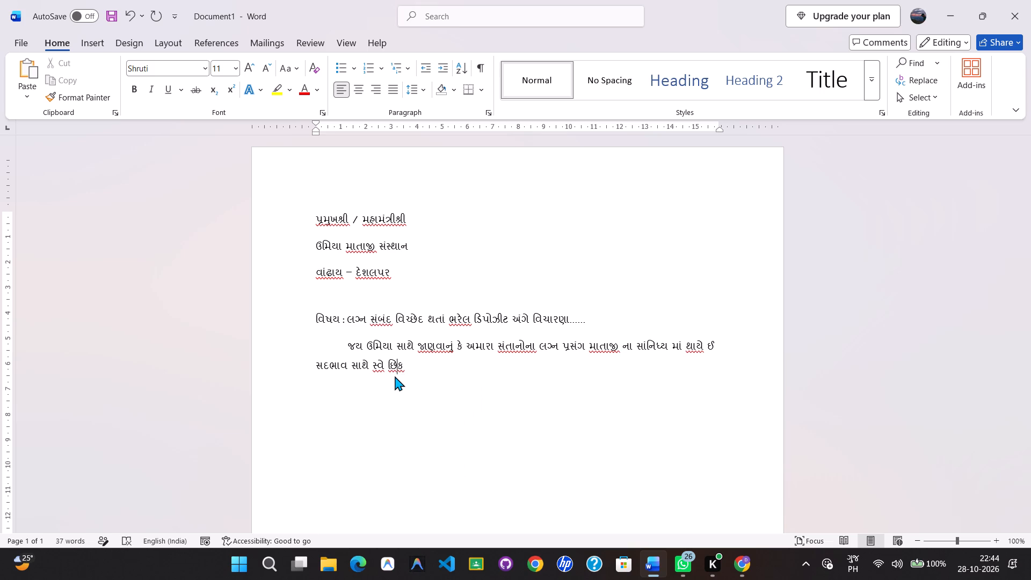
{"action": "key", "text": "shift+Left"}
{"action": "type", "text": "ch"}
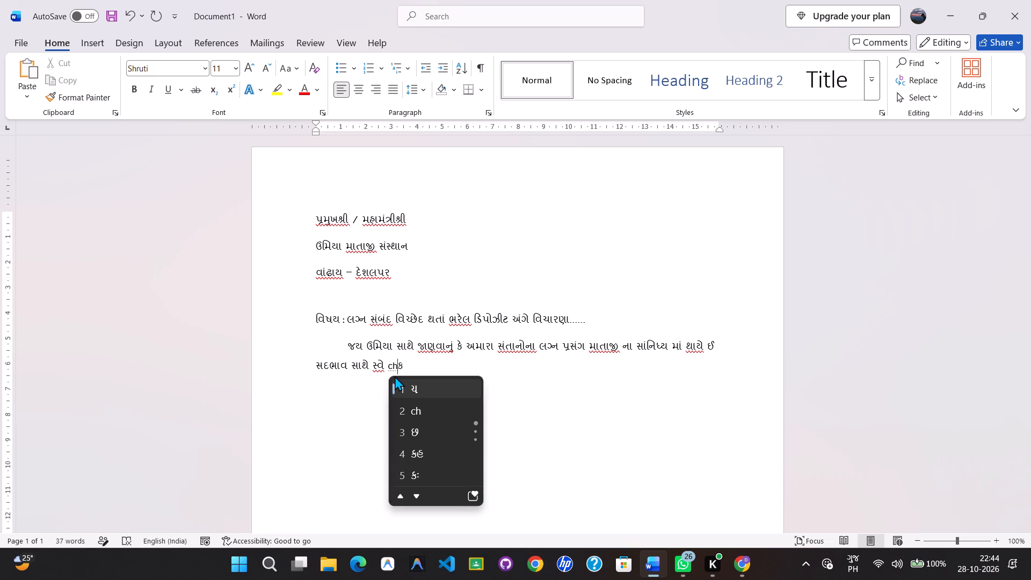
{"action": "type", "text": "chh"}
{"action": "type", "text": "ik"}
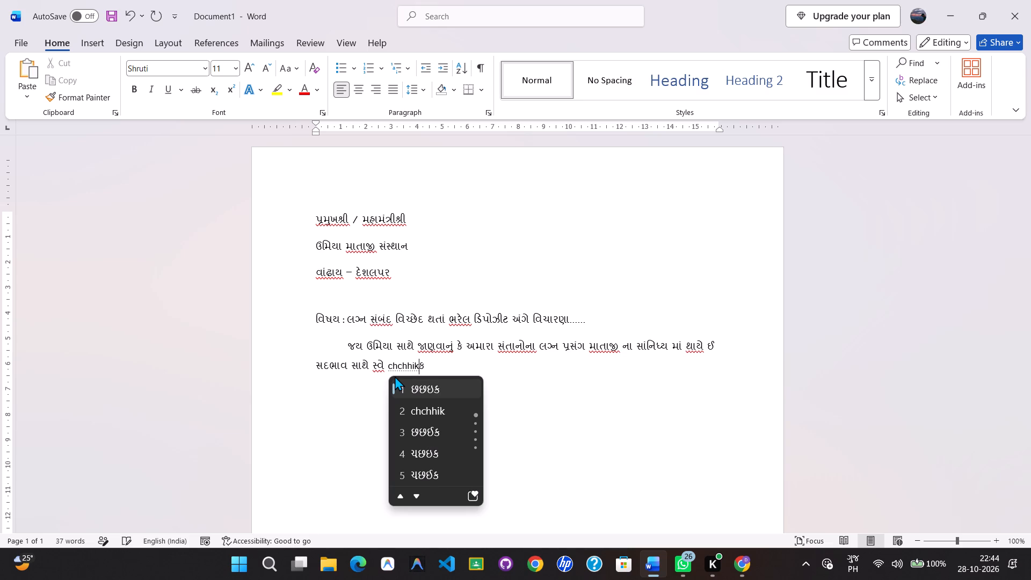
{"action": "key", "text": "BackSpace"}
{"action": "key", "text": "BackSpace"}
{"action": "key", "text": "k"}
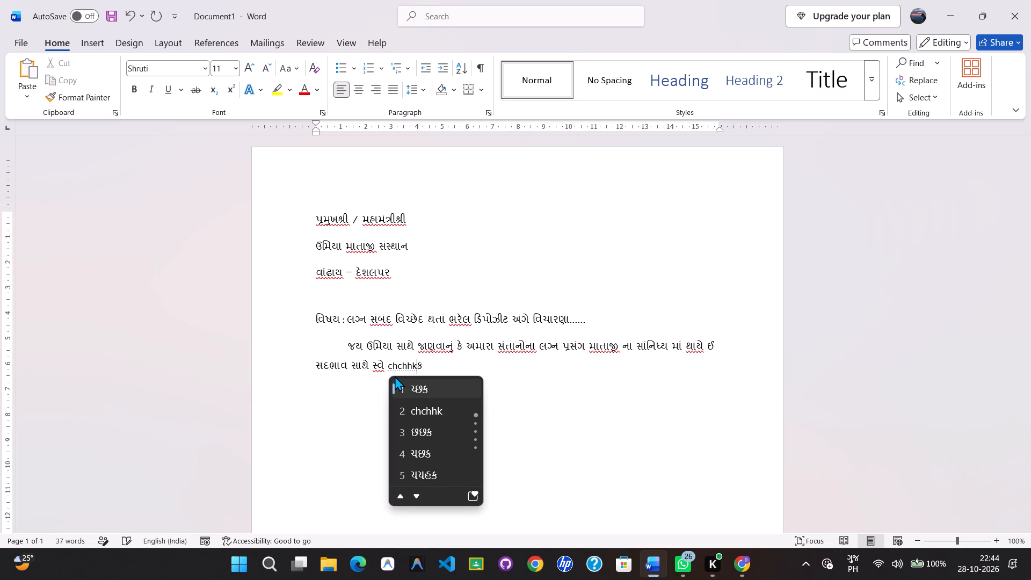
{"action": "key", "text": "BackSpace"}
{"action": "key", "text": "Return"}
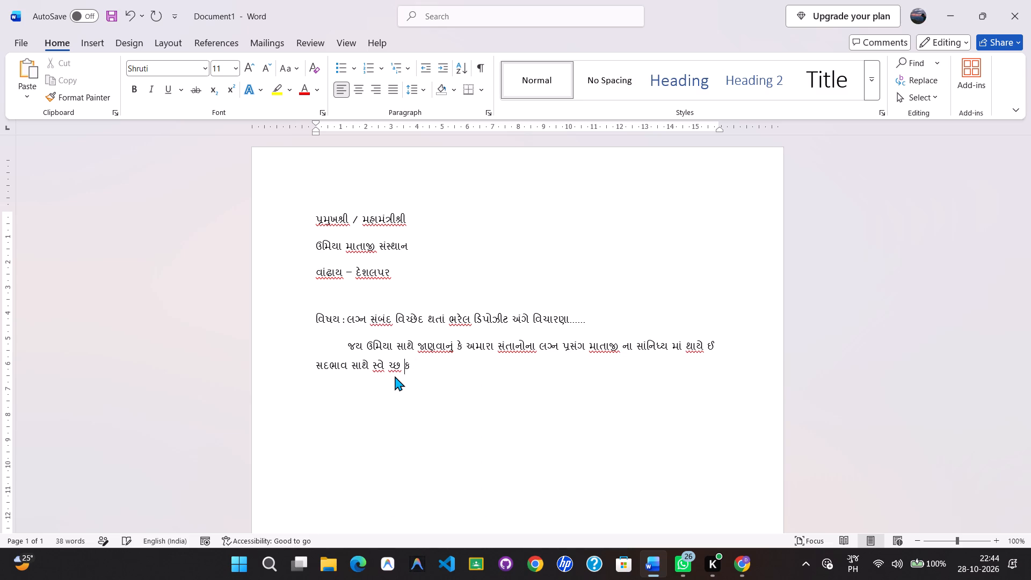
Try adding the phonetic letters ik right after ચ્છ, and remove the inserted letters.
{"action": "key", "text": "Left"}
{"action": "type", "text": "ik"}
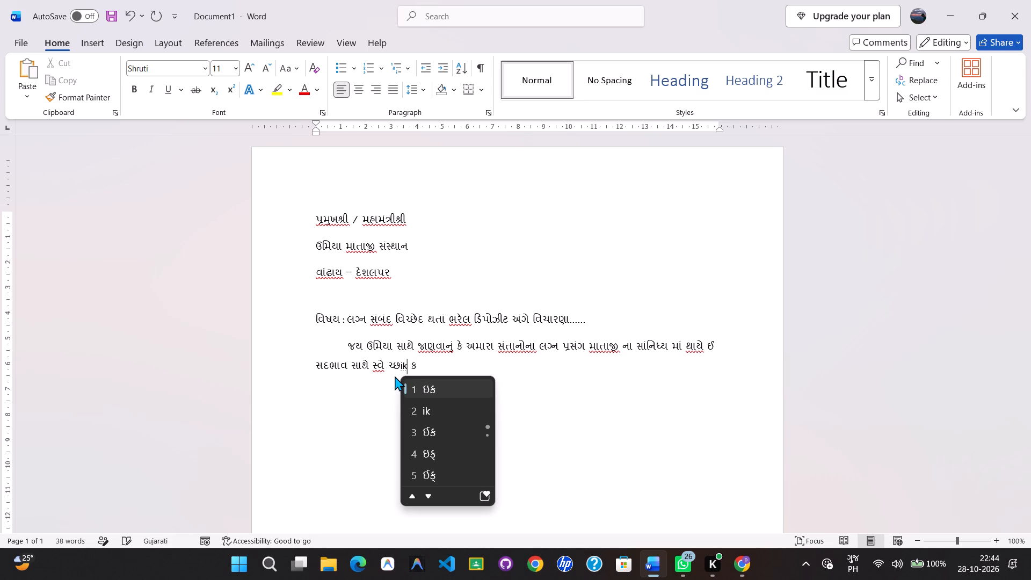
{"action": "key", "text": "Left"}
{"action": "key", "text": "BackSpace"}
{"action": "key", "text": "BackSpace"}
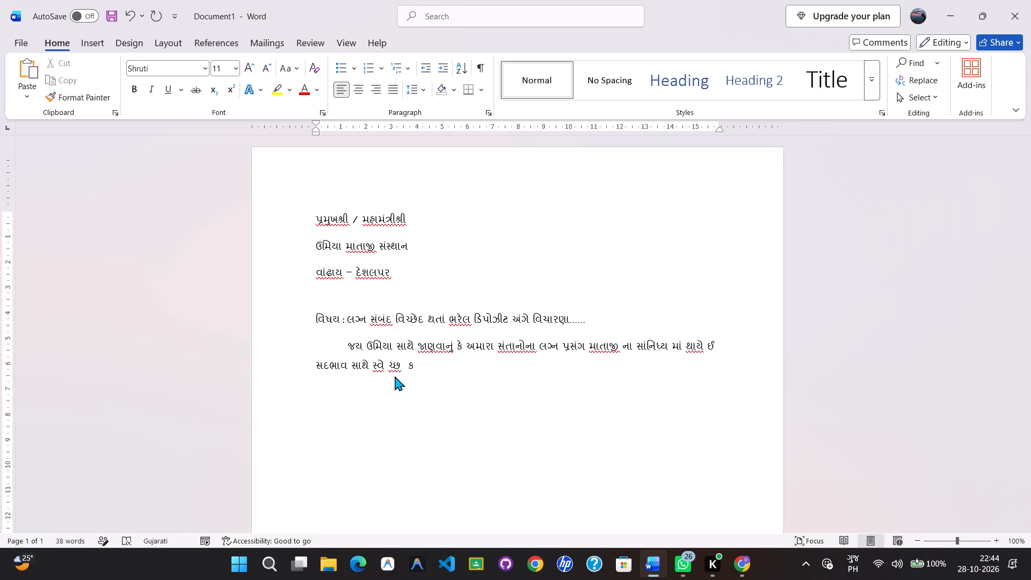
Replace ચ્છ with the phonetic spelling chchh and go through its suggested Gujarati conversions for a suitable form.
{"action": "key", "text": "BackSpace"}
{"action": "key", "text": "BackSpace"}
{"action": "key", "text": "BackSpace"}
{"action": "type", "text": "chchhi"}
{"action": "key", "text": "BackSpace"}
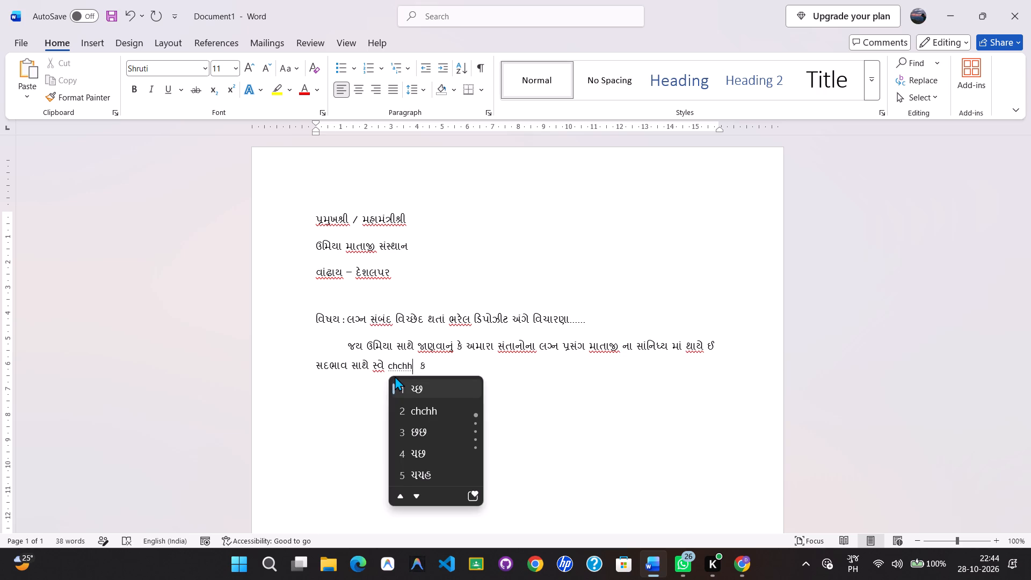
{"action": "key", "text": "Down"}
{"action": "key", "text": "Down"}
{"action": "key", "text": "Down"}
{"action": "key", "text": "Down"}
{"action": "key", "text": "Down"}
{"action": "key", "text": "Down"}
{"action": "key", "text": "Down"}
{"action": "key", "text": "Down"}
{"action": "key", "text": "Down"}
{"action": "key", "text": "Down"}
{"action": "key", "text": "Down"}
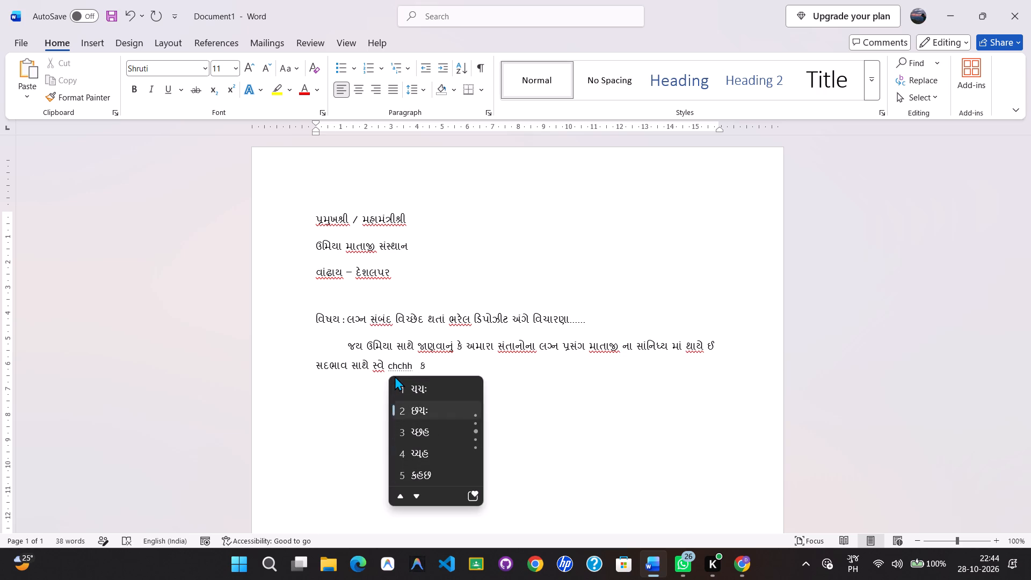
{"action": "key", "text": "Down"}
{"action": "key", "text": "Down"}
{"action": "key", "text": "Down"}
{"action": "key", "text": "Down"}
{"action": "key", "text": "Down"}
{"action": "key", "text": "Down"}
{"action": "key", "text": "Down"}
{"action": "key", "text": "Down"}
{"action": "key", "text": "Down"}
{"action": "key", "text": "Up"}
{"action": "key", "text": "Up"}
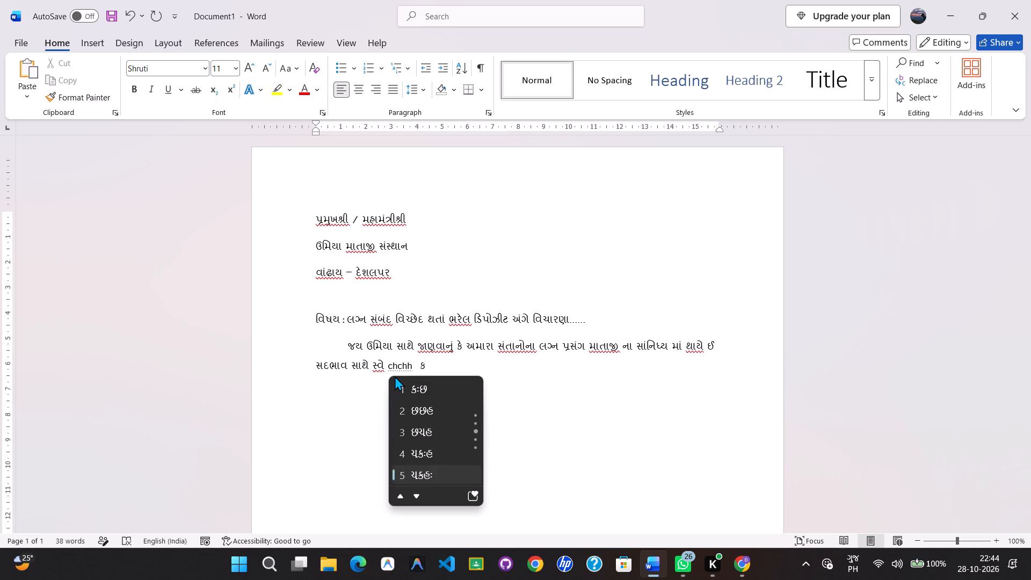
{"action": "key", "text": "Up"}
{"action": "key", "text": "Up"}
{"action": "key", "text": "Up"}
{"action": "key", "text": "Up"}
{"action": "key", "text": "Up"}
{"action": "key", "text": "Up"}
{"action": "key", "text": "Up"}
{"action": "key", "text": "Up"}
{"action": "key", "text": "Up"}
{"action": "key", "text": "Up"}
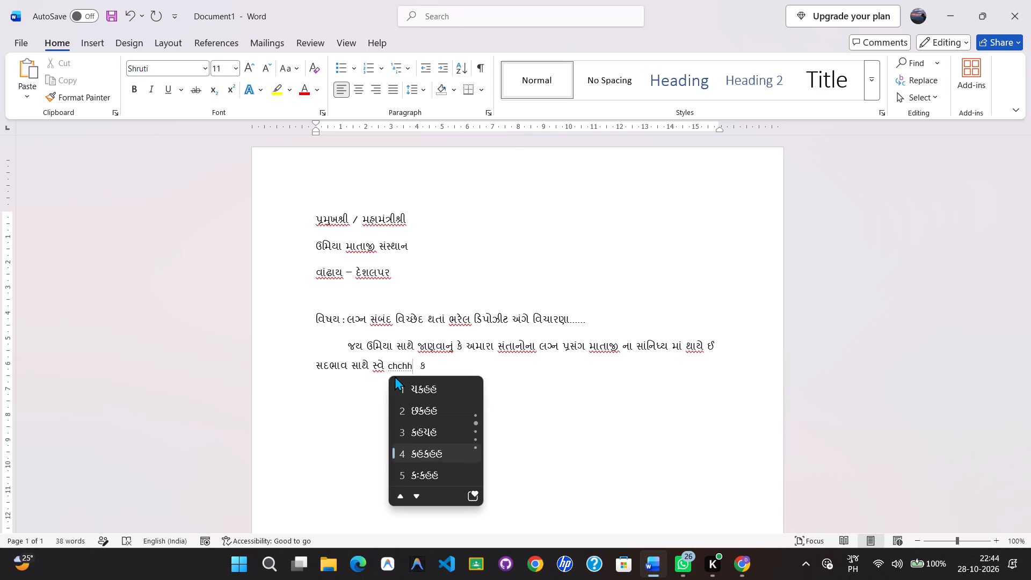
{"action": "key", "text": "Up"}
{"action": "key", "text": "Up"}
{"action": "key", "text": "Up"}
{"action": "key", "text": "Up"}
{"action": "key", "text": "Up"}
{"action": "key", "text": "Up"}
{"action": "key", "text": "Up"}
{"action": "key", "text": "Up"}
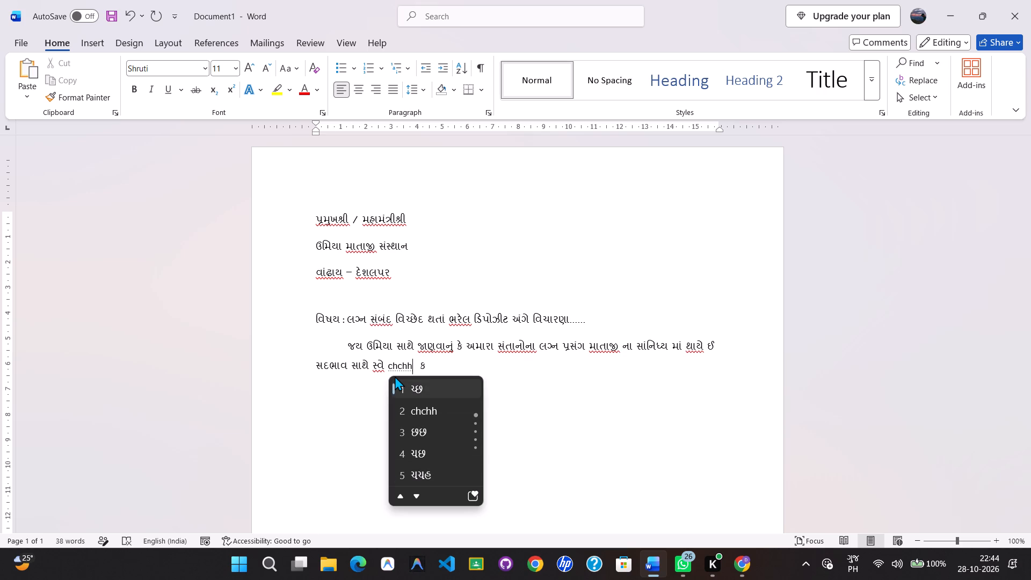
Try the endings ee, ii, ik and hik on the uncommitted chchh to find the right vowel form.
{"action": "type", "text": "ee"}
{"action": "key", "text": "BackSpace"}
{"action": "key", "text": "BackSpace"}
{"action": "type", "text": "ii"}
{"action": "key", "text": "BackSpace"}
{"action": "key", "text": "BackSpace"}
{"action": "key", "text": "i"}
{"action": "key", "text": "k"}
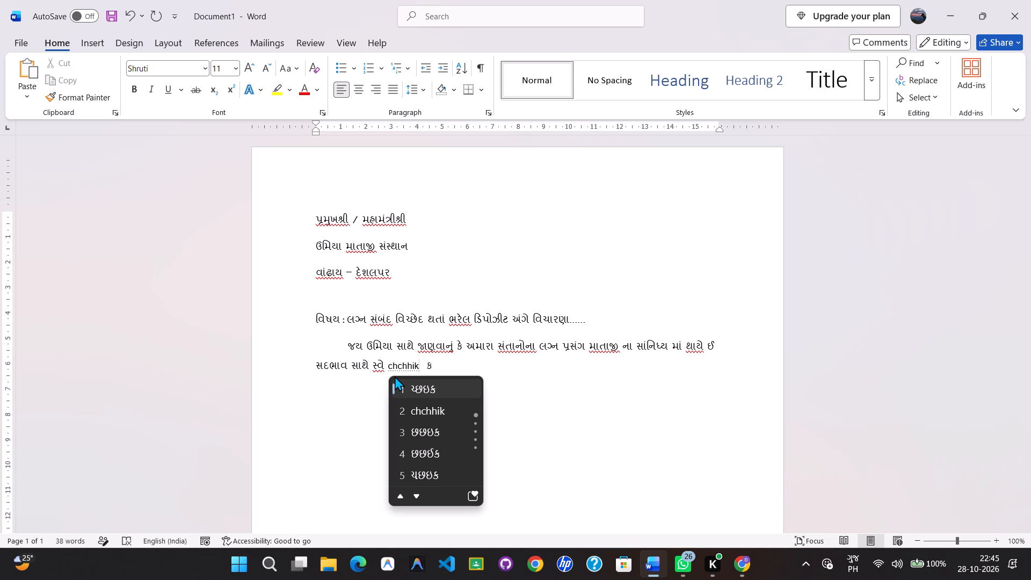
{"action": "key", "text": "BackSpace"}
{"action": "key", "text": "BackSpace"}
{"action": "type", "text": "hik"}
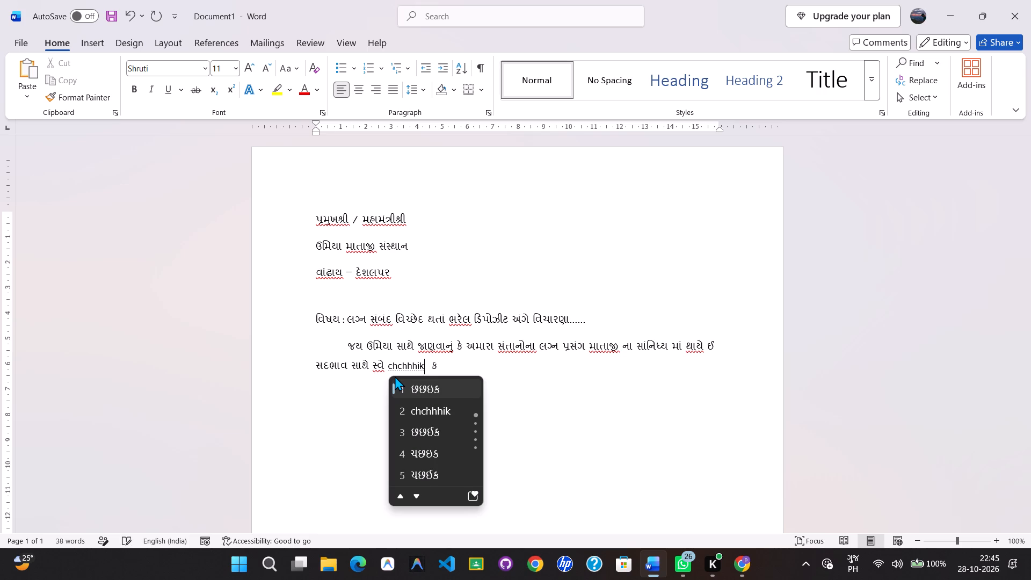
Replace સ્વે, the trial letters and the stray ક after સાથે with the word છૂટક.
{"action": "key", "text": "BackSpace"}
{"action": "key", "text": "BackSpace"}
{"action": "key", "text": "BackSpace"}
{"action": "key", "text": "BackSpace"}
{"action": "key", "text": "BackSpace"}
{"action": "key", "text": "BackSpace"}
{"action": "key", "text": "BackSpace"}
{"action": "key", "text": "BackSpace"}
{"action": "key", "text": "BackSpace"}
{"action": "key", "text": "BackSpace"}
{"action": "key", "text": "BackSpace"}
{"action": "key", "text": "BackSpace"}
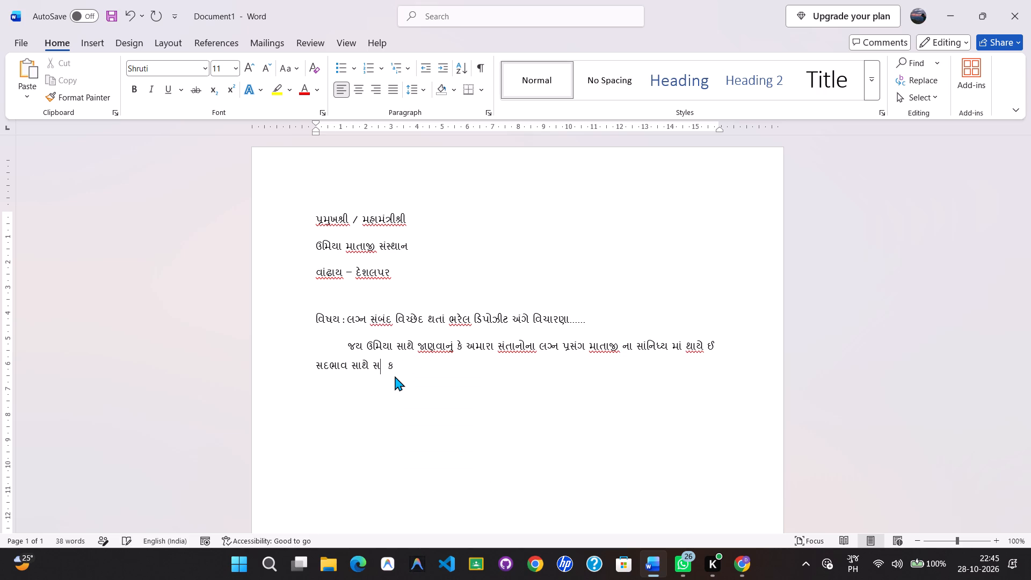
{"action": "key", "text": "BackSpace"}
{"action": "key", "text": "Delete"}
{"action": "key", "text": "Delete"}
{"action": "key", "text": "Delete"}
{"action": "type", "text": "chhutak"}
{"action": "key", "text": "space"}
Add the word લગન after છૂટક in the opening paragraph, using the phonetic spelling lagan.
{"action": "type", "text": "lagan"}
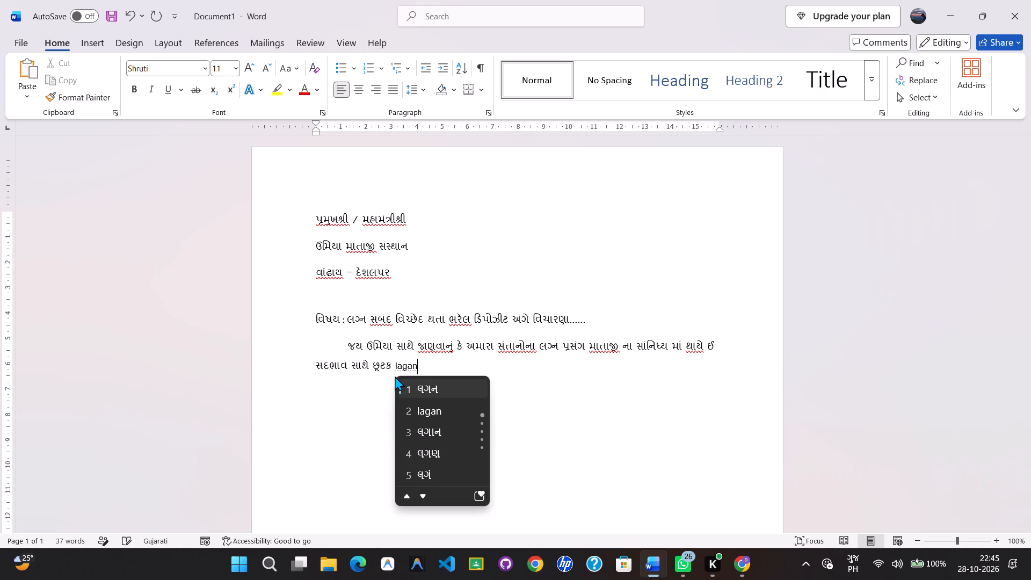
{"action": "key", "text": "Return"}
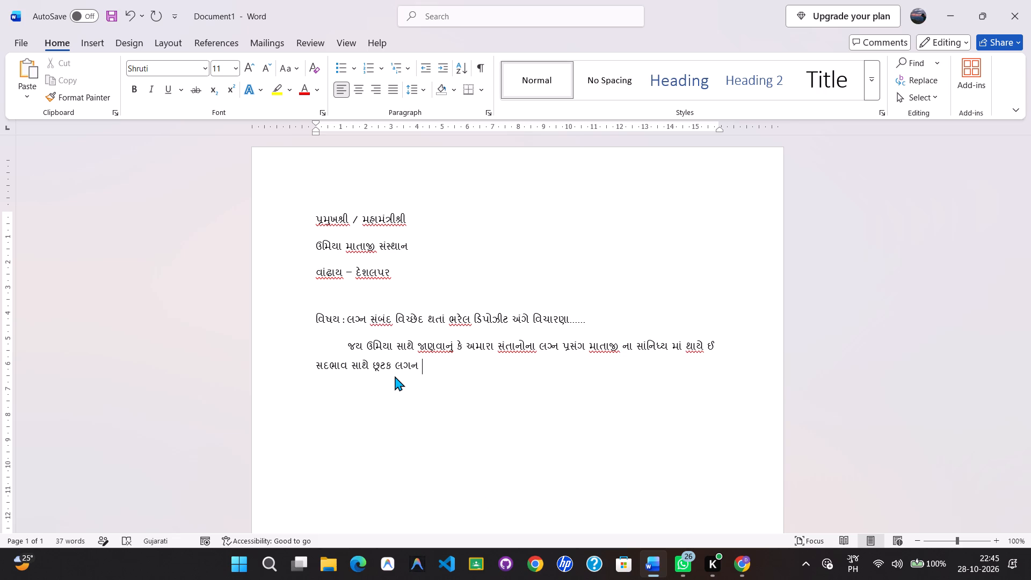
Enlarge the text of the whole document to font size 12.
{"action": "key", "text": "ctrl+a"}
{"action": "key", "text": "ctrl+shift+period"}
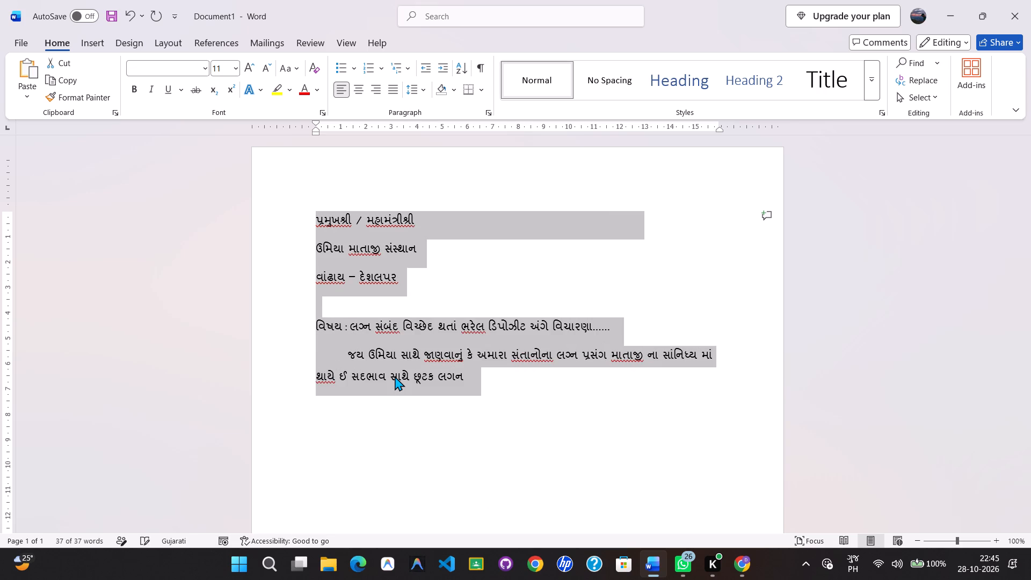
{"action": "key", "text": "Right"}
{"action": "key", "text": "Left"}
{"action": "key", "text": "Right"}
{"action": "key", "text": "Right"}
{"action": "key", "text": "BackSpace"}
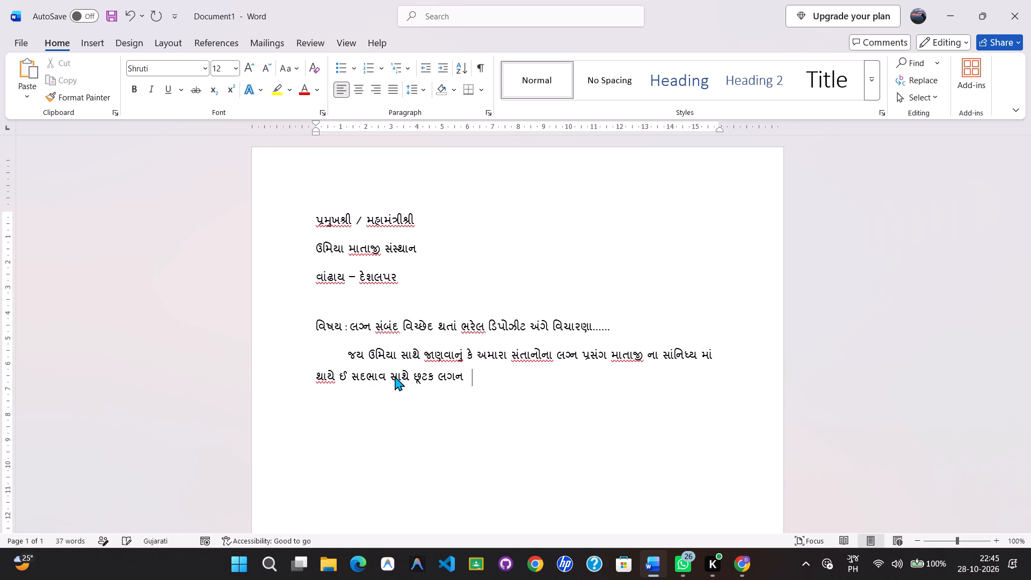
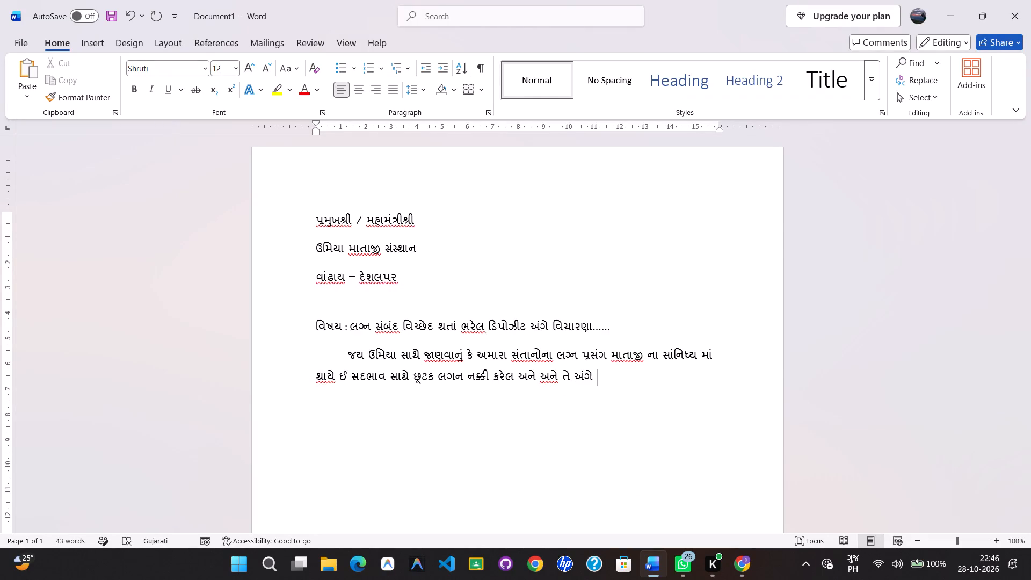
Continue the opening paragraph after અંગે with ની બૂકિંગ પેઢે, using the phonetic spellings ni, booking and pedhe.
{"action": "type", "text": "ni booking pedhe"}
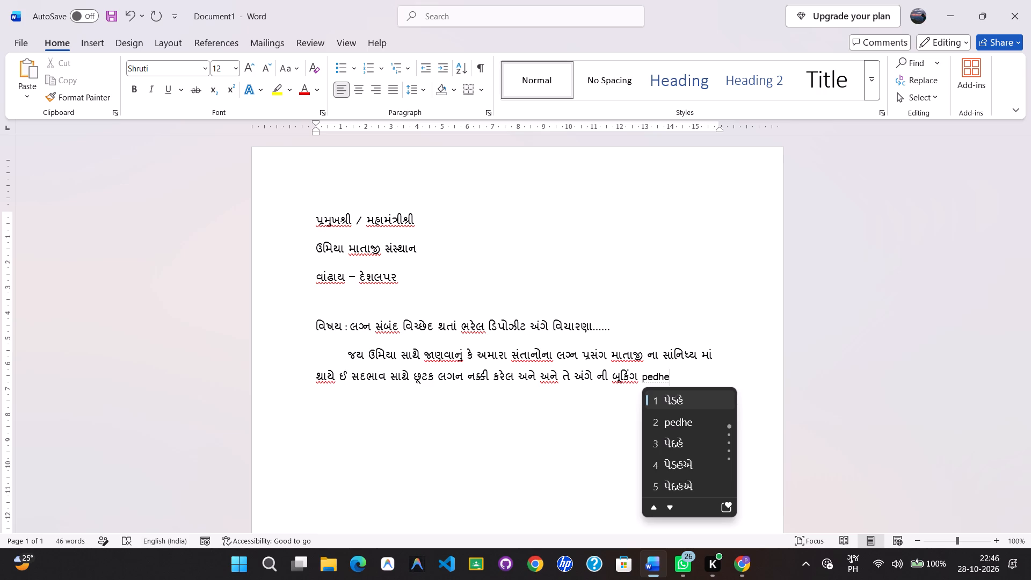
{"action": "key", "text": "BackSpace"}
{"action": "key", "text": "BackSpace"}
{"action": "key", "text": "BackSpace"}
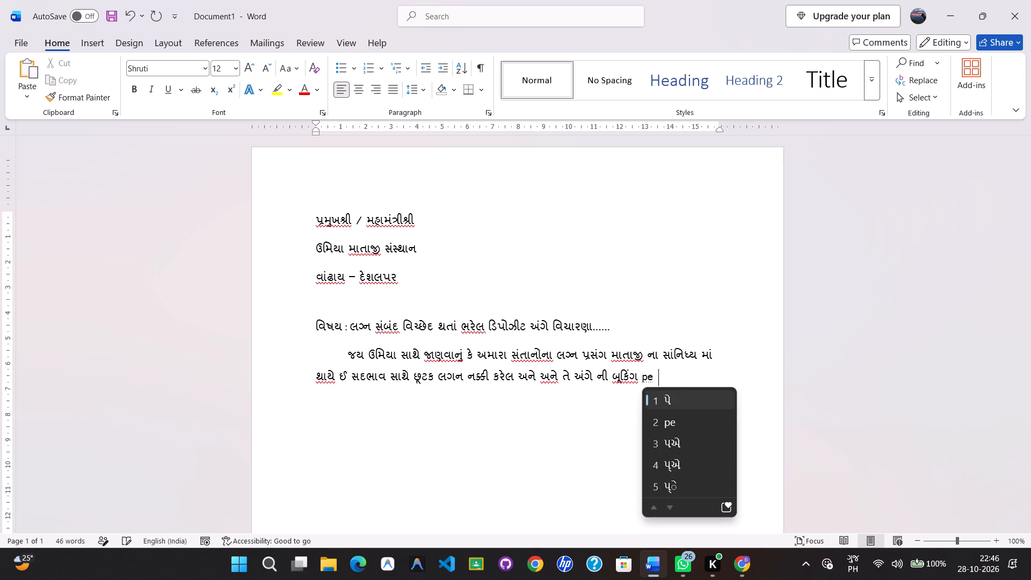
{"action": "key", "text": "BackSpace"}
{"action": "type", "text": "edh"}
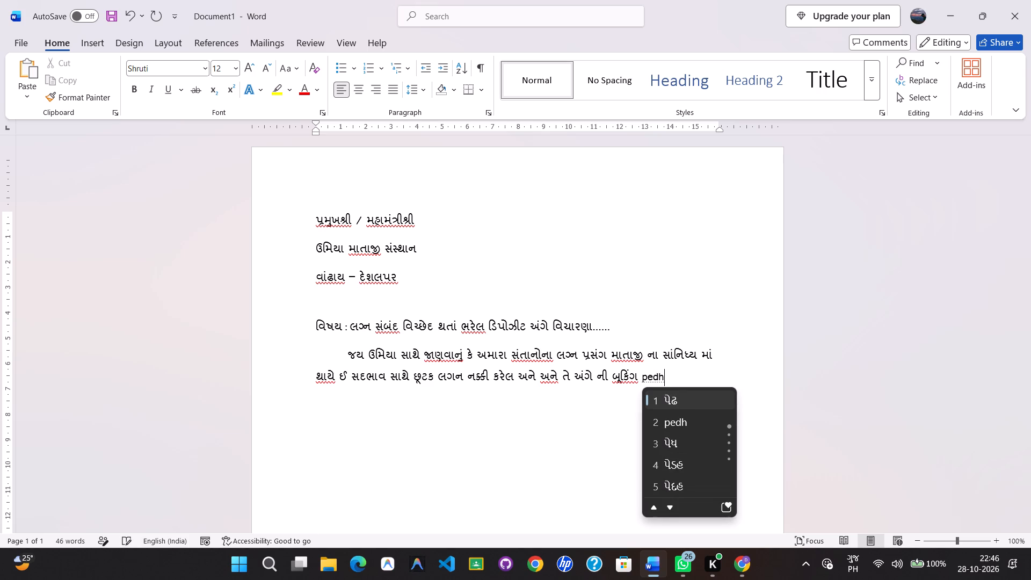
{"action": "key", "text": "Return"}
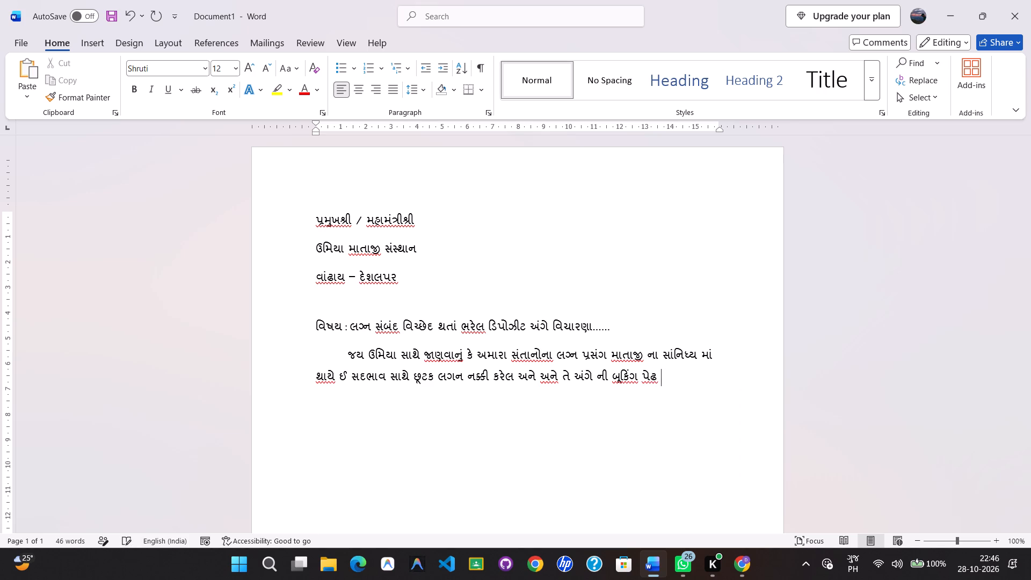
{"action": "key", "text": "BackSpace"}
{"action": "key", "text": "BackSpace"}
{"action": "type", "text": "dhe"}
{"action": "key", "text": "Return"}
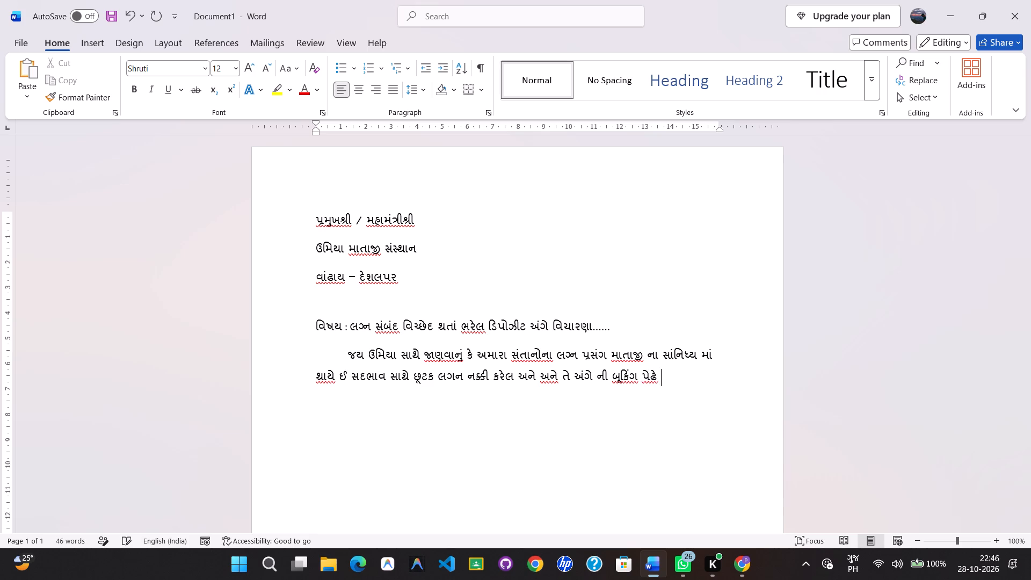
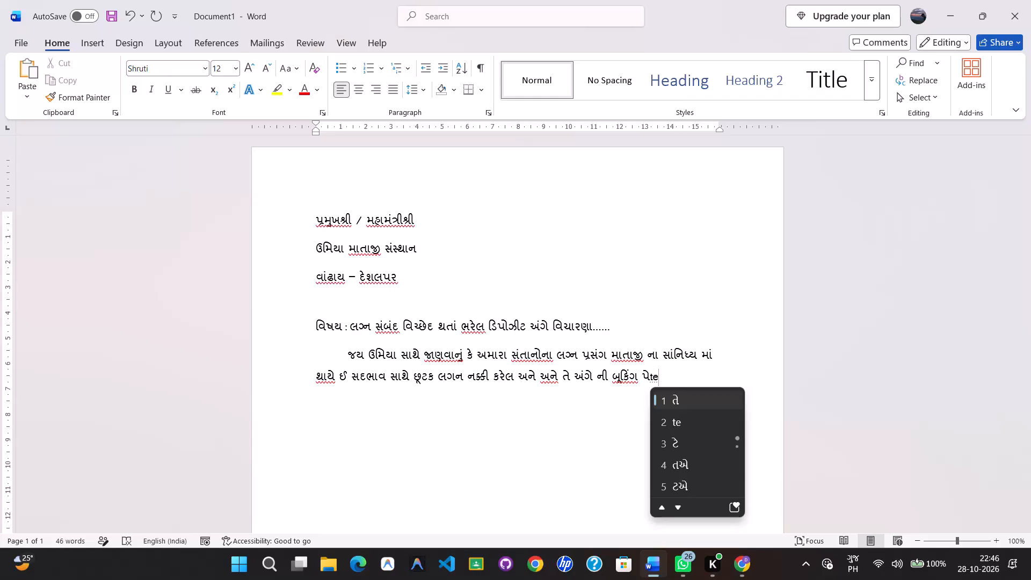
Complete પેટે after બૂકિંગ with the ટે suggestion, and add પોહ્ચ નંબર using the phonetic spellings pohch and number.
{"action": "key", "text": "Down"}
{"action": "key", "text": "Down"}
{"action": "key", "text": "Return"}
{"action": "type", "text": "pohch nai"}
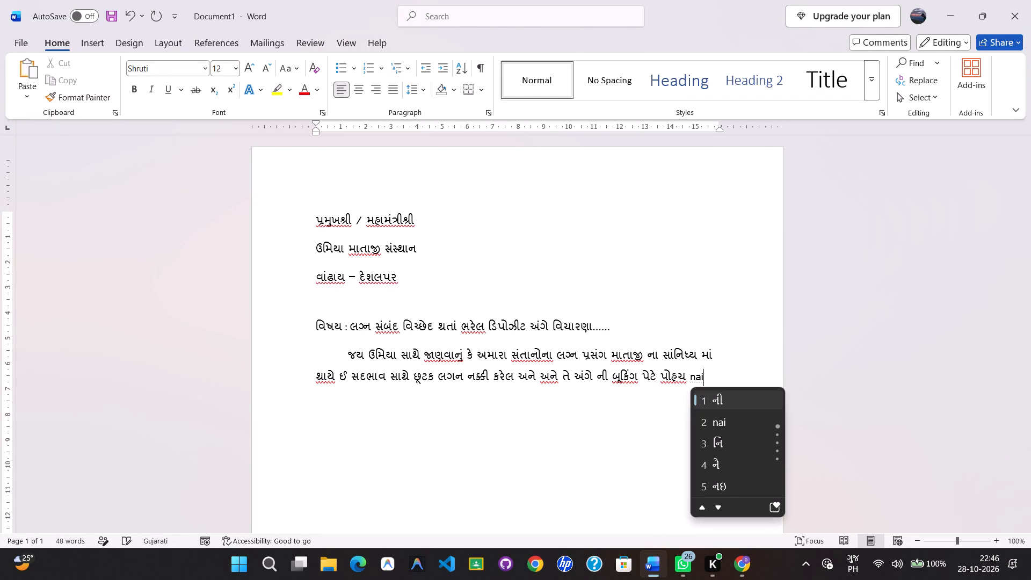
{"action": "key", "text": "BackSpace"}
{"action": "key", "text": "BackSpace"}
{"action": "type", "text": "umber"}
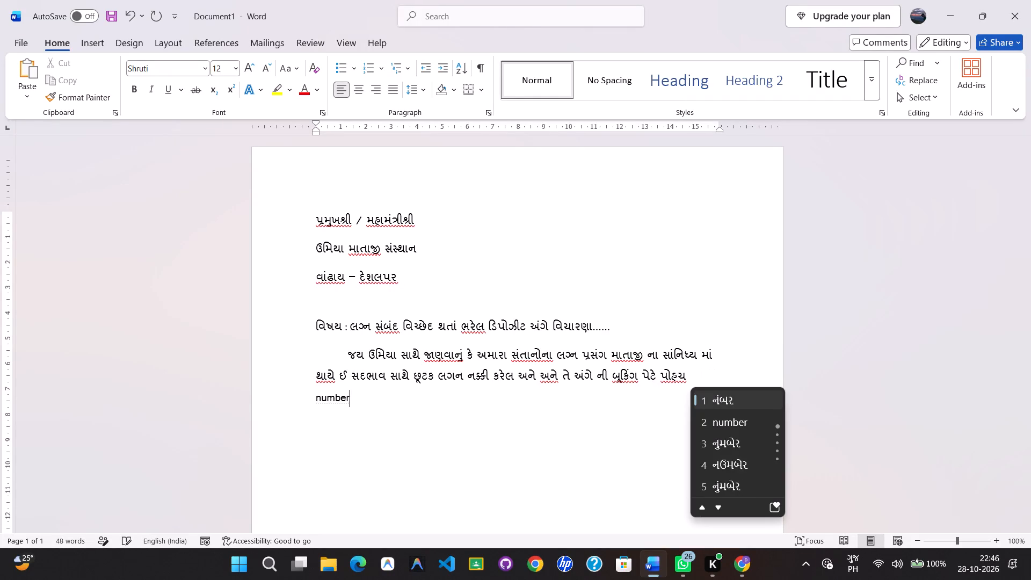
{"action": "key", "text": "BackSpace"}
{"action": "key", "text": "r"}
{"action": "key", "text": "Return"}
Switch the input language to English (India) and add a colon directly after નંબર, followed by the receipt number starting with 100.
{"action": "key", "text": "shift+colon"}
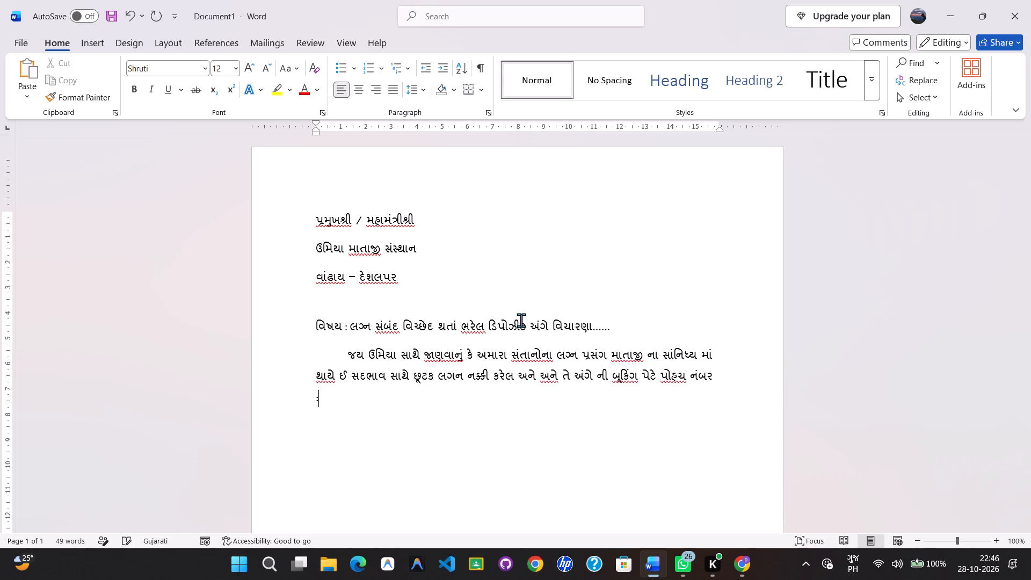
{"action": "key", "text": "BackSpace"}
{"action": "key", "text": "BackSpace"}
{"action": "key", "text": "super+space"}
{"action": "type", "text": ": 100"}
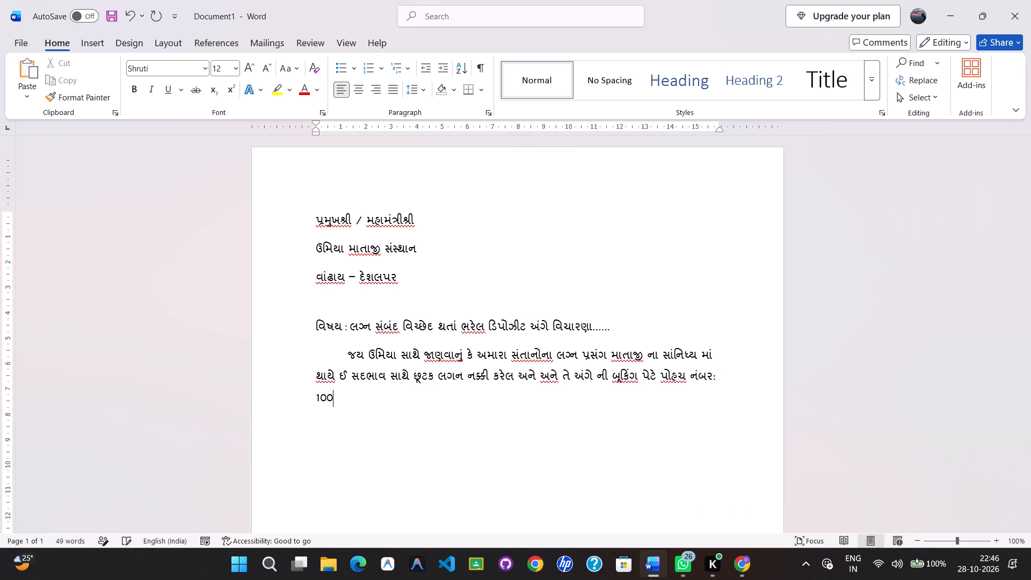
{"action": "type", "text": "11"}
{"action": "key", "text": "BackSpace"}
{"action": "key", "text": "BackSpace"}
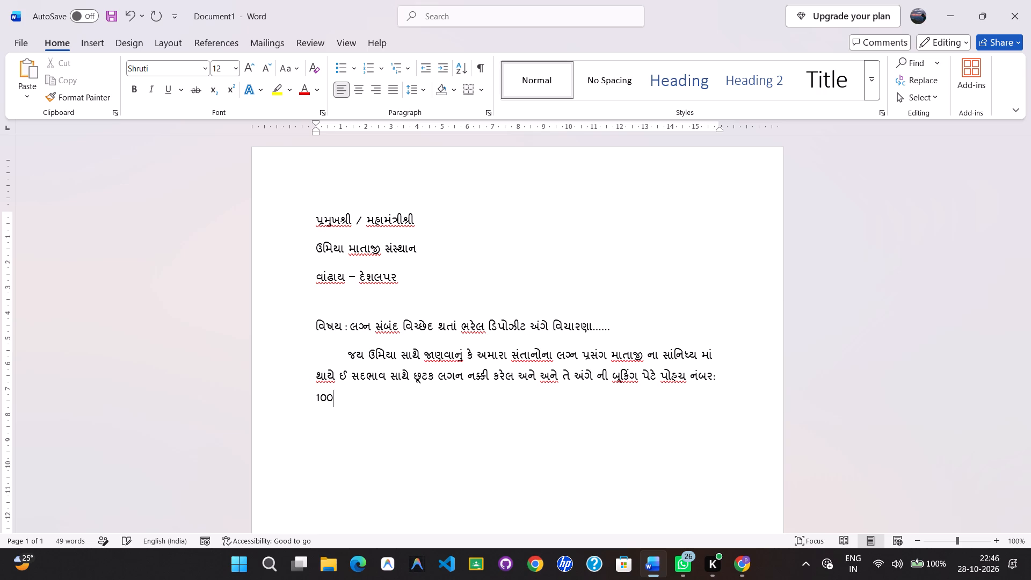
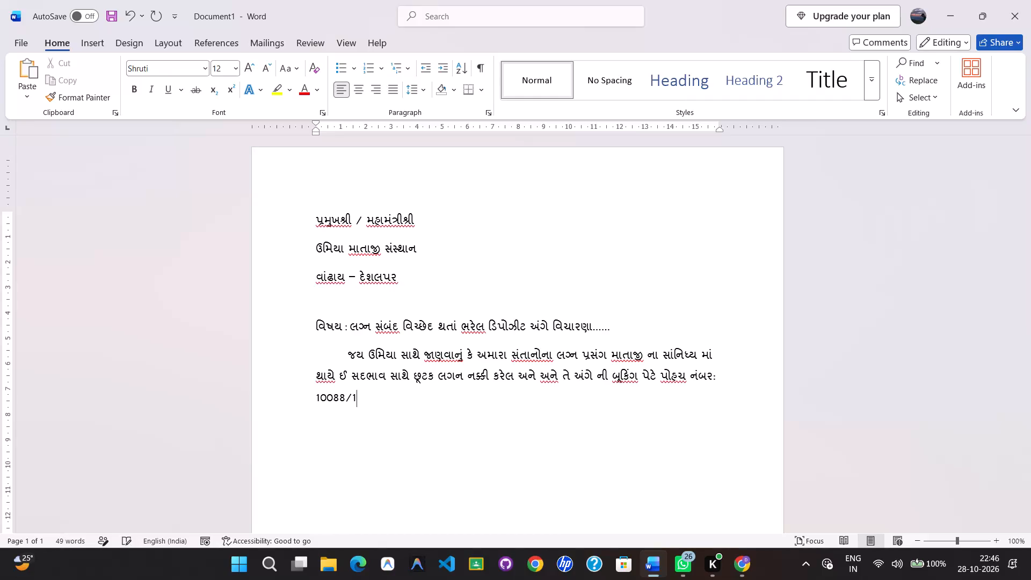
{"action": "type", "text": "00"}
{"action": "type", "text": "89"}
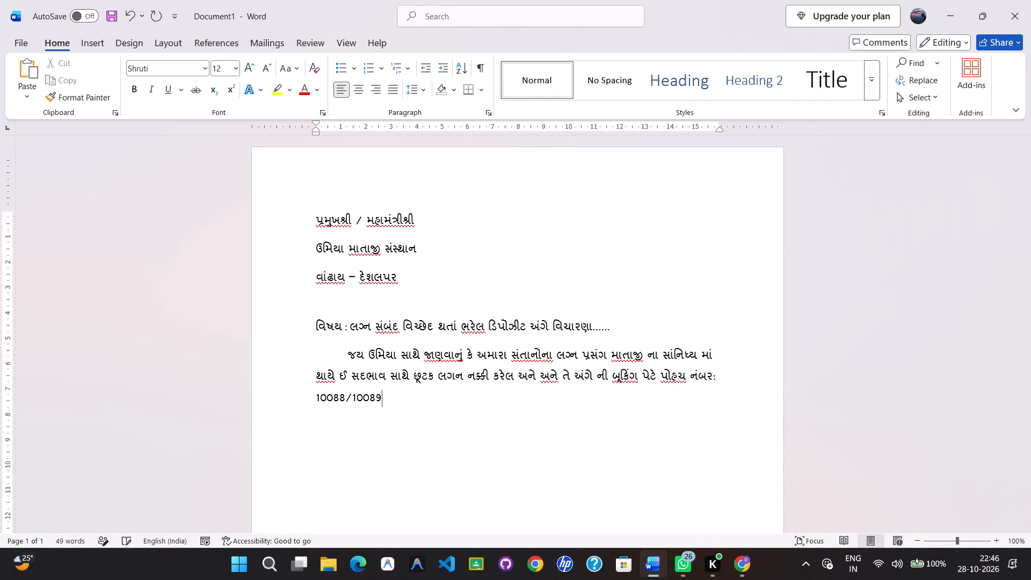
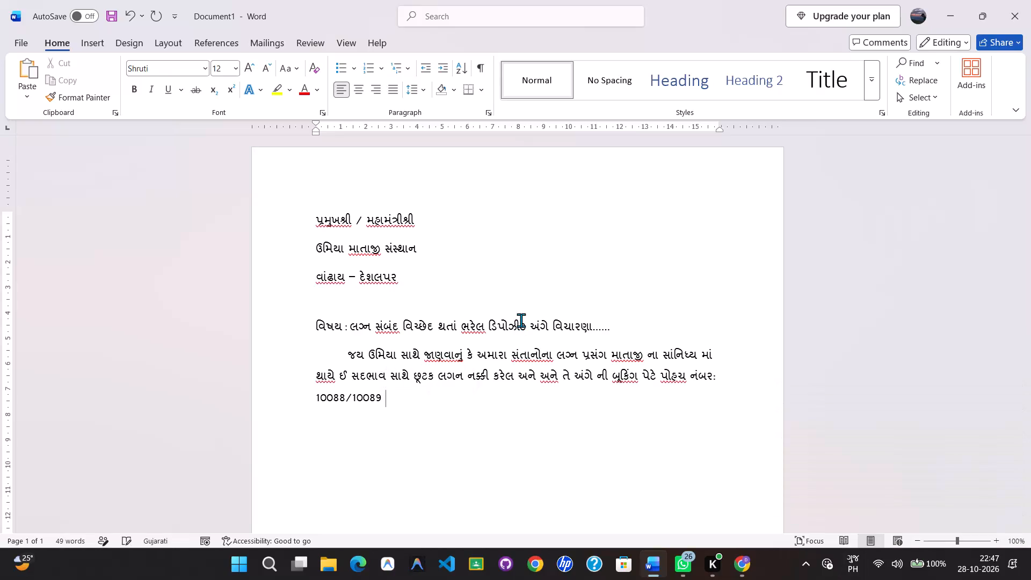
Add the Gujarati word રૂપીયા followed by a full stop and a space after the receipt numbers 10088/10089.
{"action": "type", "text": "u"}
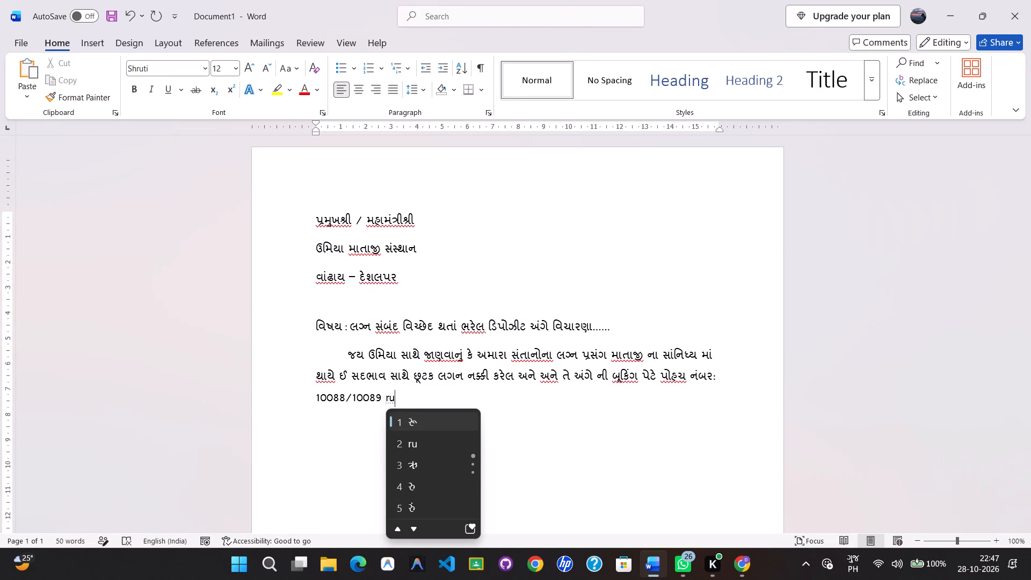
{"action": "type", "text": "pya"}
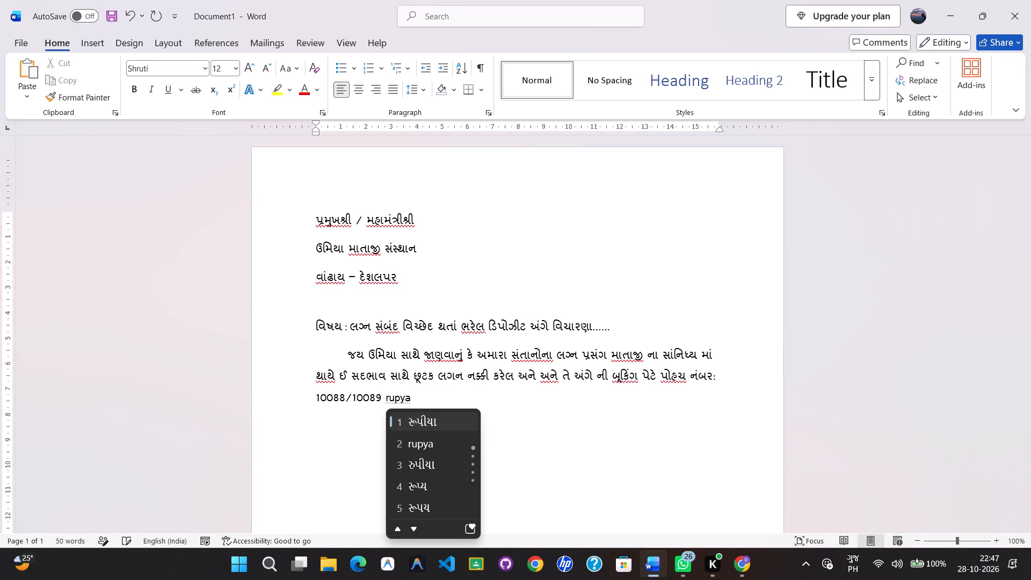
{"action": "key", "text": "Return"}
{"action": "key", "text": "BackSpace"}
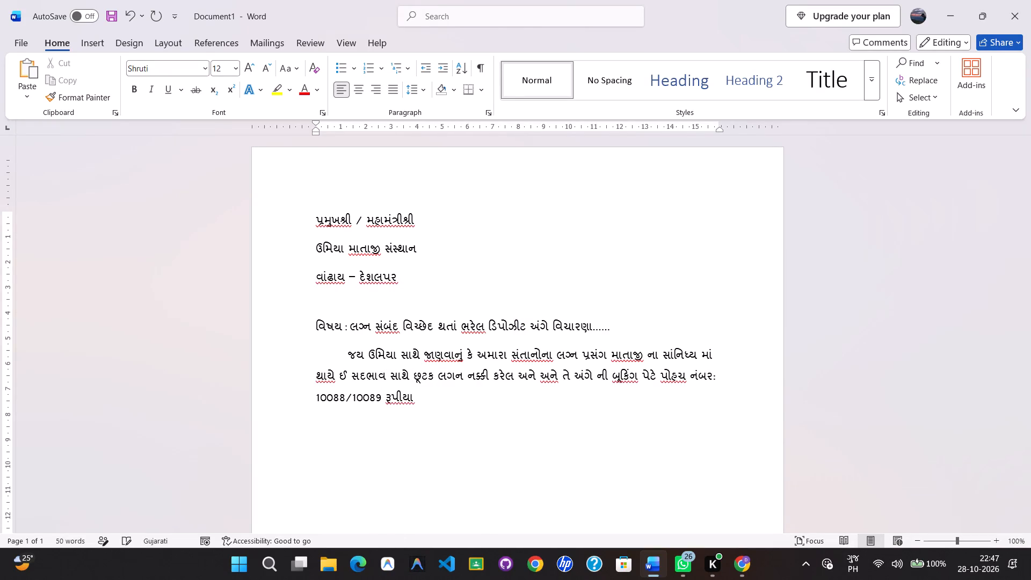
{"action": "type", "text": "."}
{"action": "key", "text": "space"}
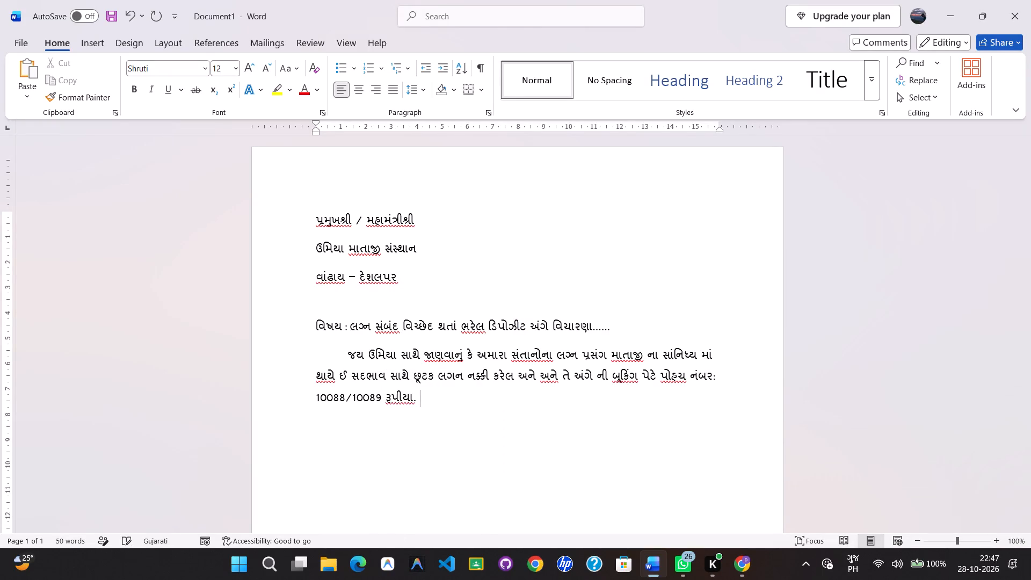
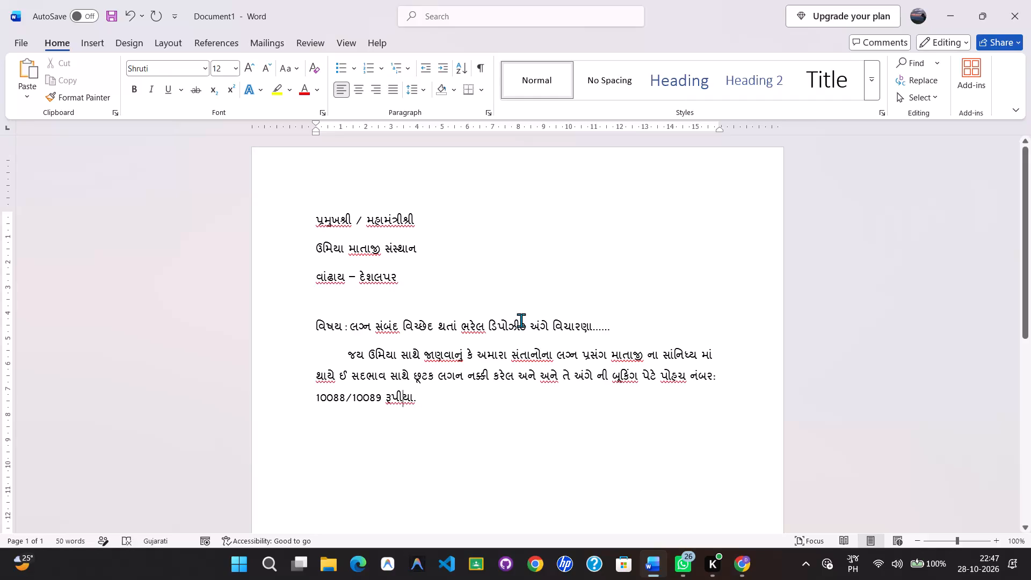
Add the amount 50,000 in Western digits after the word રૂપીયા. at the end of the letter's body paragraph.
{"action": "key", "text": "Right"}
{"action": "key", "text": "Right"}
{"action": "key", "text": "Right"}
{"action": "key", "text": "5"}
{"action": "key", "text": "BackSpace"}
{"action": "key", "text": "super+space"}
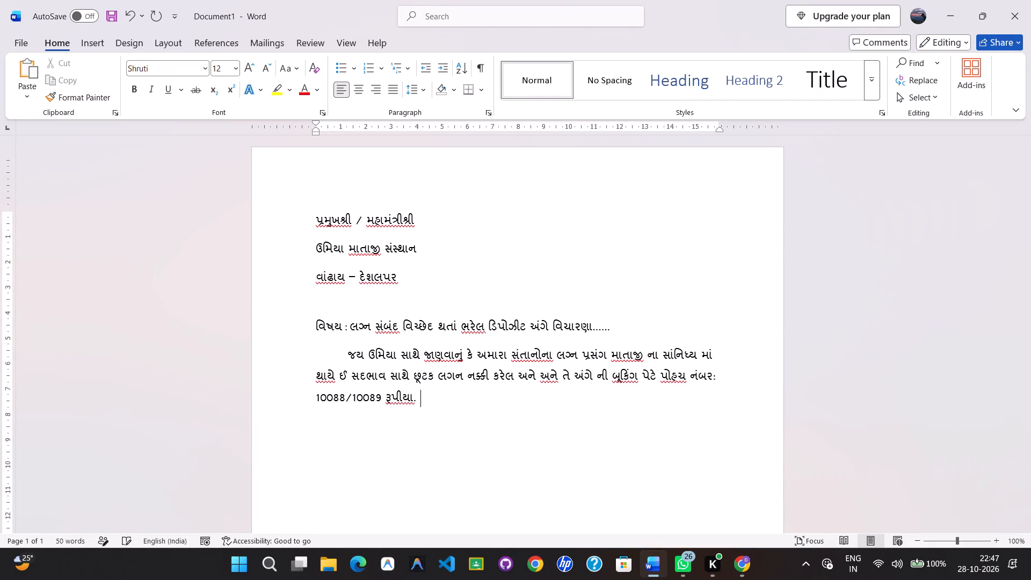
{"action": "type", "text": "50000"}
{"action": "key", "text": "Left"}
{"action": "key", "text": "Left"}
{"action": "key", "text": "Left"}
{"action": "key", "text": "comma"}
{"action": "key", "text": "Right"}
{"action": "key", "text": "Right"}
{"action": "key", "text": "Right"}
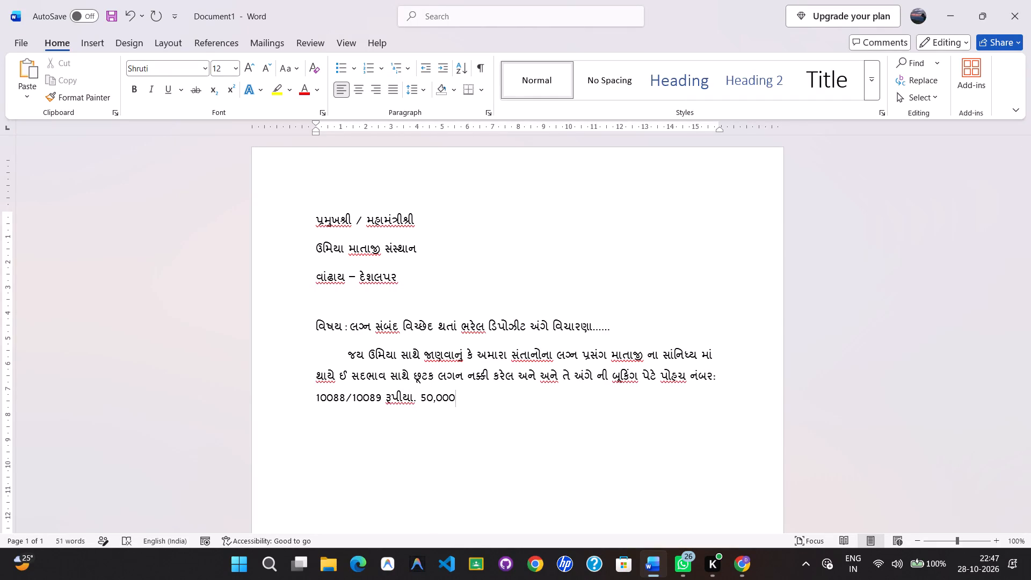
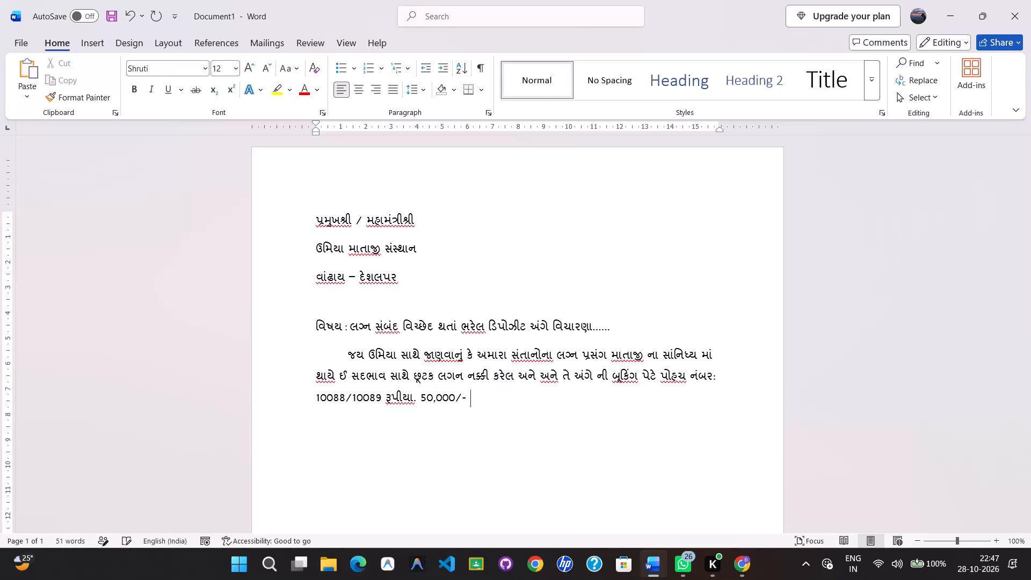
Switch the input language back to Gujarati Phonetic and add the word ભરીને after the amount 50,000/- in the body paragraph.
{"action": "key", "text": "super+space"}
{"action": "key", "text": "super+space"}
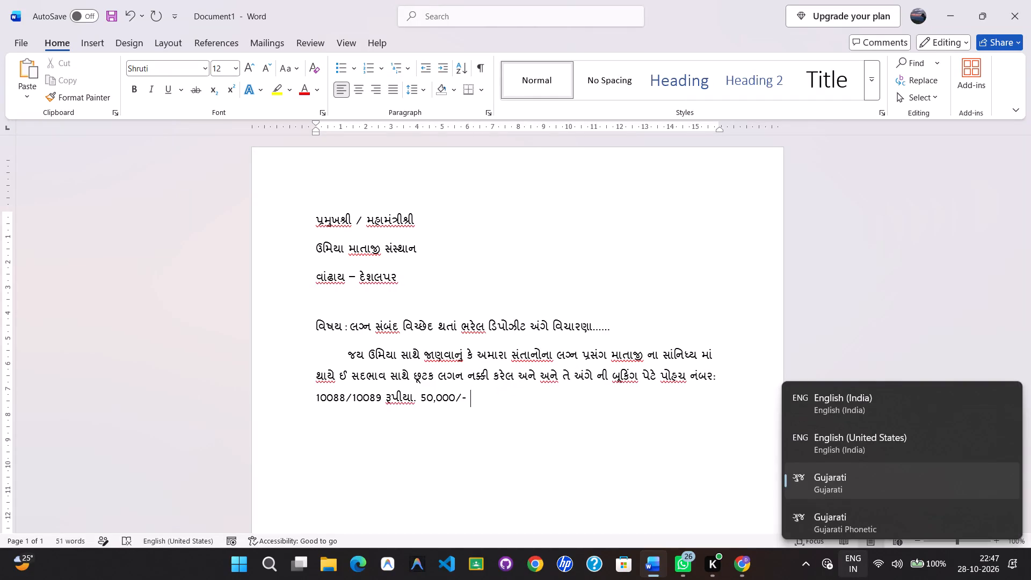
{"action": "type", "text": "bharine"}
{"action": "key", "text": "space"}
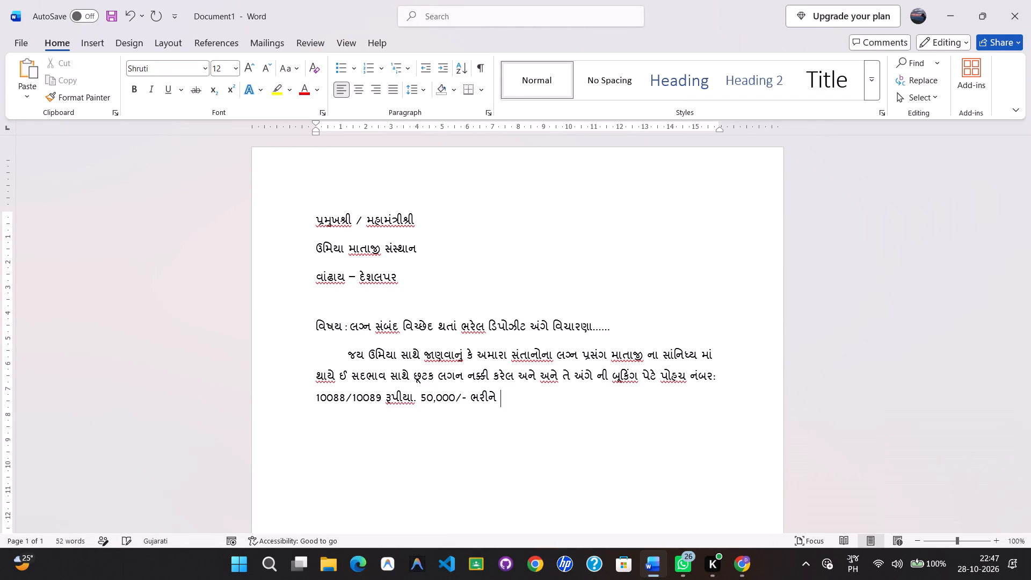
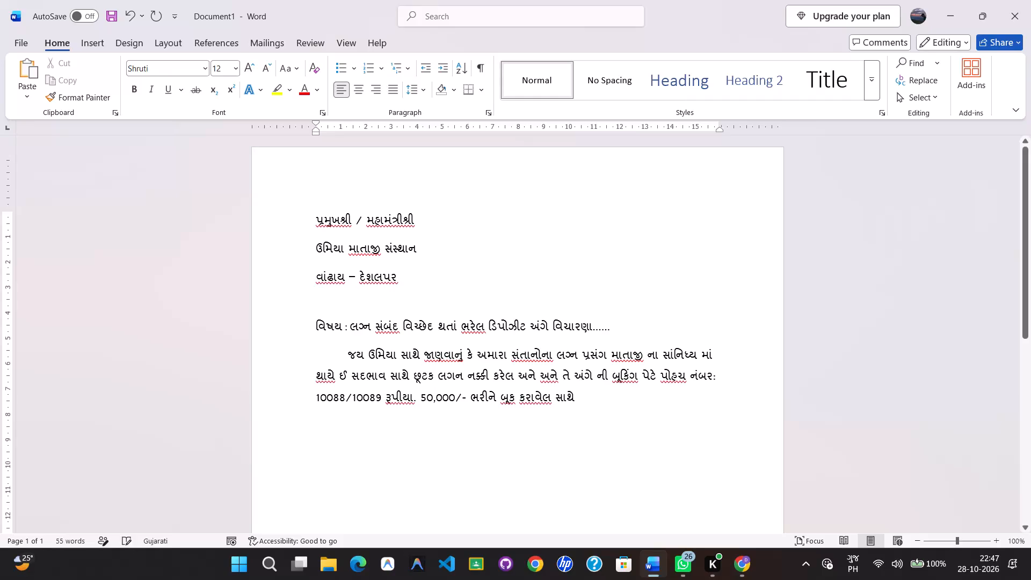
Switch the input language to English (India) and add the date 14/11 after સાથે at the end of the body paragraph.
{"action": "key", "text": "super+space"}
{"action": "type", "text": "14/11"}
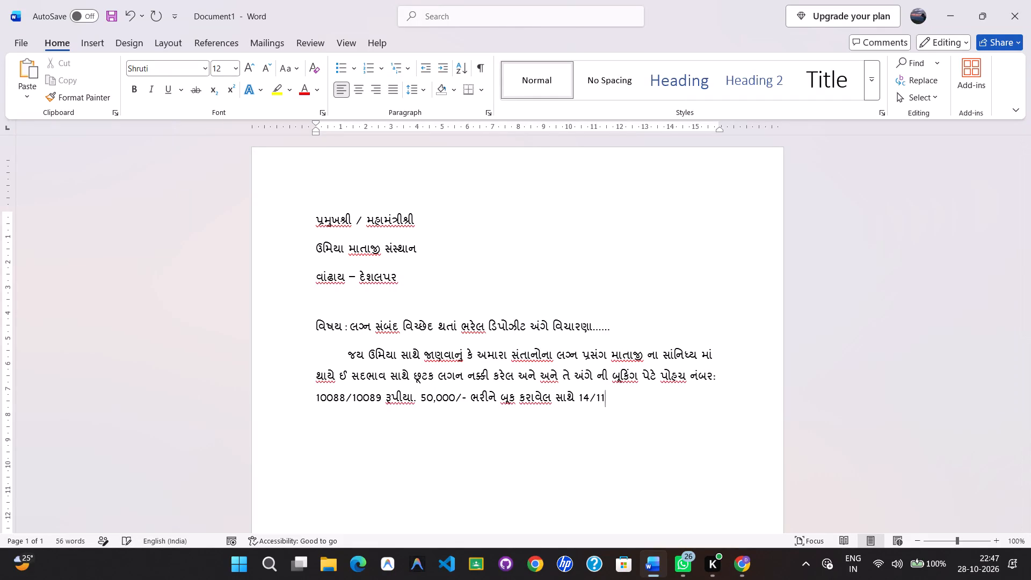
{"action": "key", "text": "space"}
Switch the input language back to Gujarati Phonetic to continue the sentence after 14/11.
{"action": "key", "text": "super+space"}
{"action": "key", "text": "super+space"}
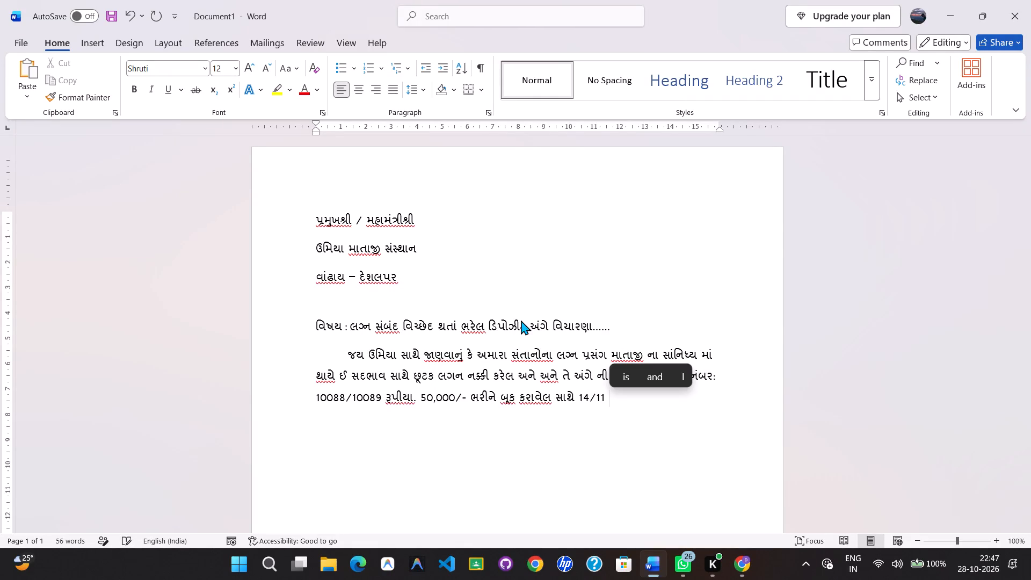
Add the word અને after 14/11 in the body paragraph using Gujarati Phonetic input.
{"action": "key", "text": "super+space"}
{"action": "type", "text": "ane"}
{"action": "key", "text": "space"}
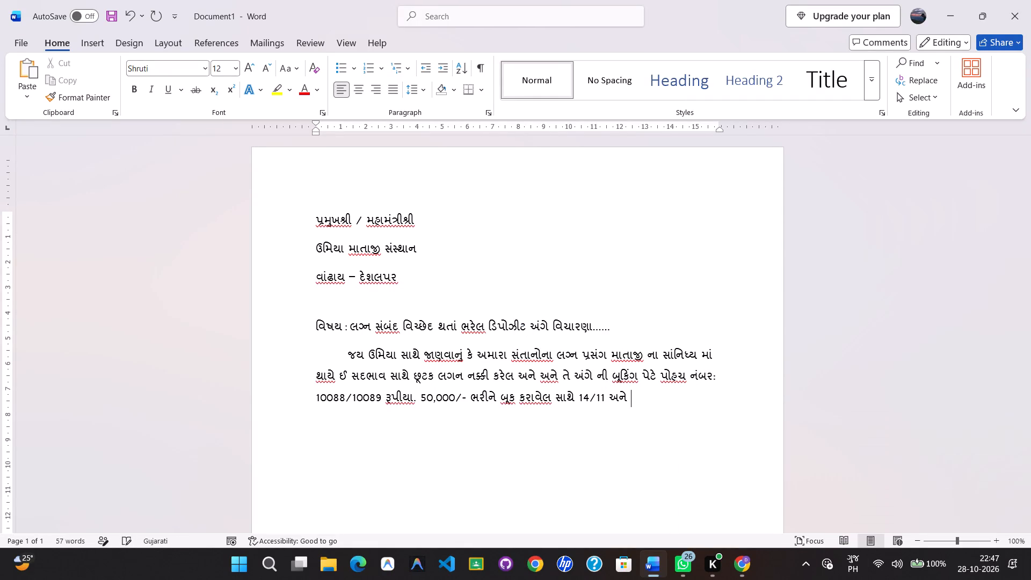
Switch the input language to English (India) and add the date 15/11 after અને in the body paragraph.
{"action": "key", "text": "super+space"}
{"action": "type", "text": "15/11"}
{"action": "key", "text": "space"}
Switch the input language back to Gujarati Phonetic to continue the sentence after 15/11.
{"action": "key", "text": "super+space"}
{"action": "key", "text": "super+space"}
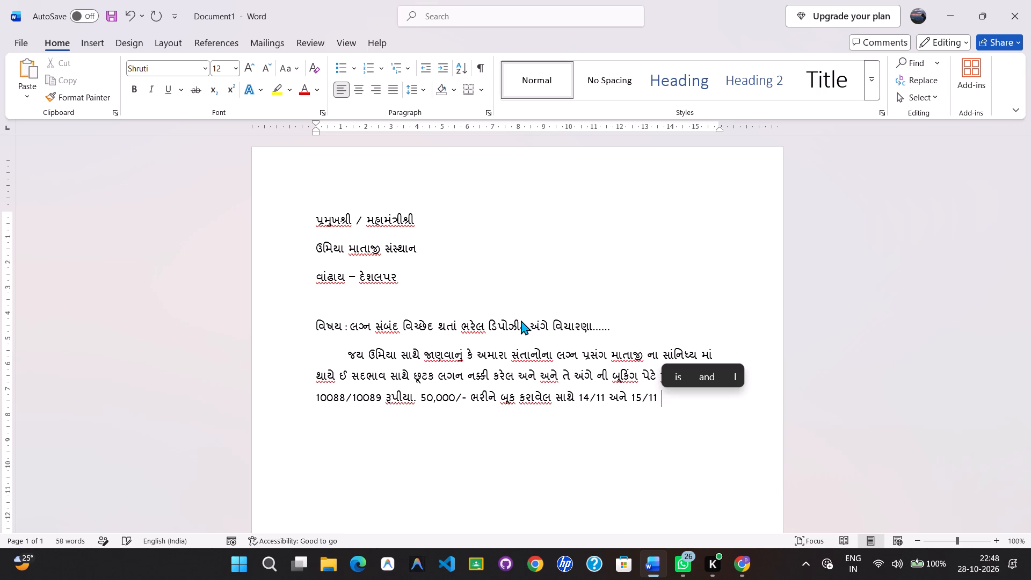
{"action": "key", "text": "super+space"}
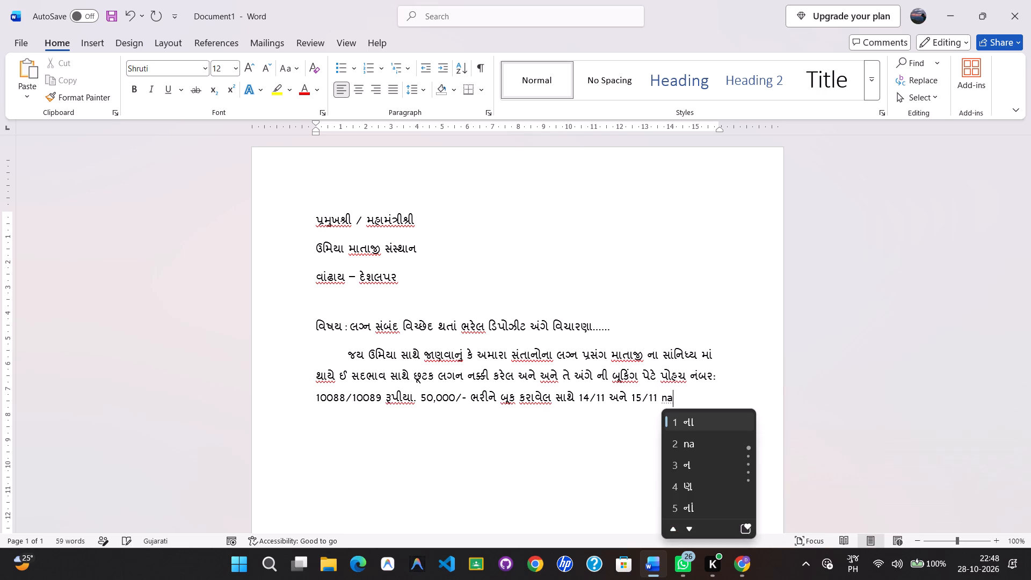
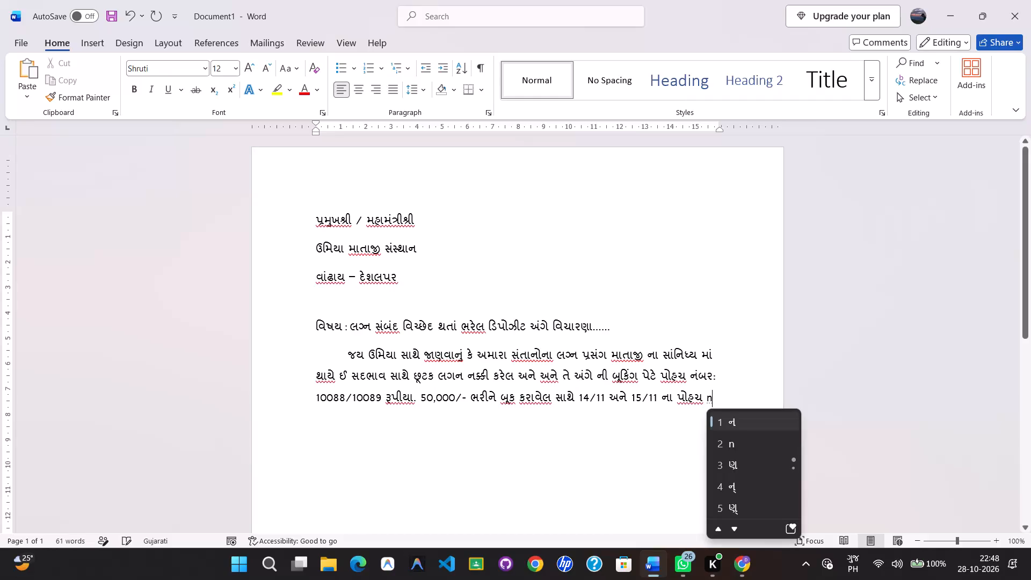
Add the word નંબર after 15/11 ના પોહ્ચ at the end of the body paragraph, with no space following it.
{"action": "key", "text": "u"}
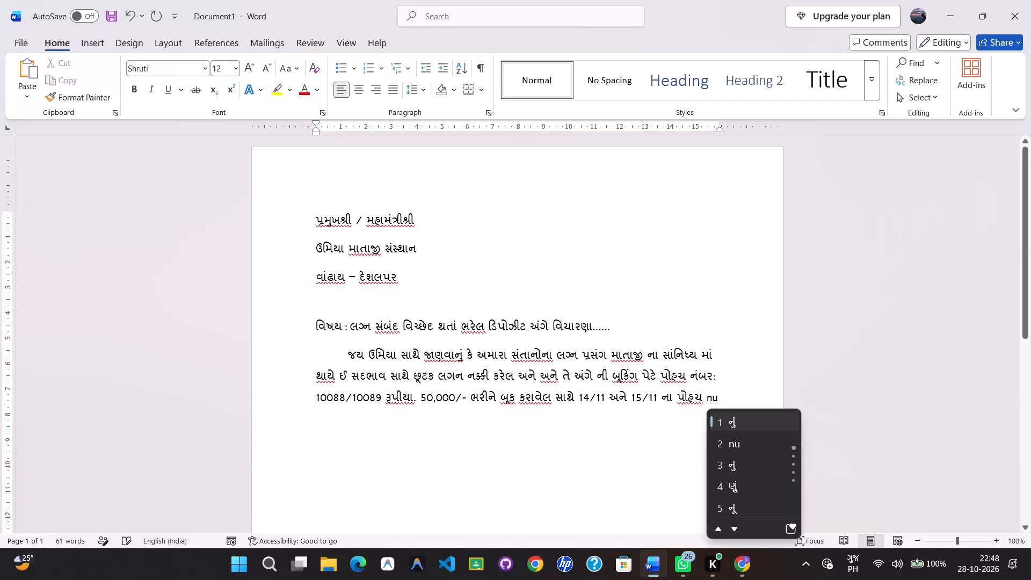
{"action": "key", "text": "BackSpace"}
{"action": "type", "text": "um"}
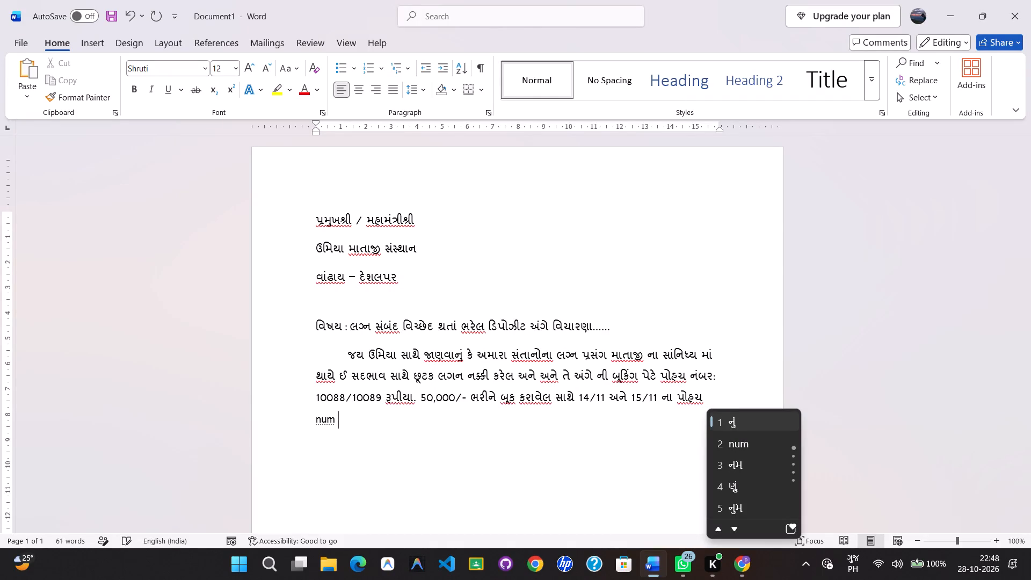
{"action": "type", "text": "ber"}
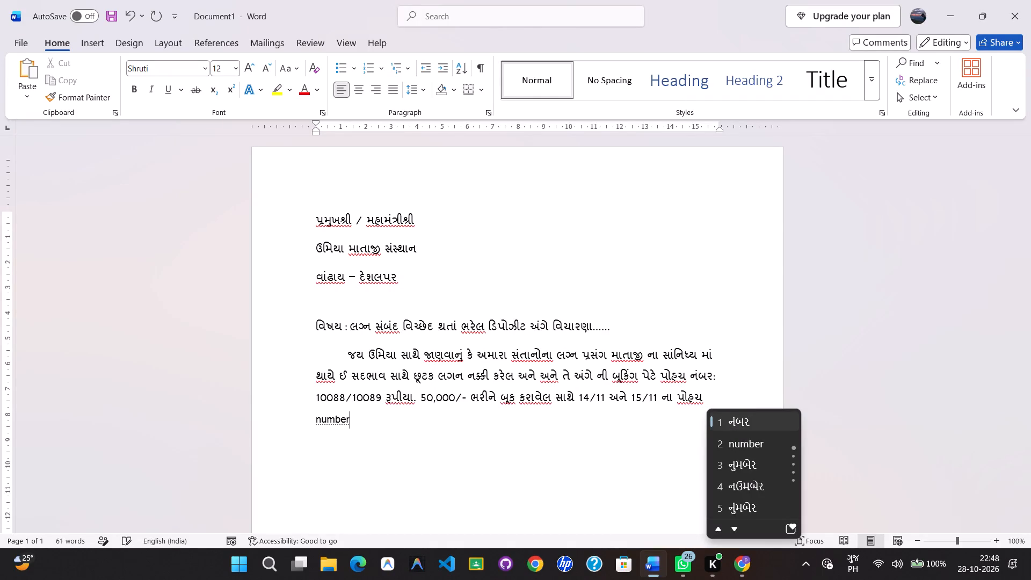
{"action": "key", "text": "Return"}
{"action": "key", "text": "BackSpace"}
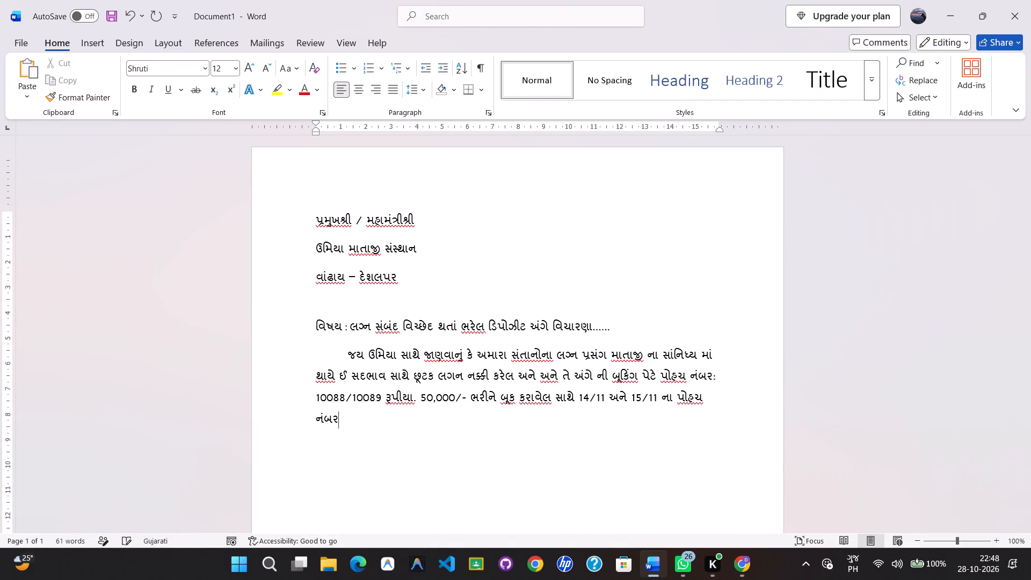
Switch the input language to English (India) and add a colon after નંબર at the end of the body paragraph.
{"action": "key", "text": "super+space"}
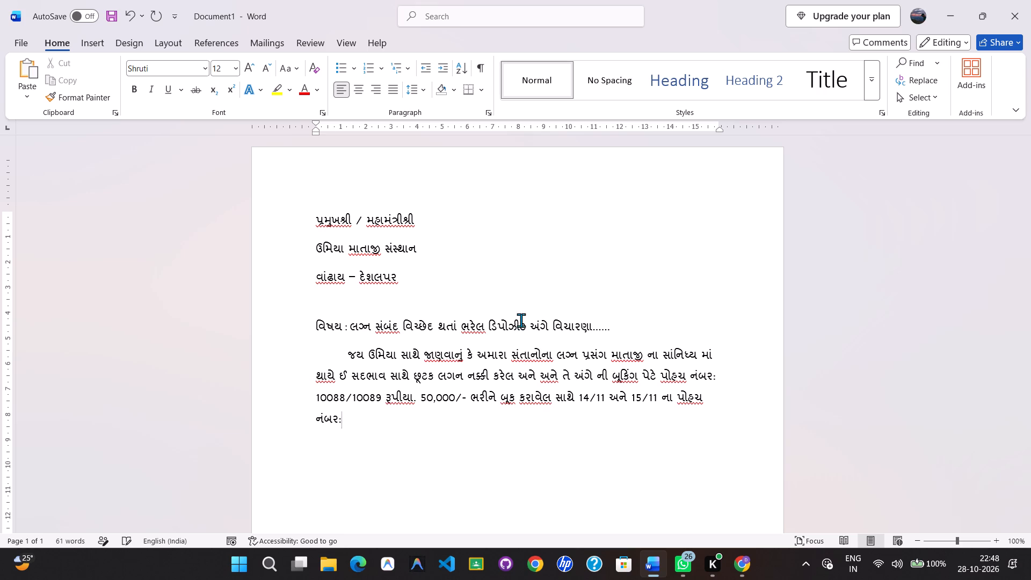
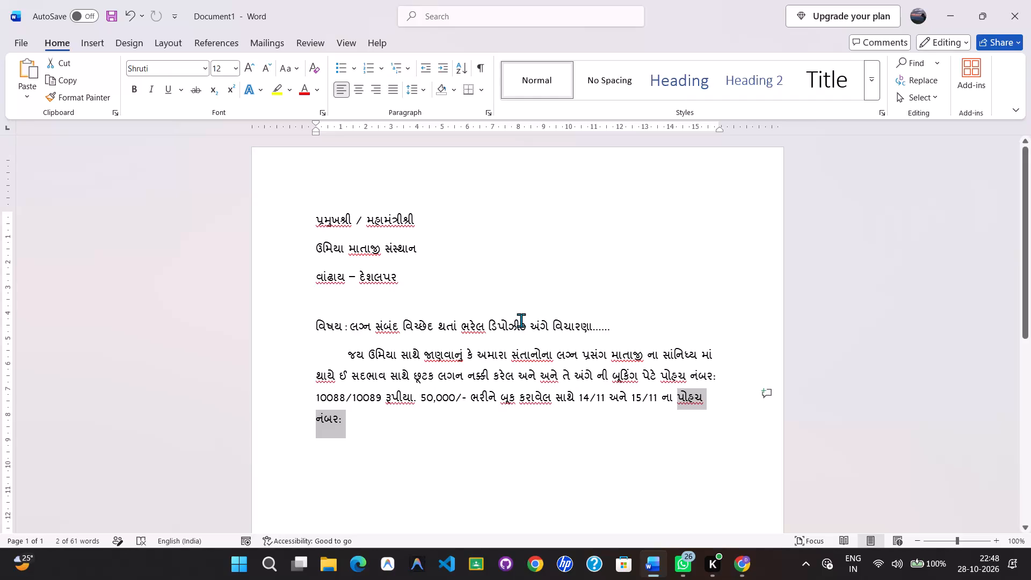
Replace the selected words પોહ્ચ નંબર: after 15/11 ના in the body paragraph with the number 12, followed by a space.
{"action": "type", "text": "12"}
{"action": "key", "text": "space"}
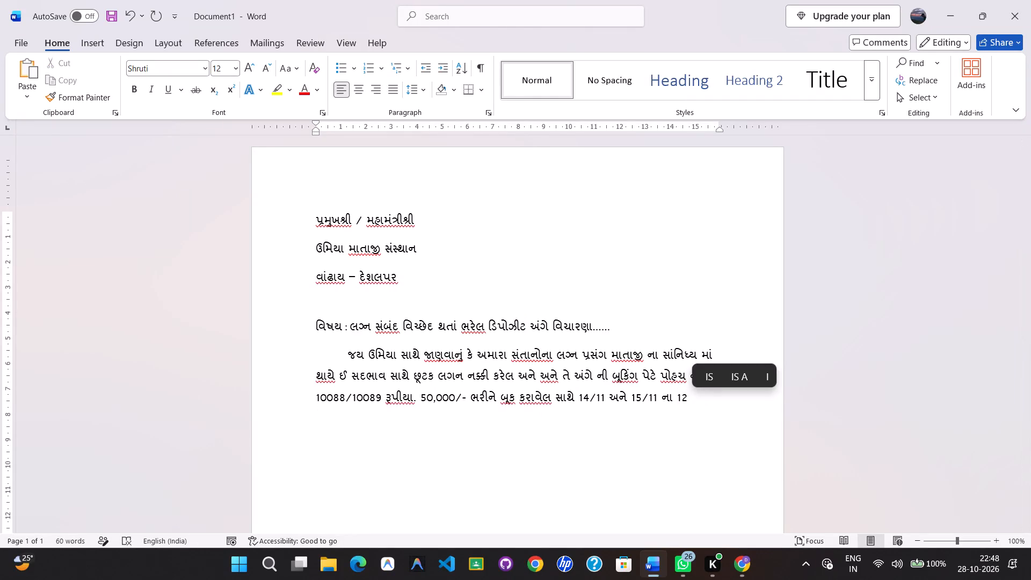
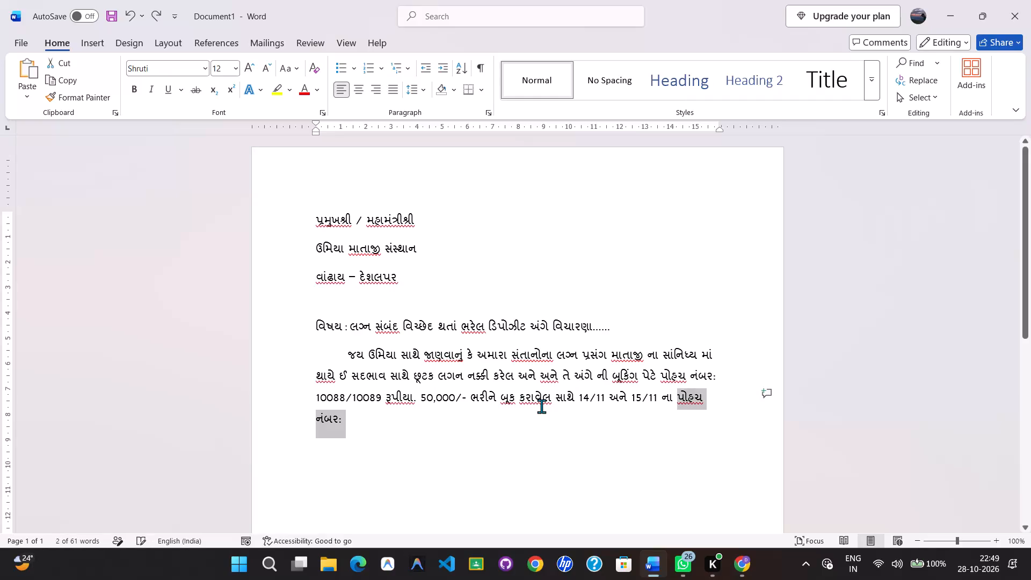
Insert 12 રૂમ before the last પોહચ નંબર: in the body paragraph, using Gujarati Phonetic input for the word.
{"action": "key", "text": "Right"}
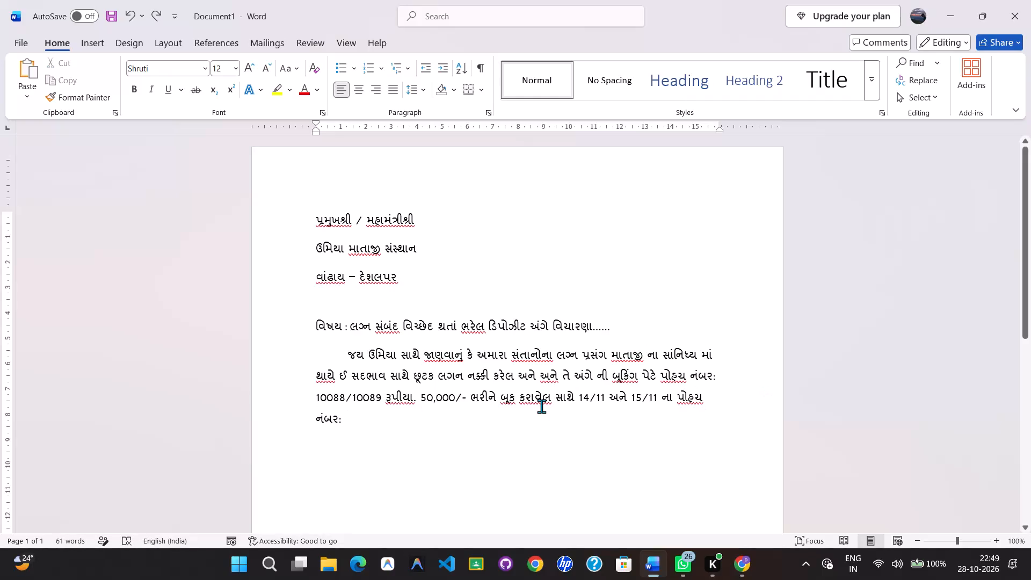
{"action": "key", "text": "Left"}
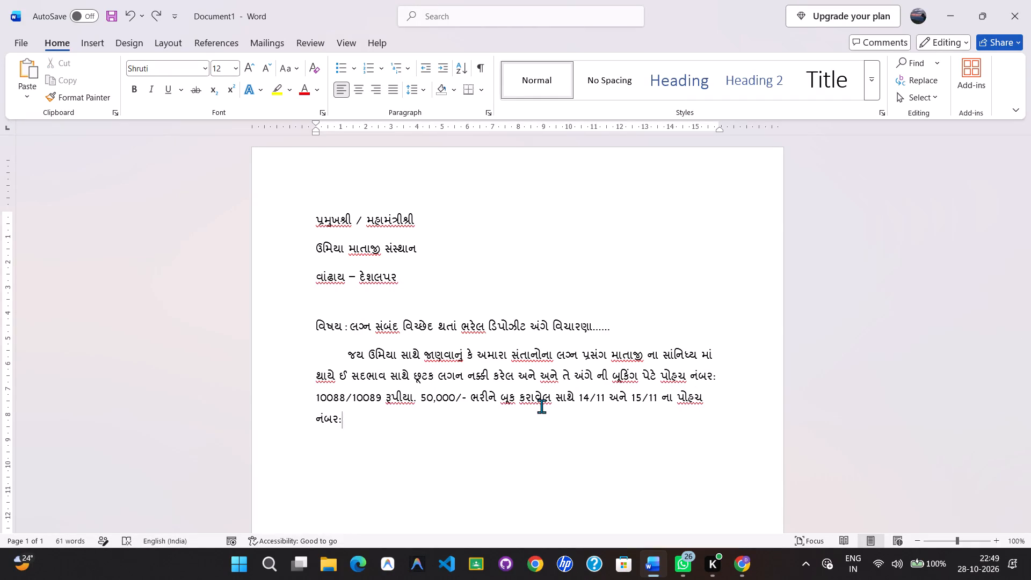
{"action": "key", "text": "Left"}
{"action": "key", "text": "Left"}
{"action": "key", "text": "Left"}
{"action": "key", "text": "Left"}
{"action": "key", "text": "ctrl+Left"}
{"action": "type", "text": "12"}
{"action": "key", "text": "space"}
{"action": "key", "text": "super+space"}
{"action": "key", "text": "super+space"}
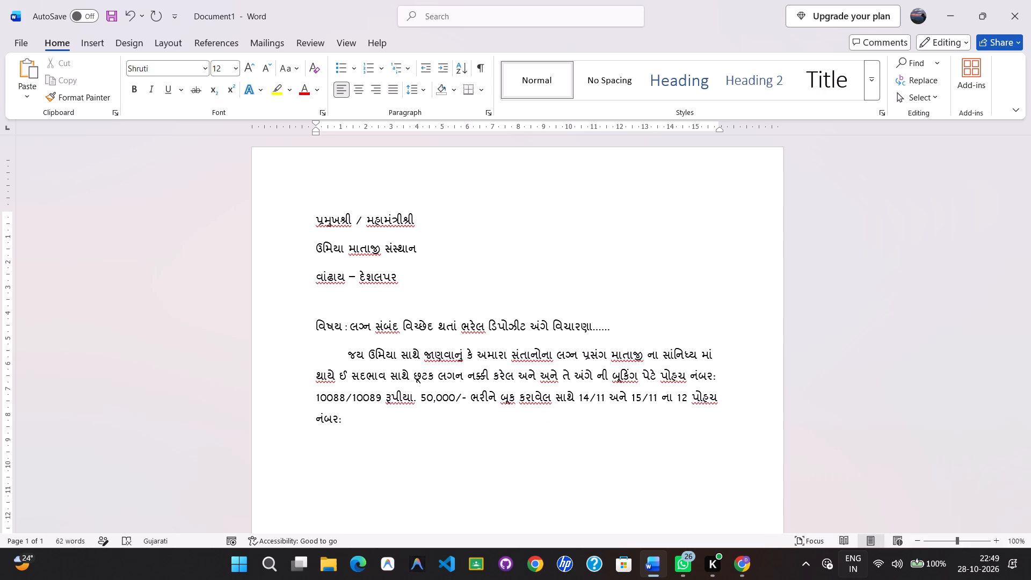
{"action": "type", "text": "room"}
{"action": "key", "text": "space"}
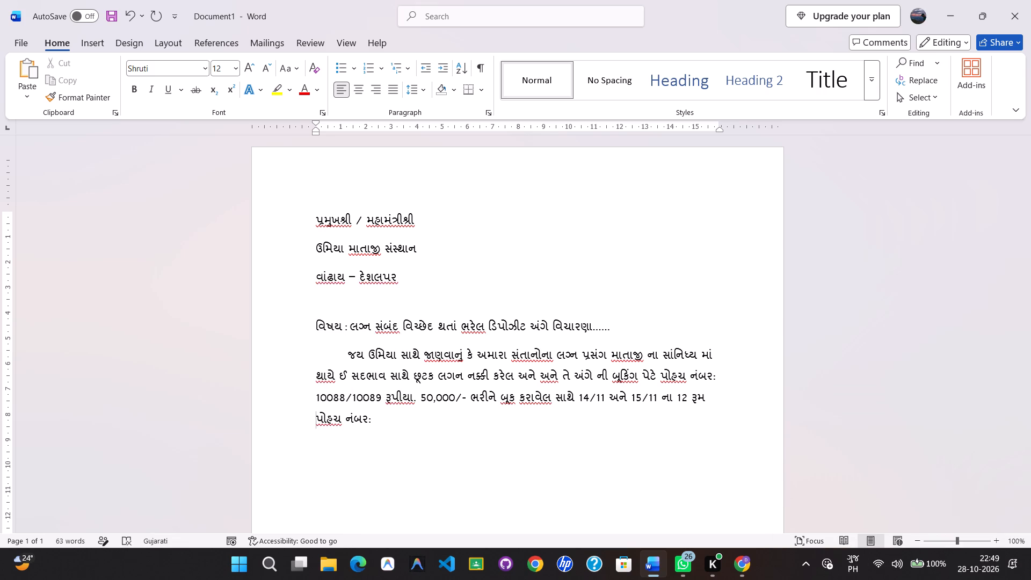
Switch the input language to English (India) and add the receipt number 5059 after નંબર: at the end of the body paragraph.
{"action": "key", "text": "ctrl+Right"}
{"action": "key", "text": "ctrl+Right"}
{"action": "key", "text": "ctrl+Right"}
{"action": "key", "text": "super+space"}
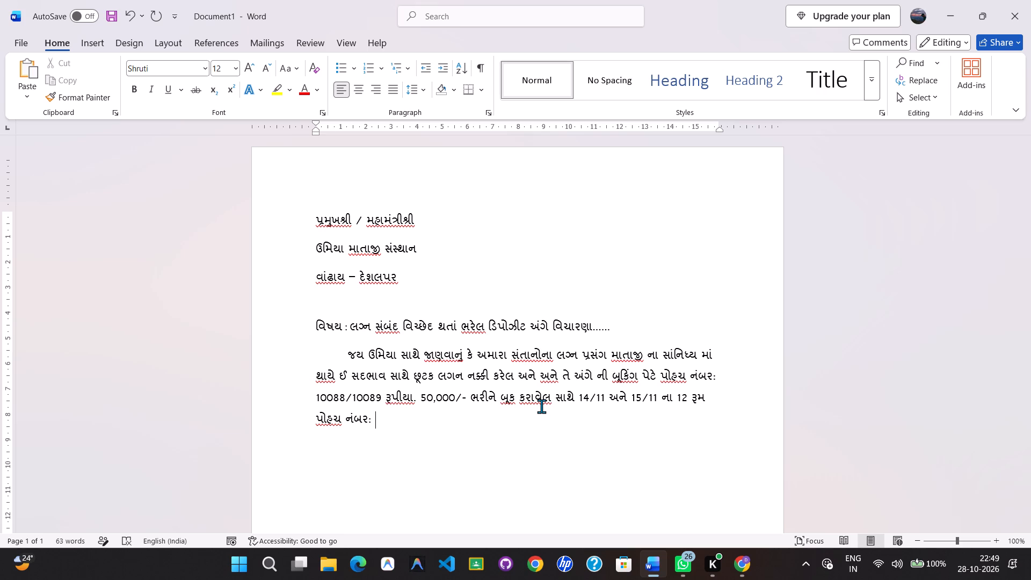
{"action": "type", "text": "50"}
{"action": "type", "text": "59"}
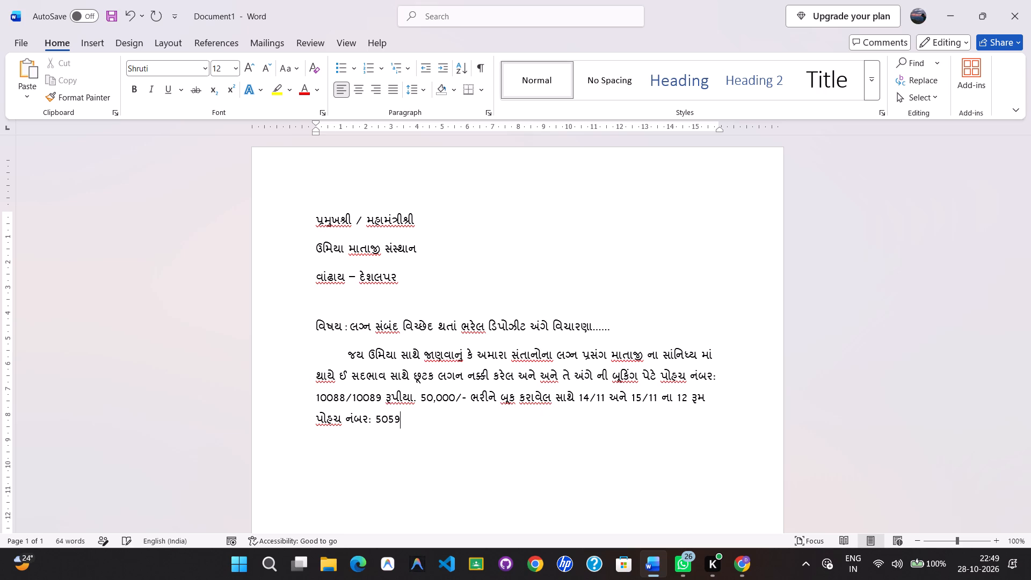
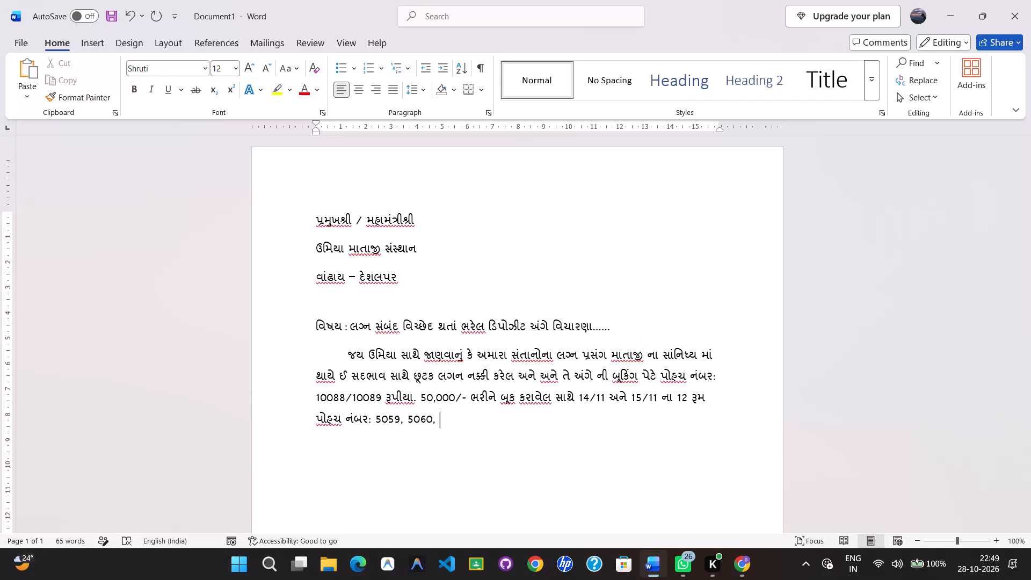
Add the receipt number 5061 after 5060 at the end of the body paragraph.
{"action": "type", "text": "5061"}
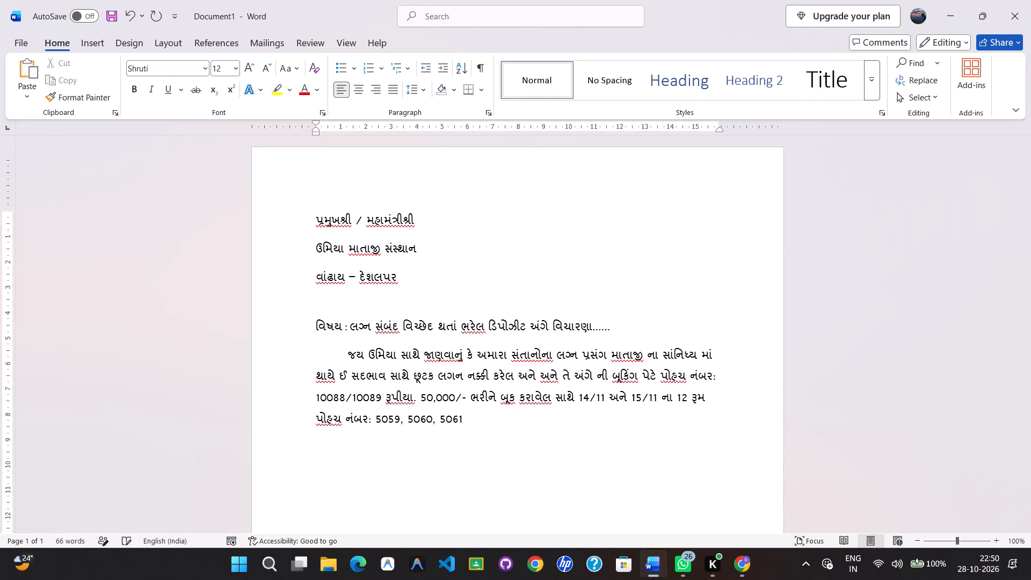
Replace the comma between receipt numbers 5060 and 5061 with the word અને, using Gujarati Phonetic input.
{"action": "key", "text": "Left"}
{"action": "key", "text": "Left"}
{"action": "key", "text": "Left"}
{"action": "key", "text": "Left"}
{"action": "key", "text": "Left"}
{"action": "key", "text": "shift+Left"}
{"action": "key", "text": "space"}
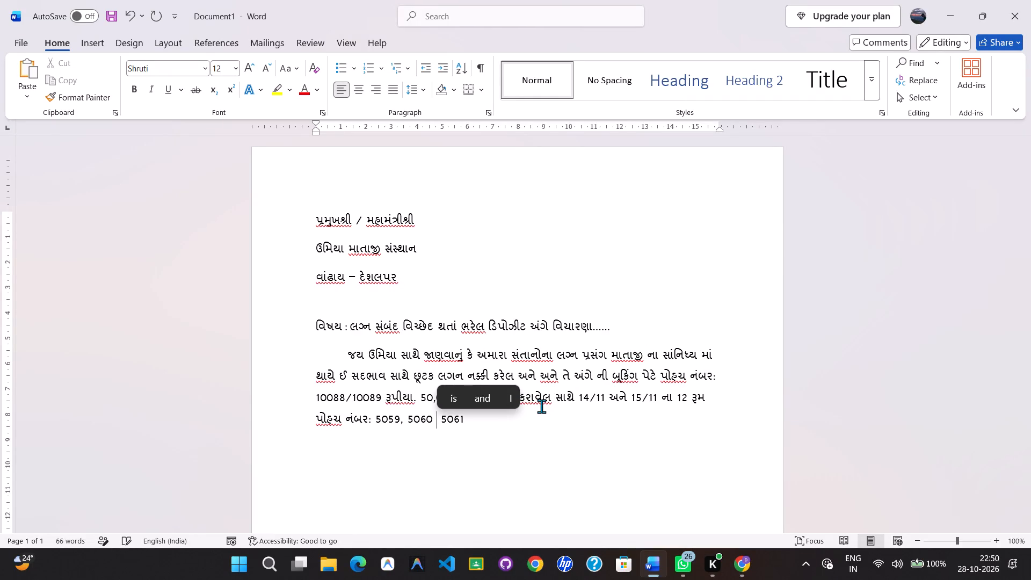
{"action": "key", "text": "super+space"}
{"action": "type", "text": "ane"}
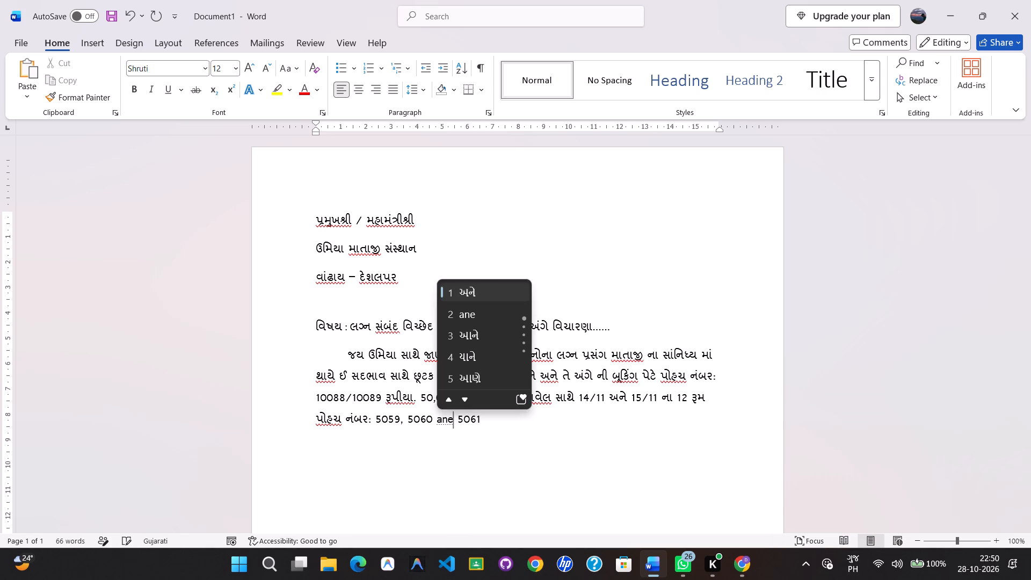
{"action": "key", "text": "Return"}
{"action": "key", "text": "BackSpace"}
{"action": "key", "text": "Right"}
{"action": "key", "text": "Right"}
{"action": "key", "text": "ctrl+Right"}
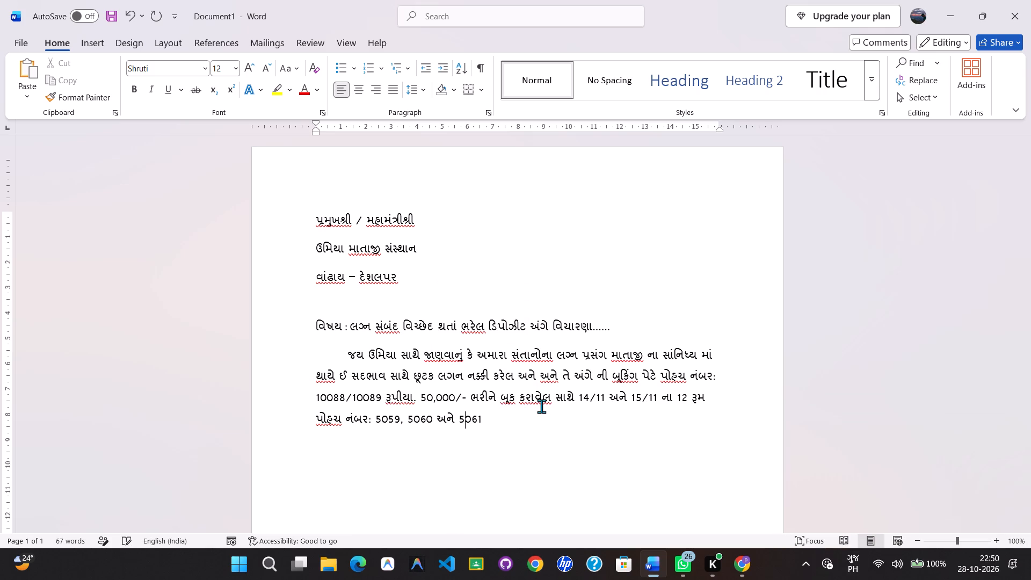
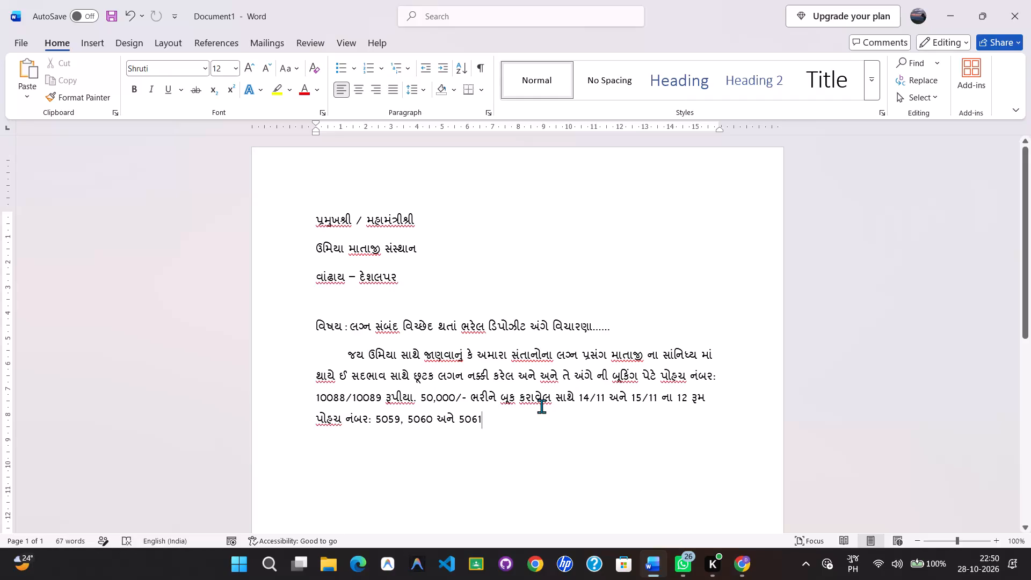
Continue the body paragraph after receipt number 5061 with ", રૂપિયા 12000 આપી બૂક કરાવેલ", using Gujarati Phonetic input.
{"action": "type", "text": ","}
{"action": "key", "text": "space"}
{"action": "type", "text": "rupiya"}
{"action": "key", "text": "space"}
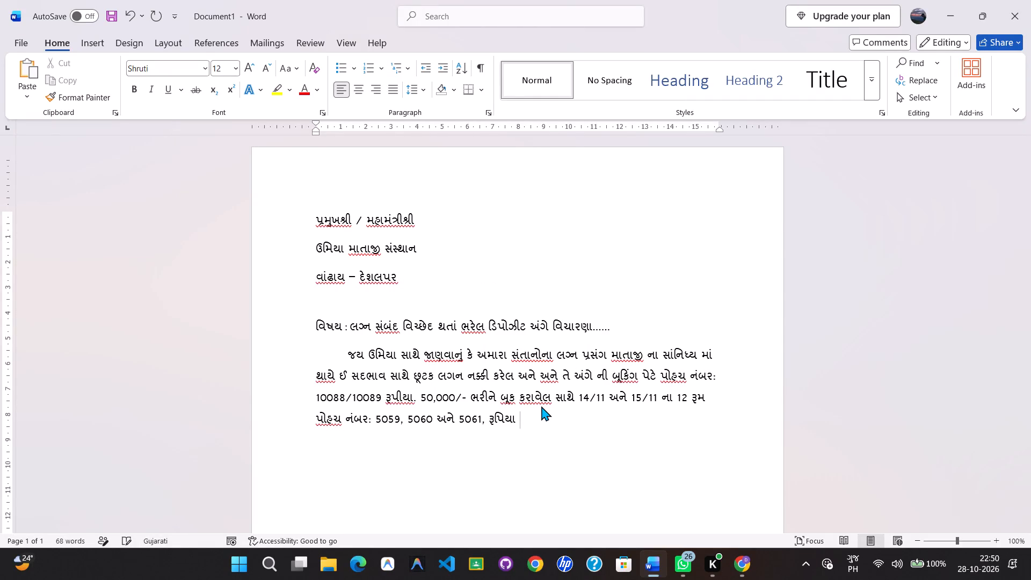
{"action": "type", "text": "12000"}
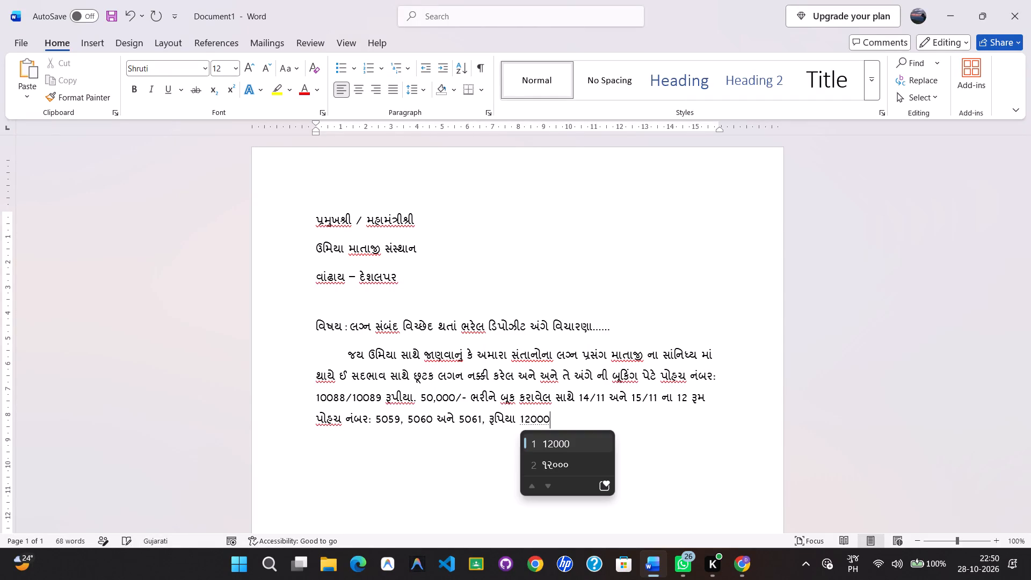
{"action": "key", "text": "Return"}
{"action": "type", "text": "api"}
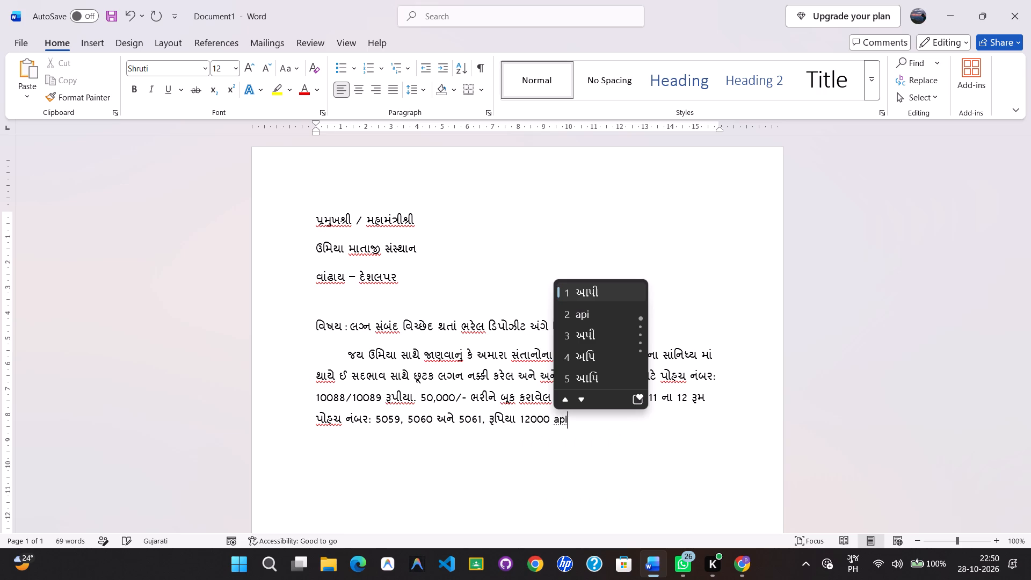
{"action": "key", "text": "space"}
{"action": "type", "text": "book kara"}
{"action": "type", "text": "vel"}
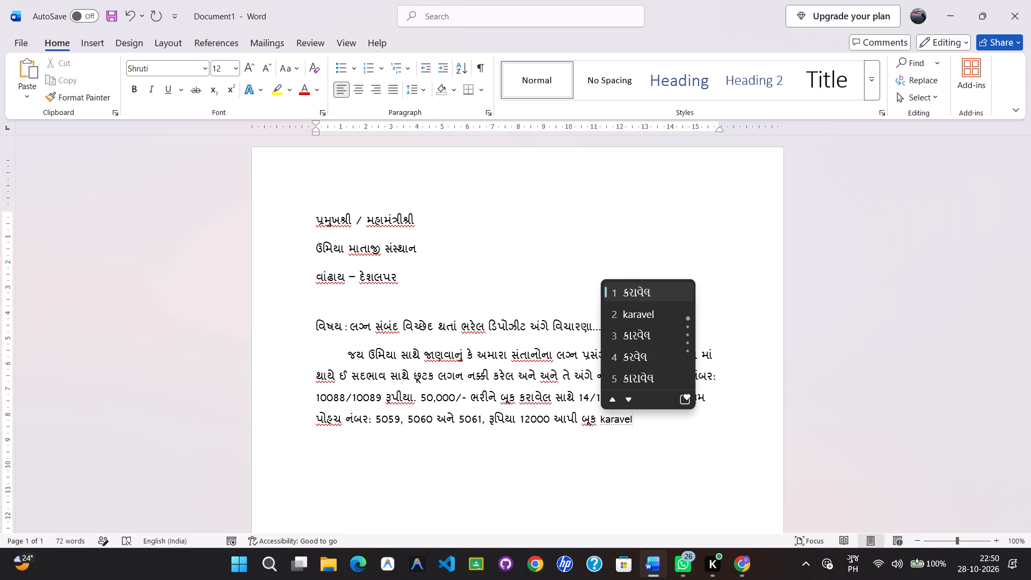
{"action": "key", "text": "Return"}
Insert a thousands comma in the rupee amount so it reads 12,000, and return to the end of the paragraph.
{"action": "key", "text": "ctrl+Left"}
{"action": "key", "text": "ctrl+Left"}
{"action": "key", "text": "ctrl+Left"}
{"action": "key", "text": "Left"}
{"action": "key", "text": "Left"}
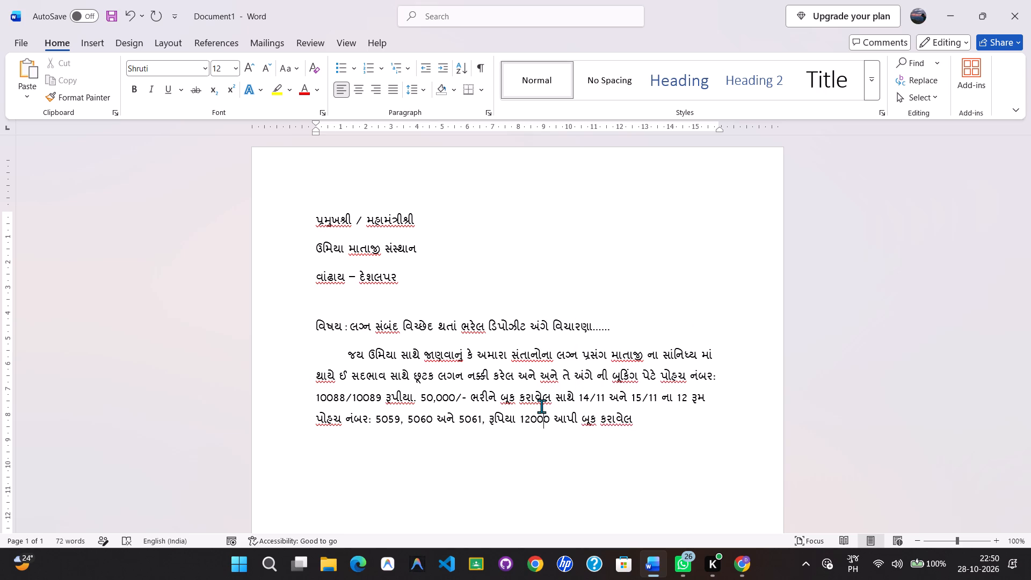
{"action": "key", "text": "Left"}
{"action": "key", "text": "Left"}
{"action": "key", "text": "comma"}
{"action": "key", "text": "Right"}
{"action": "key", "text": "Right"}
{"action": "key", "text": "Right"}
{"action": "key", "text": "ctrl+Right"}
{"action": "key", "text": "ctrl+Right"}
{"action": "key", "text": "ctrl+Right"}
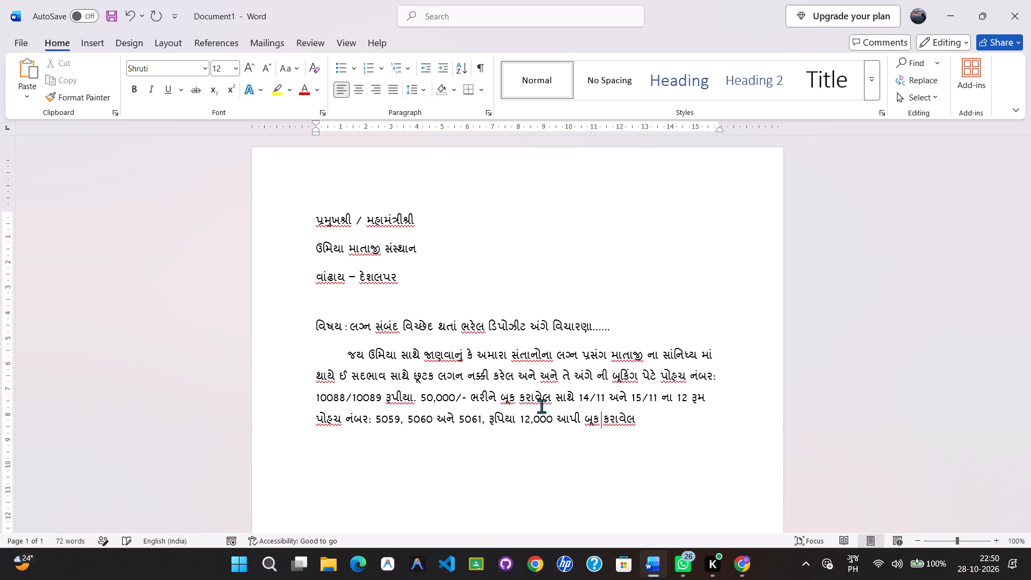
{"action": "key", "text": "ctrl+Right"}
{"action": "key", "text": "ctrl+Right"}
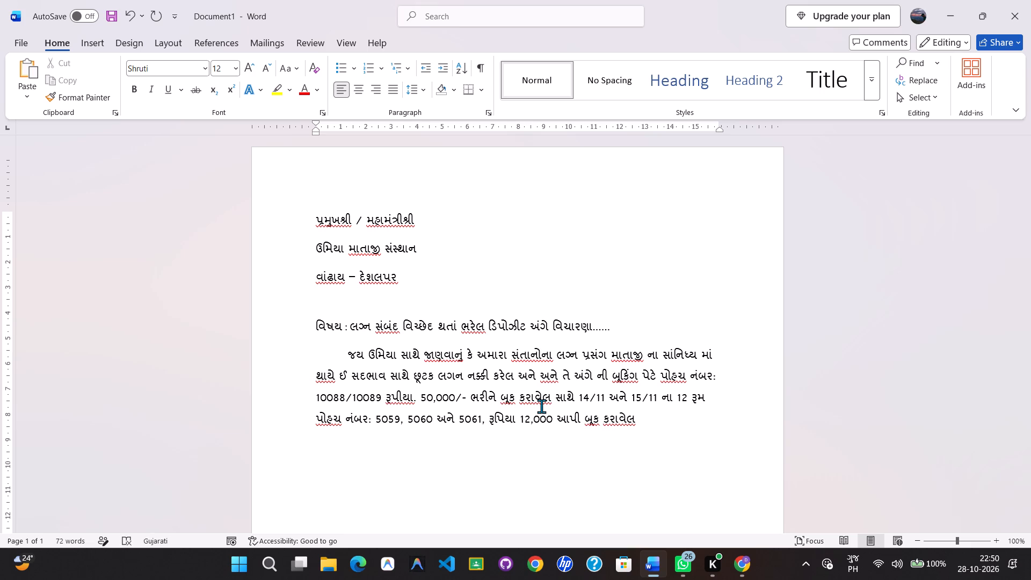
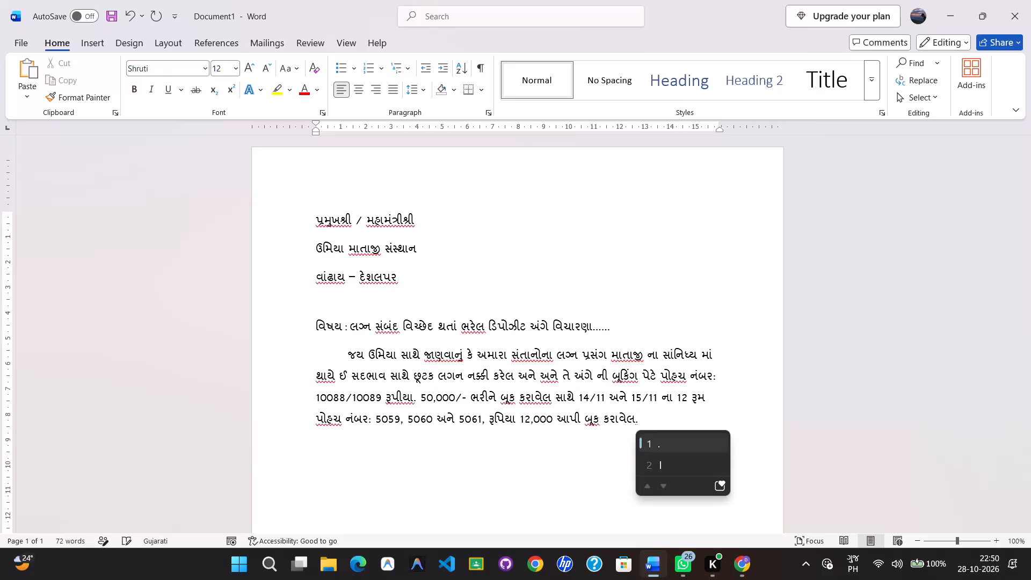
End the room booking sentence with the danda mark "।" instead of a full stop.
{"action": "key", "text": "Down"}
{"action": "key", "text": "Return"}
Start a new indented paragraph below the booking sentence with the amount 50,000, including its thousands comma.
{"action": "key", "text": "Return"}
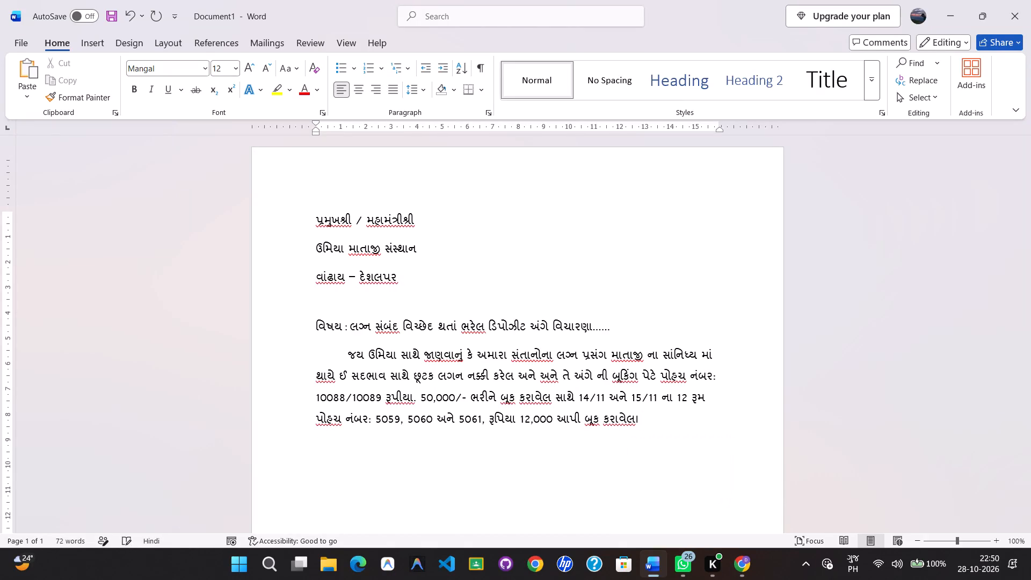
{"action": "key", "text": "Tab"}
{"action": "type", "text": "50000"}
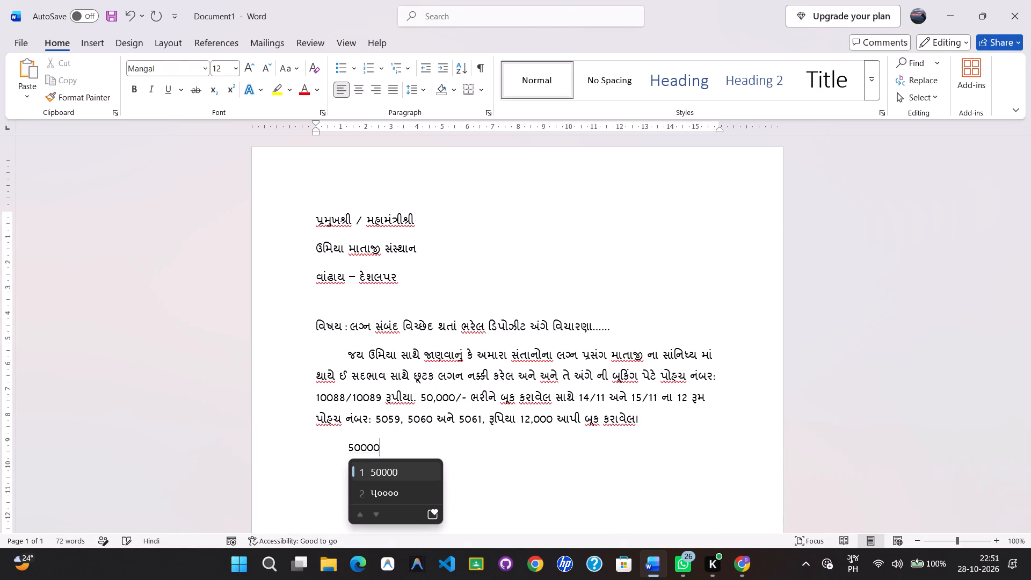
{"action": "key", "text": "Left"}
{"action": "key", "text": "Left"}
{"action": "key", "text": "Left"}
{"action": "key", "text": "Left"}
{"action": "key", "text": "comma"}
{"action": "key", "text": "Right"}
{"action": "key", "text": "Right"}
{"action": "key", "text": "Right"}
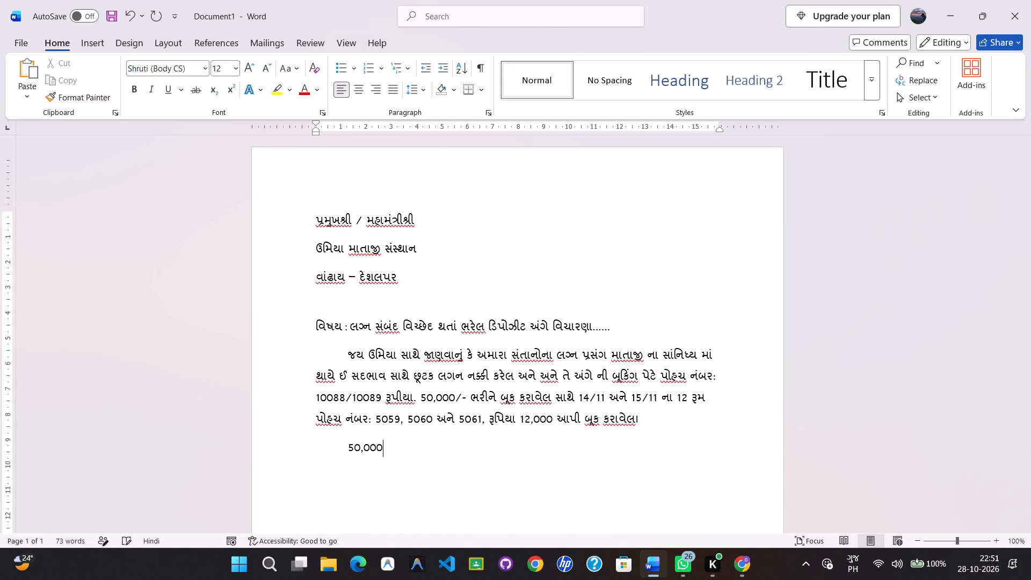
Continue the new line after 50,000 with "+ 12,000" and the Gujarati word "કુલ", using Gujarati Phonetic input.
{"action": "key", "text": "space"}
{"action": "type", "text": "+ 12,000"}
{"action": "key", "text": "space"}
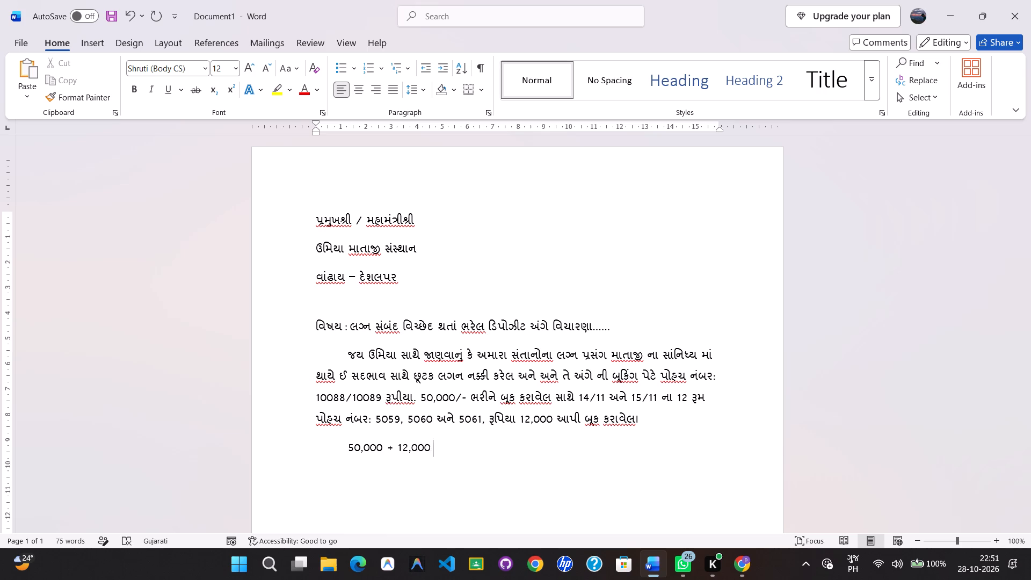
{"action": "type", "text": "kul"}
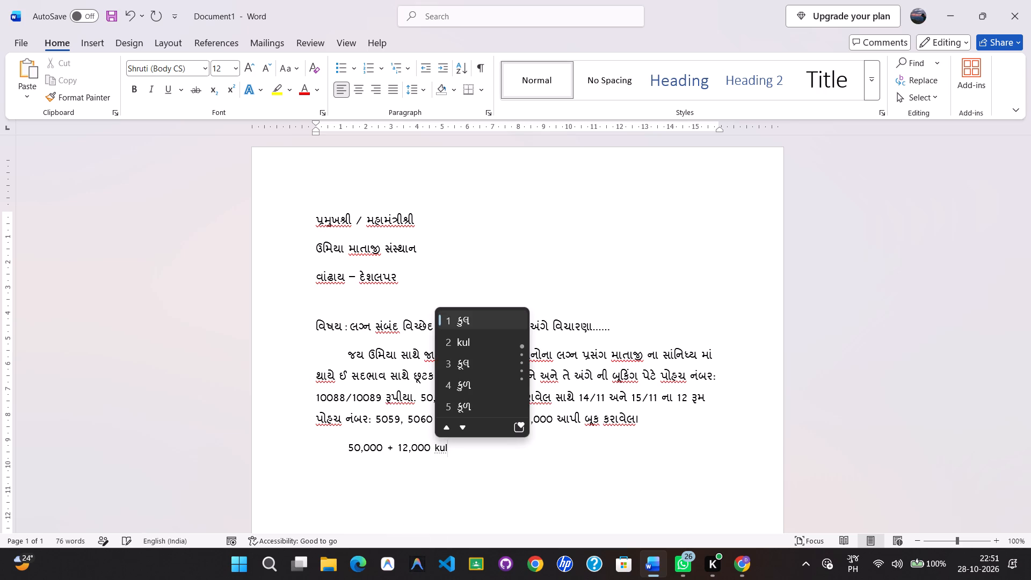
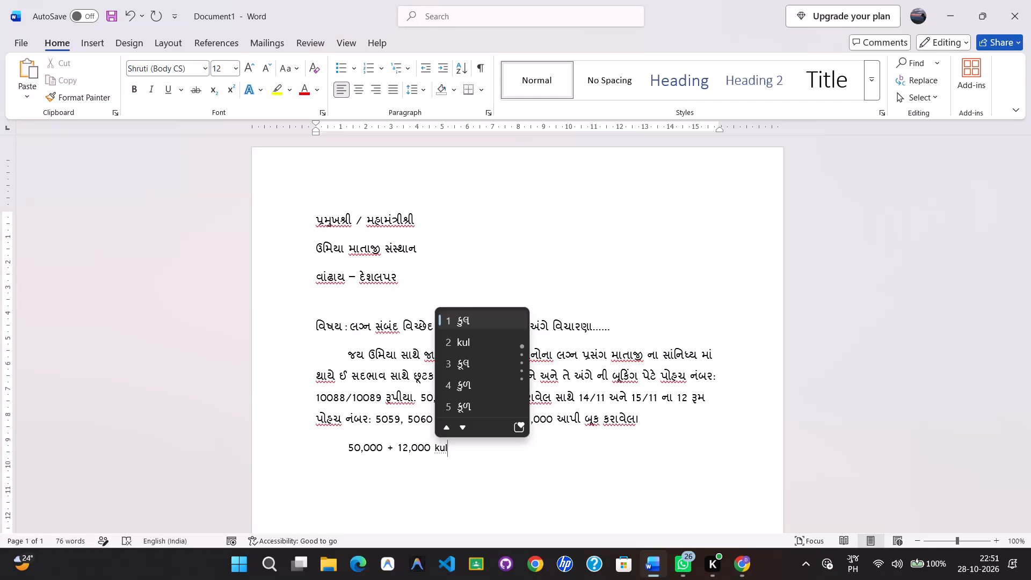
Enter the Gujarati phrase "કૂલ મળી" after 12,000, converting the pending "kul" to the spelling "કૂલ" and adding "મળી".
{"action": "key", "text": "Down"}
{"action": "key", "text": "Down"}
{"action": "key", "text": "Down"}
{"action": "key", "text": "Up"}
{"action": "key", "text": "Return"}
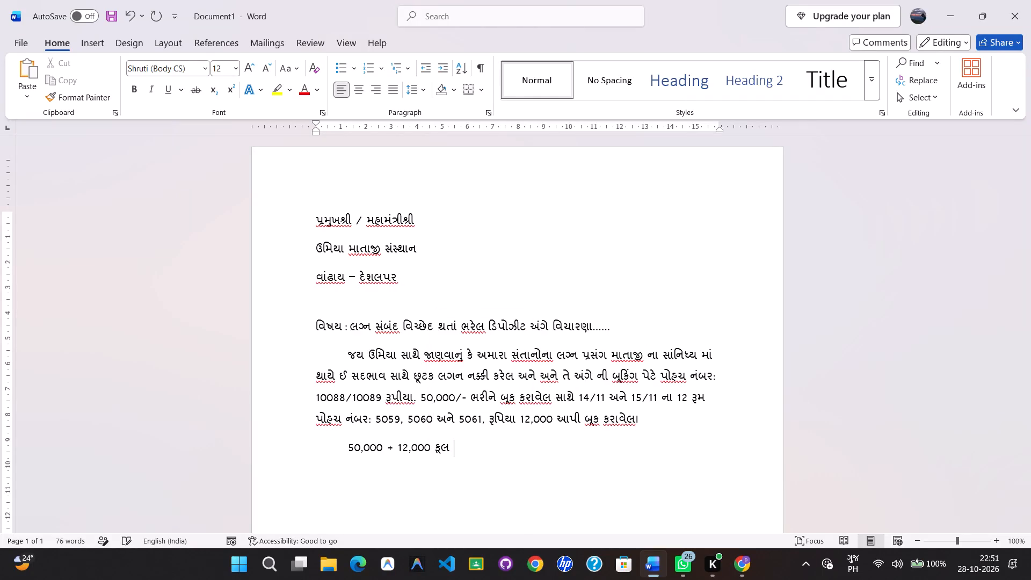
{"action": "type", "text": "mai"}
{"action": "key", "text": "BackSpace"}
{"action": "type", "text": "li"}
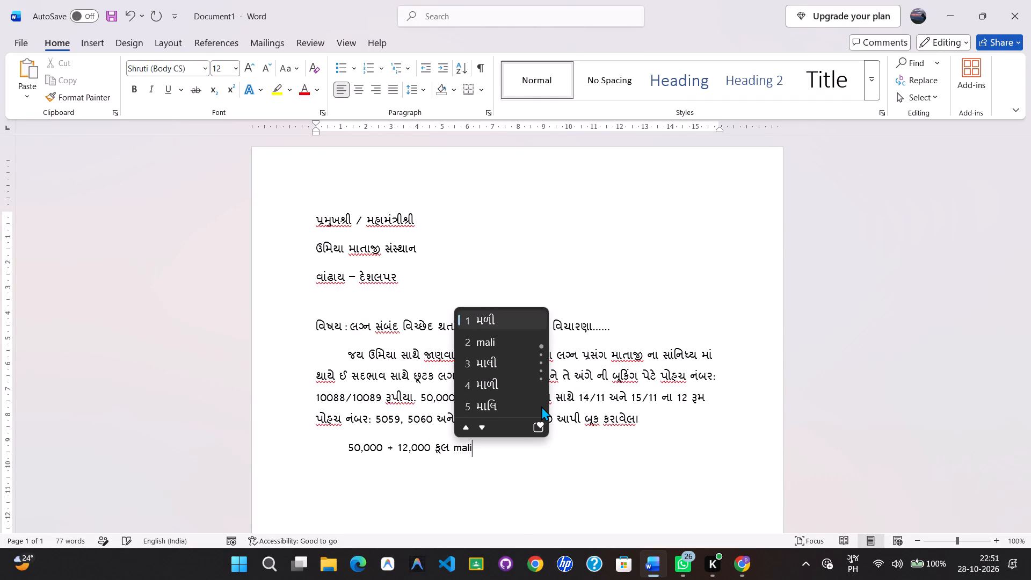
{"action": "key", "text": "space"}
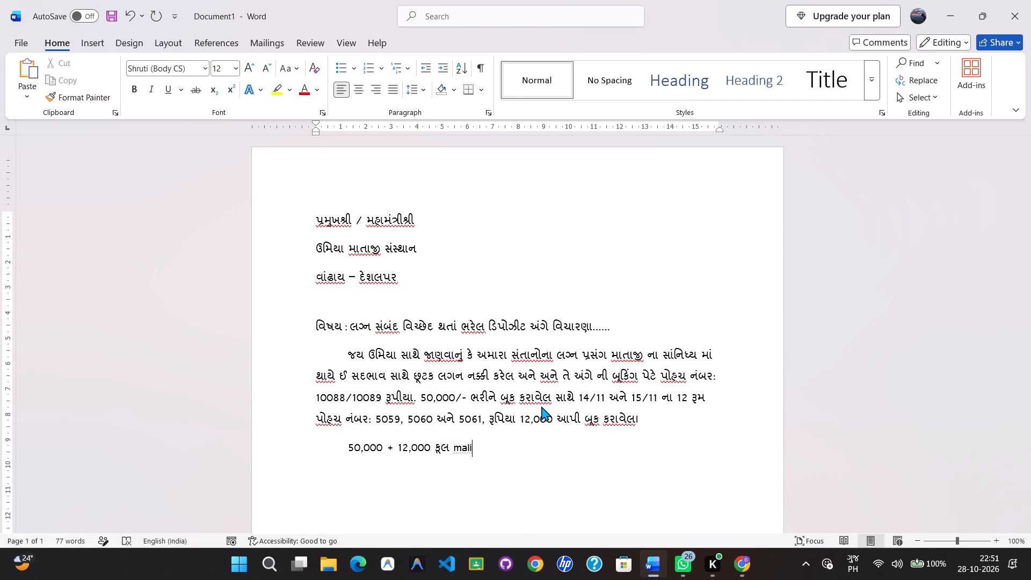
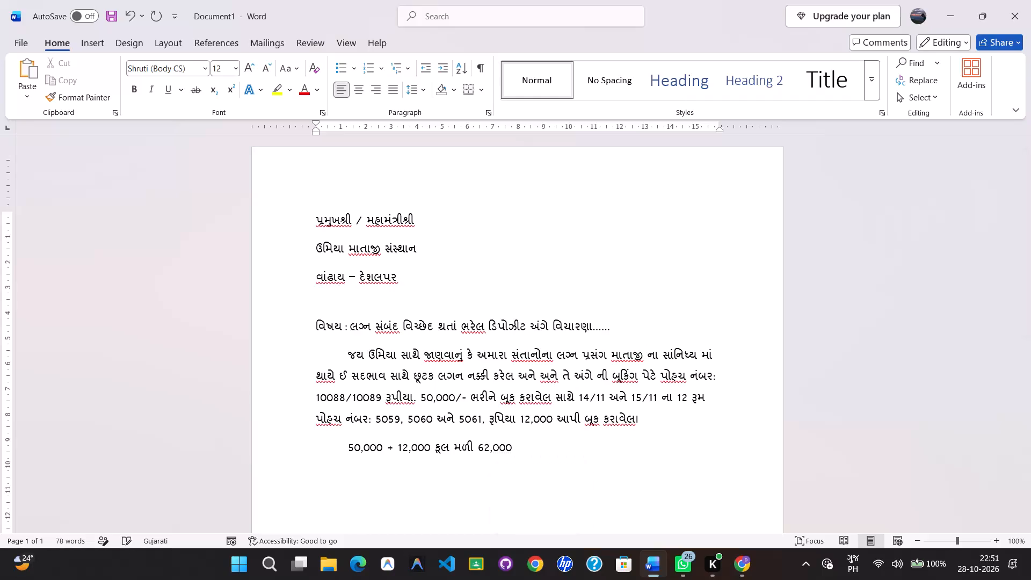
Add the suffix "/-" directly after 50,000 in the totals line.
{"action": "key", "text": "ctrl+Left"}
{"action": "key", "text": "ctrl+Left"}
{"action": "key", "text": "ctrl+Left"}
{"action": "key", "text": "ctrl+Left"}
{"action": "key", "text": "ctrl+Left"}
{"action": "key", "text": "ctrl+Left"}
{"action": "key", "text": "ctrl+Left"}
{"action": "key", "text": "ctrl+Left"}
{"action": "key", "text": "ctrl+Left"}
{"action": "key", "text": "ctrl+Left"}
{"action": "key", "text": "Left"}
{"action": "type", "text": "/-"}
Add the suffix "/-" directly after 12,000 in the same totals line.
{"action": "key", "text": "ctrl+Right"}
{"action": "key", "text": "ctrl+Right"}
{"action": "key", "text": "ctrl+Right"}
{"action": "key", "text": "ctrl+Right"}
{"action": "key", "text": "ctrl+Right"}
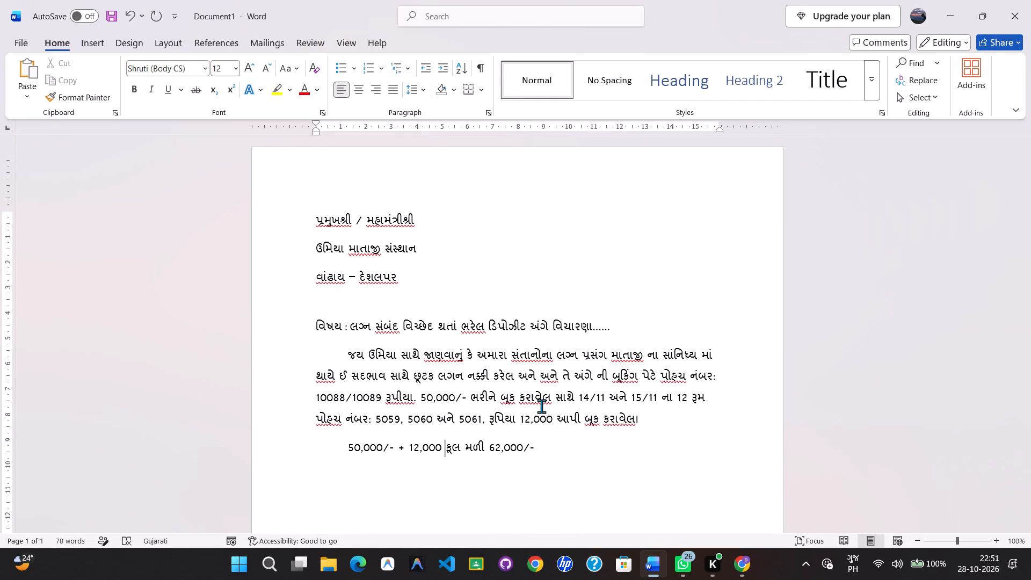
{"action": "key", "text": "Left"}
{"action": "type", "text": "/-"}
Continue the totals line after 62,000/- with the Gujarati words "બૂકિંગ પેટે જમા કરાવેલ".
{"action": "key", "text": "ctrl+Right"}
{"action": "key", "text": "ctrl+Right"}
{"action": "key", "text": "ctrl+Right"}
{"action": "key", "text": "ctrl+Right"}
{"action": "key", "text": "ctrl+Right"}
{"action": "key", "text": "ctrl+Right"}
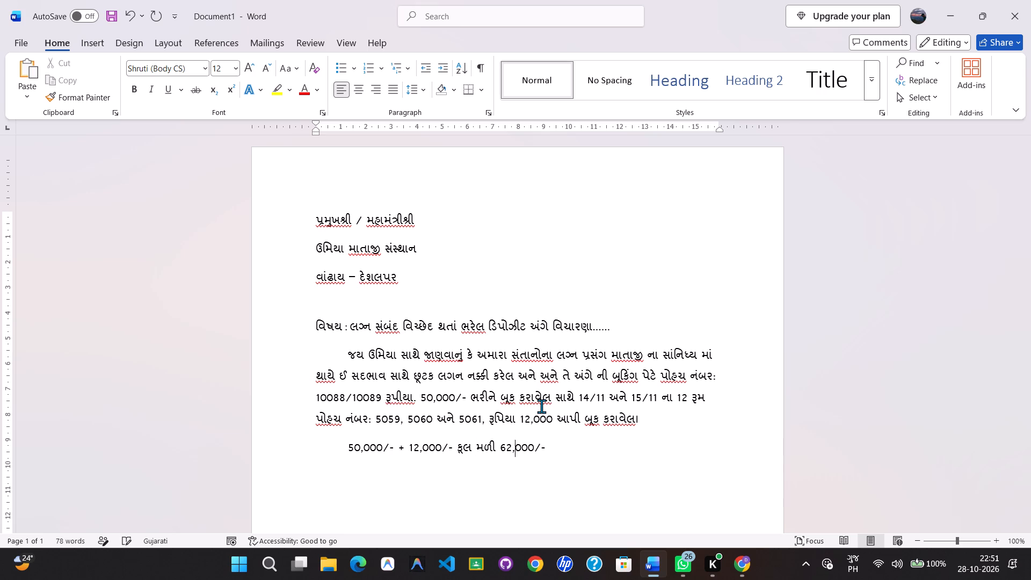
{"action": "key", "text": "ctrl+Right"}
{"action": "key", "text": "ctrl+Right"}
{"action": "type", "text": "booking pete"}
{"action": "key", "text": "space"}
{"action": "type", "text": "jama karavel"}
{"action": "key", "text": "space"}
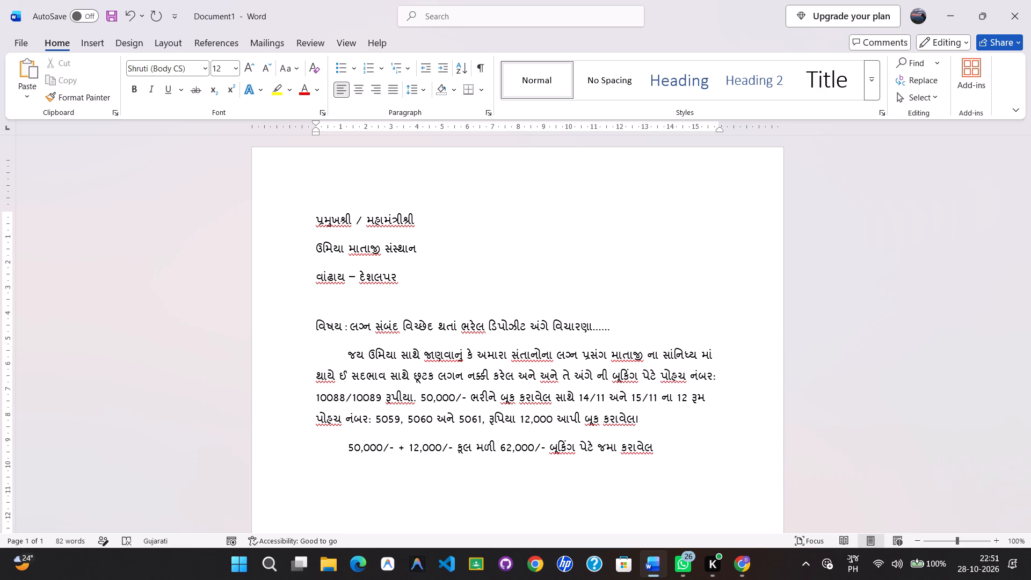
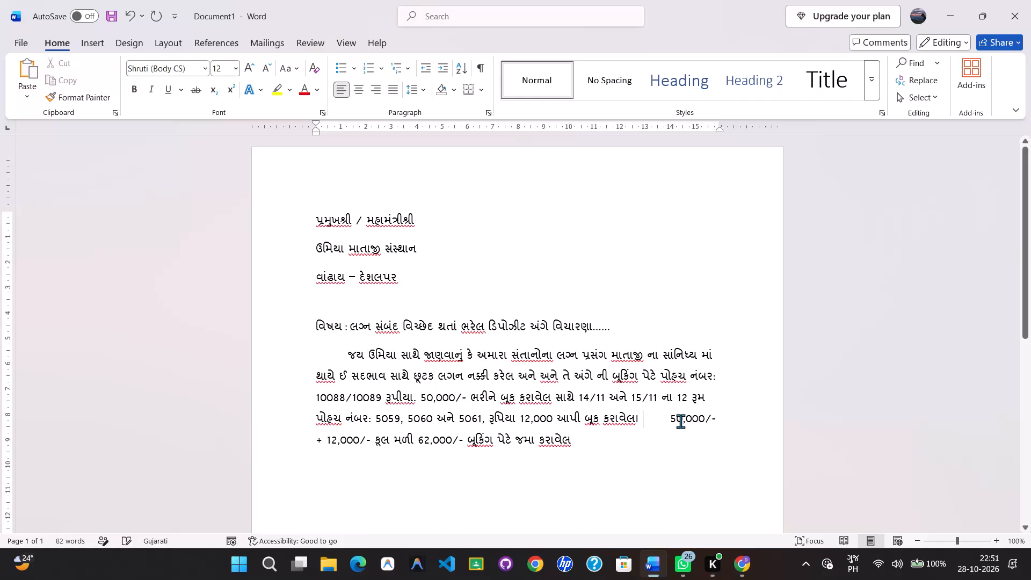
Remove the wide gap before 50,000/- so the totals sentence follows directly after "બૂક કરાવેલ।".
{"action": "key", "text": "Delete"}
{"action": "key", "text": "Delete"}
{"action": "key", "text": "Delete"}
{"action": "key", "text": "ctrl+z"}
{"action": "key", "text": "ctrl+z"}
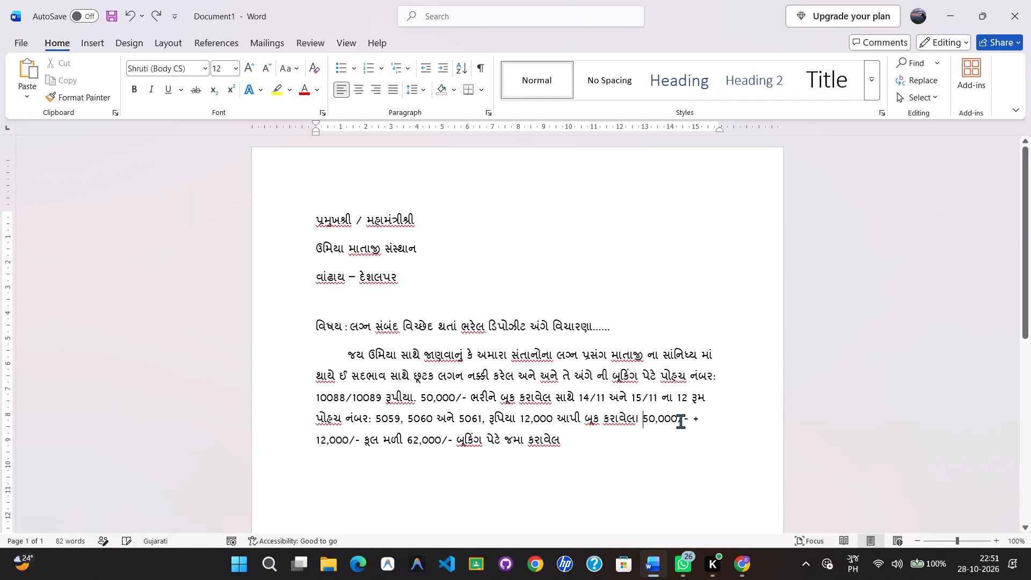
End the totals sentence with the danda "।" placed directly after its last word "કરાવેલ".
{"action": "key", "text": "Down"}
{"action": "key", "text": "BackSpace"}
{"action": "key", "text": "period"}
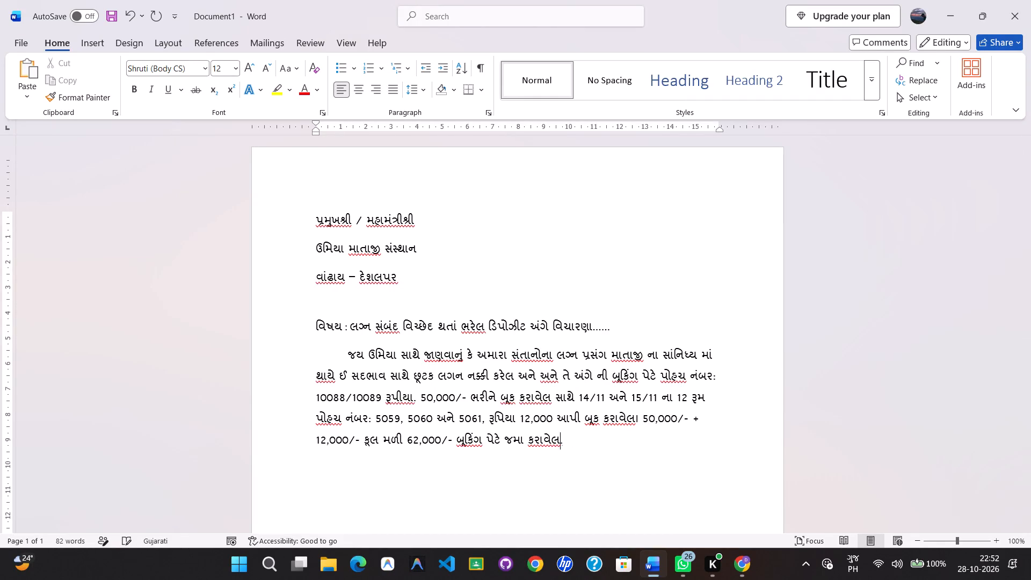
{"action": "key", "text": "Down"}
{"action": "key", "text": "Return"}
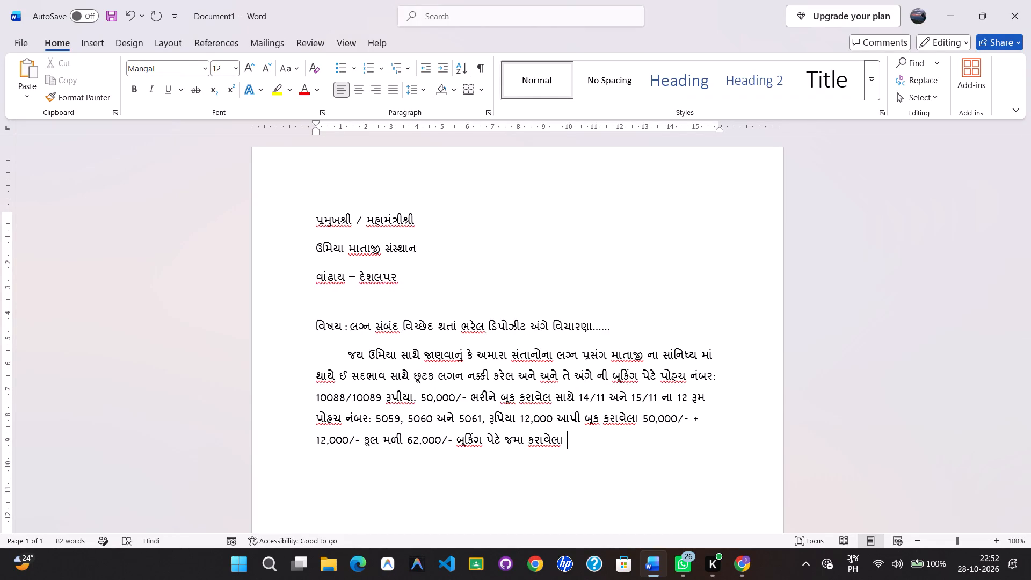
Start a new indented paragraph below the totals sentence with the Gujarati words "વર્તમાન સમયે સમાજ માં".
{"action": "key", "text": "Return"}
{"action": "key", "text": "Tab"}
{"action": "type", "text": "vartana"}
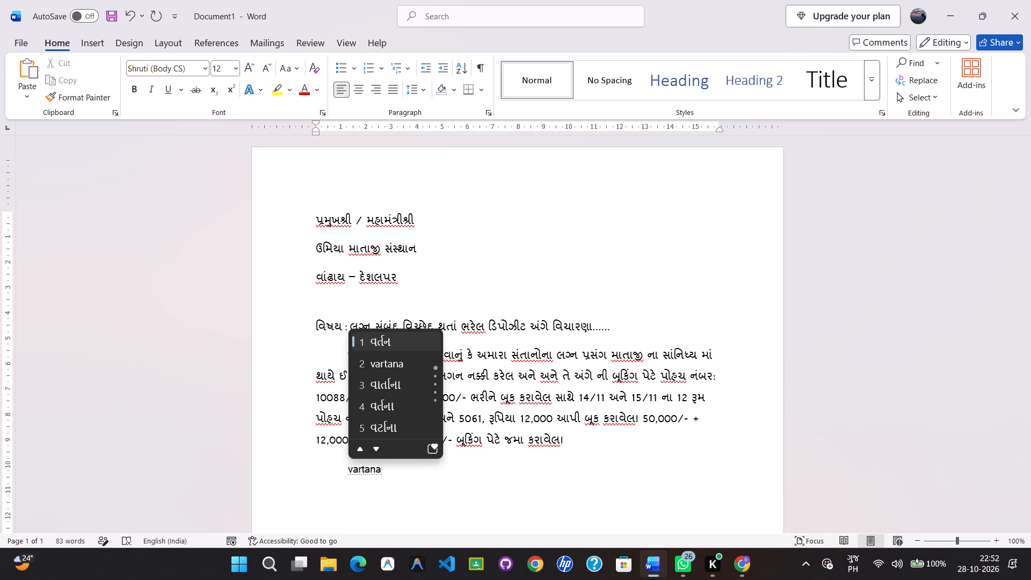
{"action": "key", "text": "BackSpace"}
{"action": "key", "text": "BackSpace"}
{"action": "type", "text": "man"}
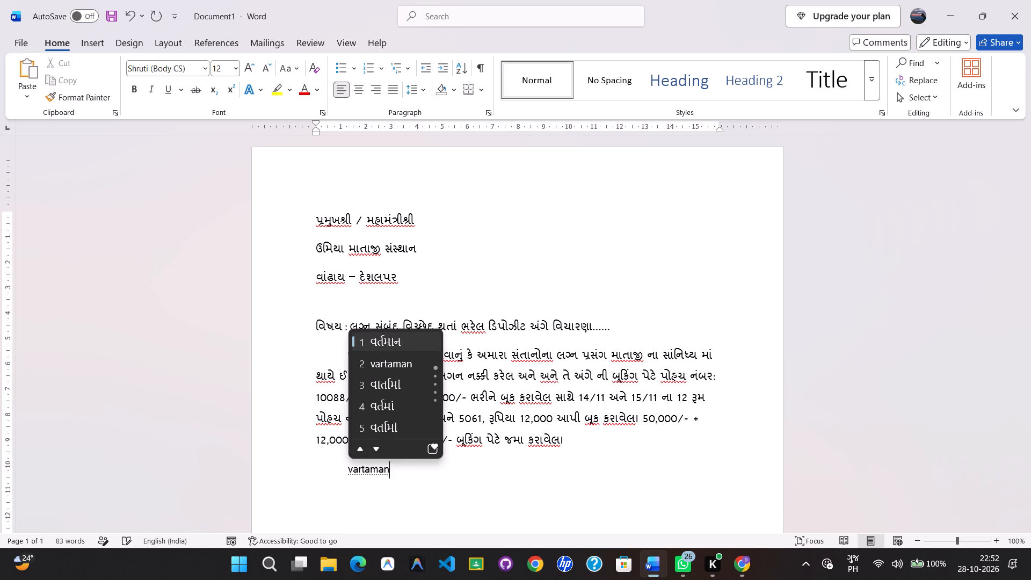
{"action": "key", "text": "space"}
{"action": "type", "text": "samaye"}
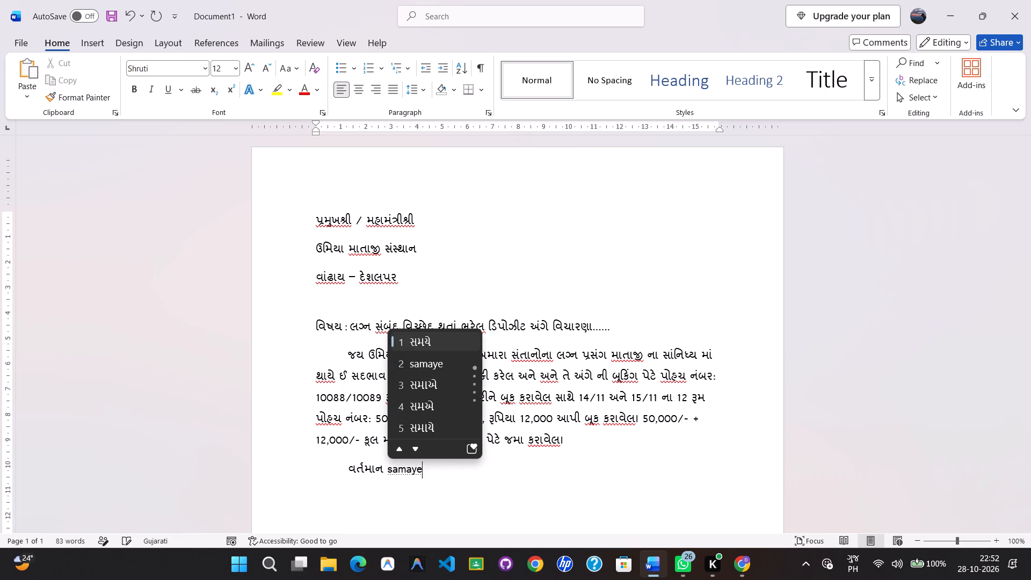
{"action": "key", "text": "Return"}
{"action": "type", "text": "samaj ma"}
{"action": "key", "text": "space"}
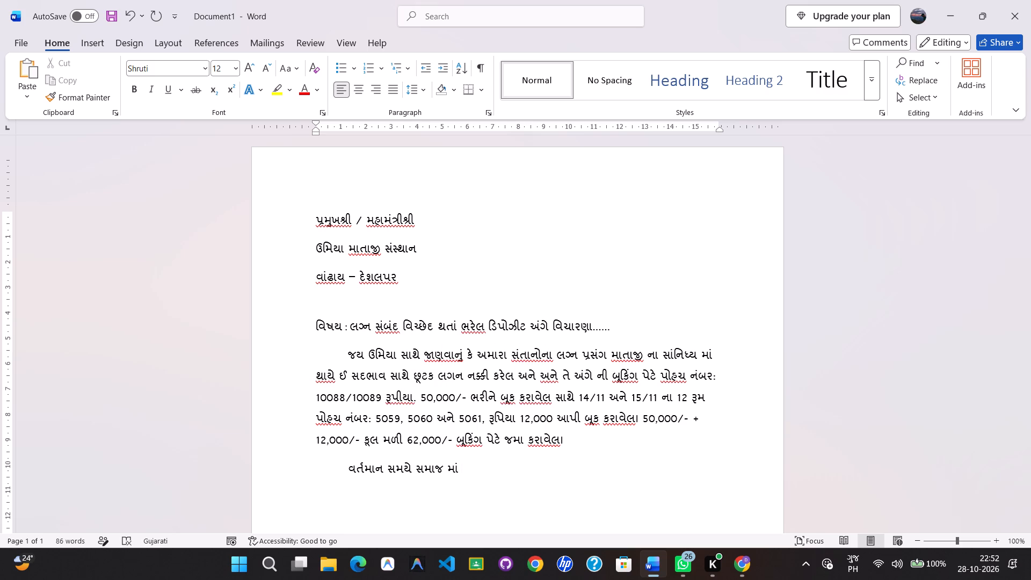
Continue the new paragraph with the Gujarati words "વિકટ બનતી જતી".
{"action": "type", "text": "vikat"}
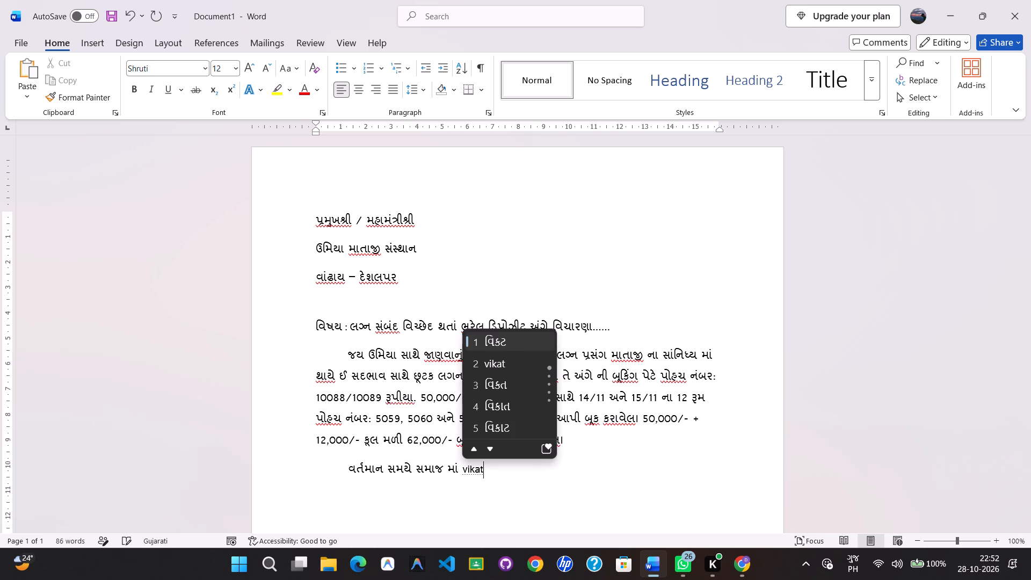
{"action": "key", "text": "space"}
{"action": "type", "text": "banti jatti"}
{"action": "key", "text": "space"}
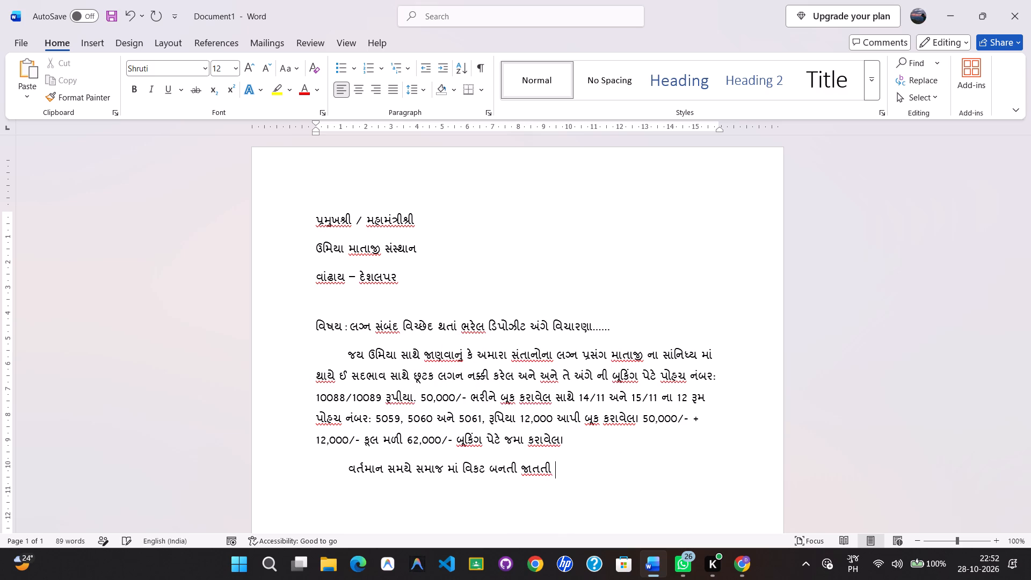
{"action": "key", "text": "BackSpace"}
{"action": "key", "text": "BackSpace"}
{"action": "key", "text": "BackSpace"}
{"action": "key", "text": "BackSpace"}
{"action": "key", "text": "BackSpace"}
{"action": "key", "text": "BackSpace"}
{"action": "type", "text": "jti"}
{"action": "key", "text": "Return"}
Continue the sentence after "જતી" with the Gujarati words "સમસ્યા નો ભોગ".
{"action": "type", "text": "samaj"}
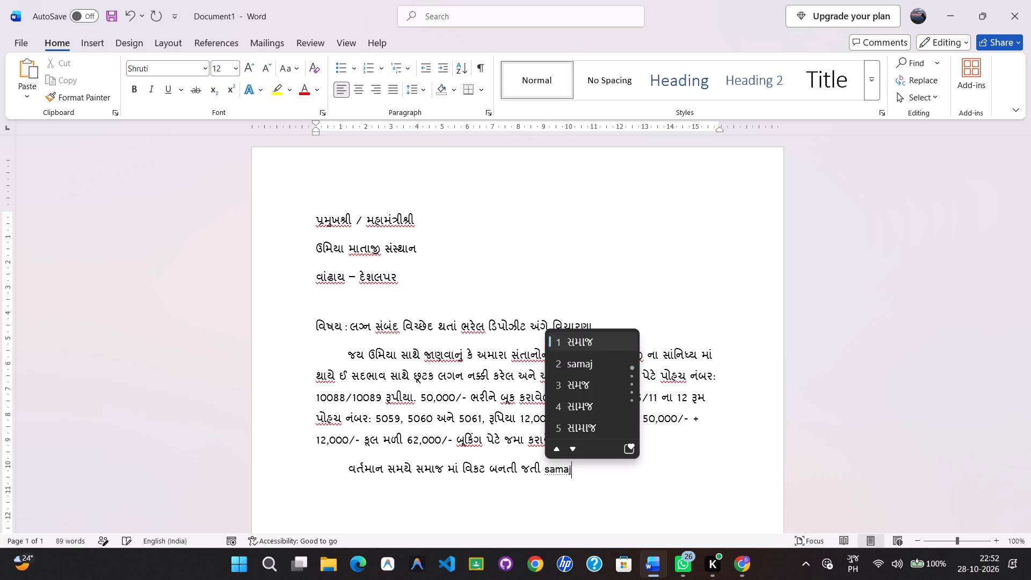
{"action": "key", "text": "BackSpace"}
{"action": "type", "text": "sya no"}
{"action": "key", "text": "space"}
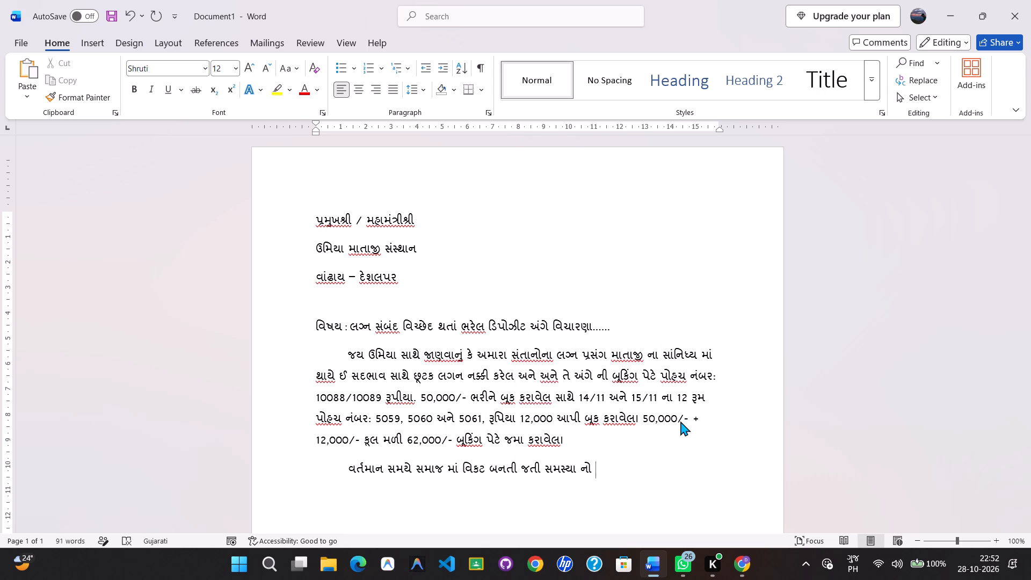
{"action": "type", "text": "bhog"}
{"action": "key", "text": "space"}
Continue the sentence after "ભોગ" with a Gujarati word beginning with "બ".
{"action": "type", "text": "banta"}
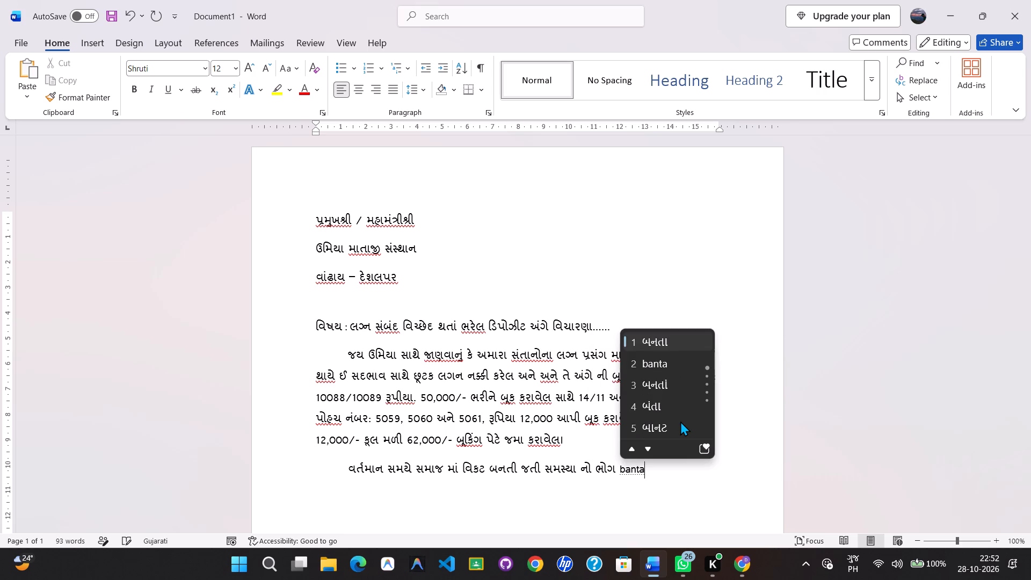
{"action": "key", "text": "space"}
{"action": "key", "text": "BackSpace"}
{"action": "key", "text": "BackSpace"}
{"action": "key", "text": "BackSpace"}
{"action": "key", "text": "BackSpace"}
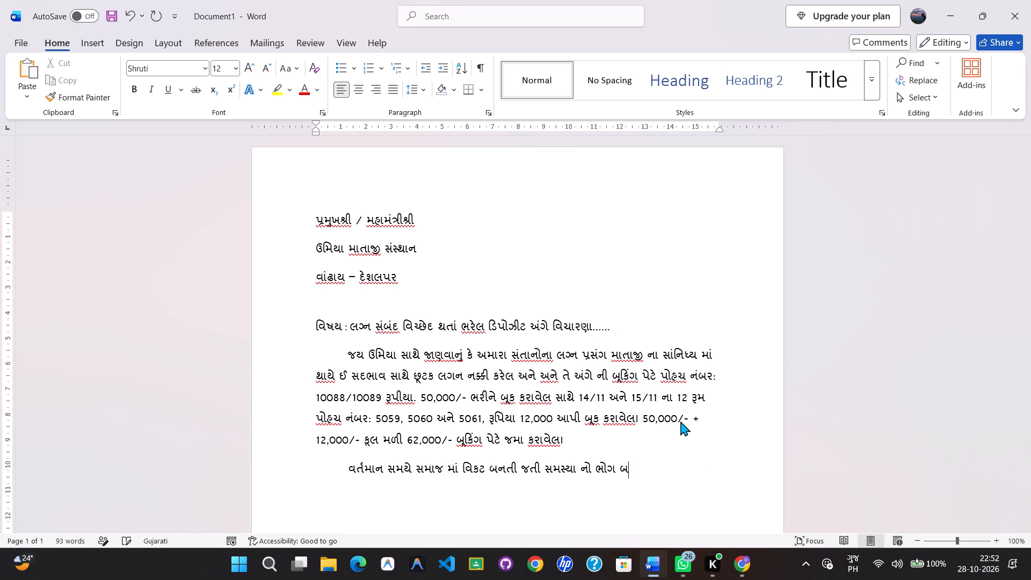
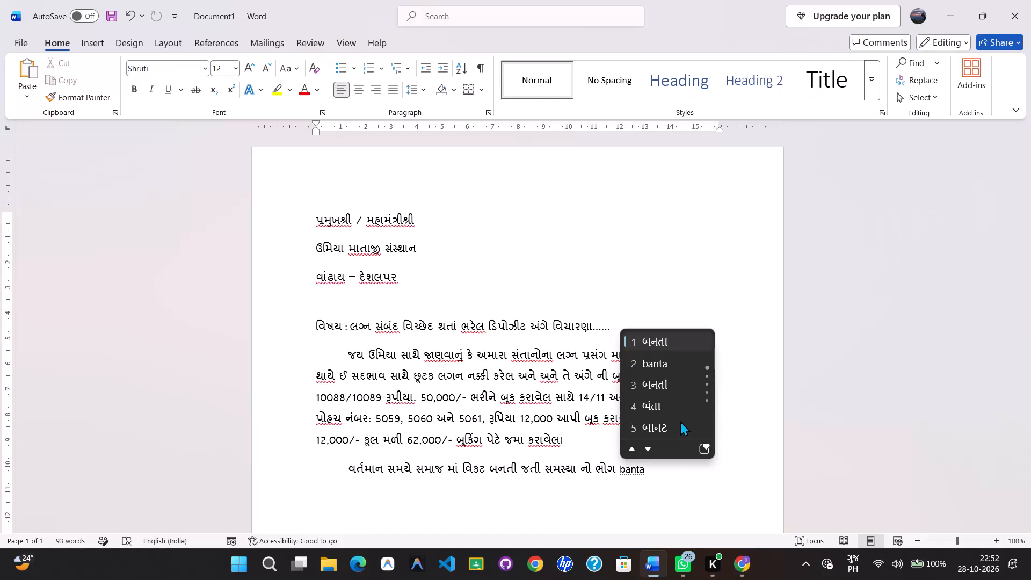
Complete the word after "ભોગ" as "બનતા" and continue the sentence with the Gujarati word "અમને".
{"action": "key", "text": "Return"}
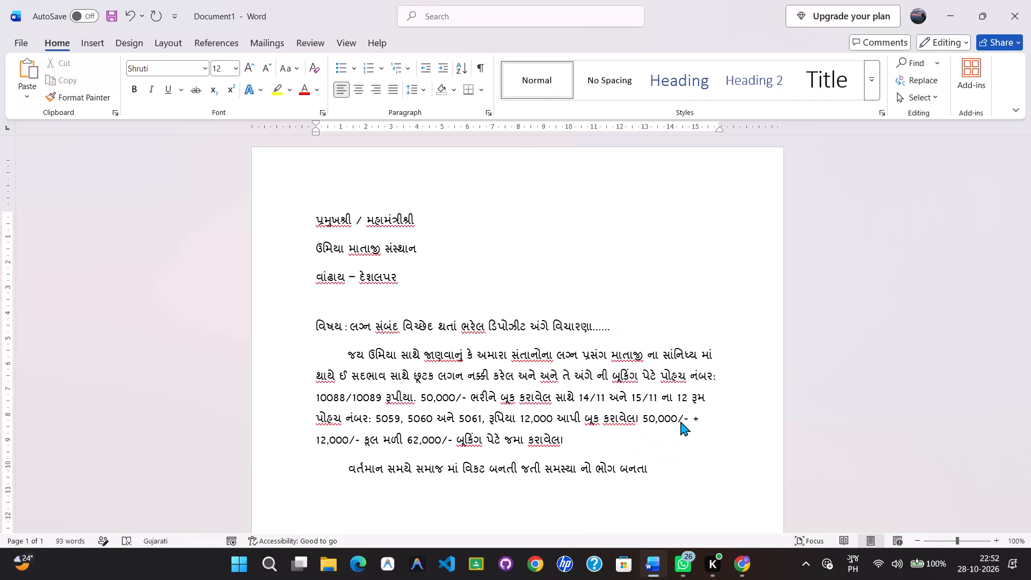
{"action": "type", "text": "amne"}
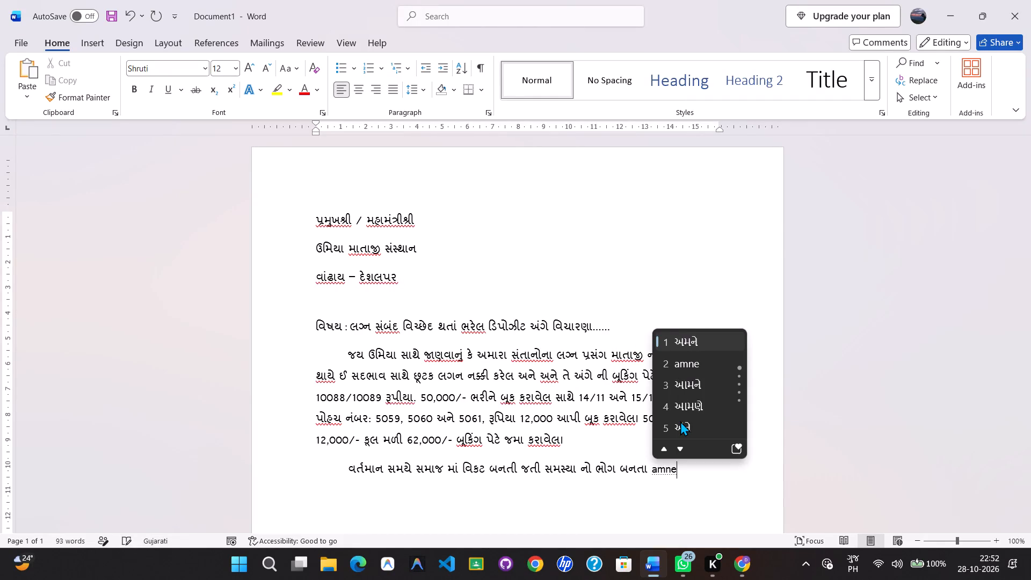
{"action": "key", "text": "space"}
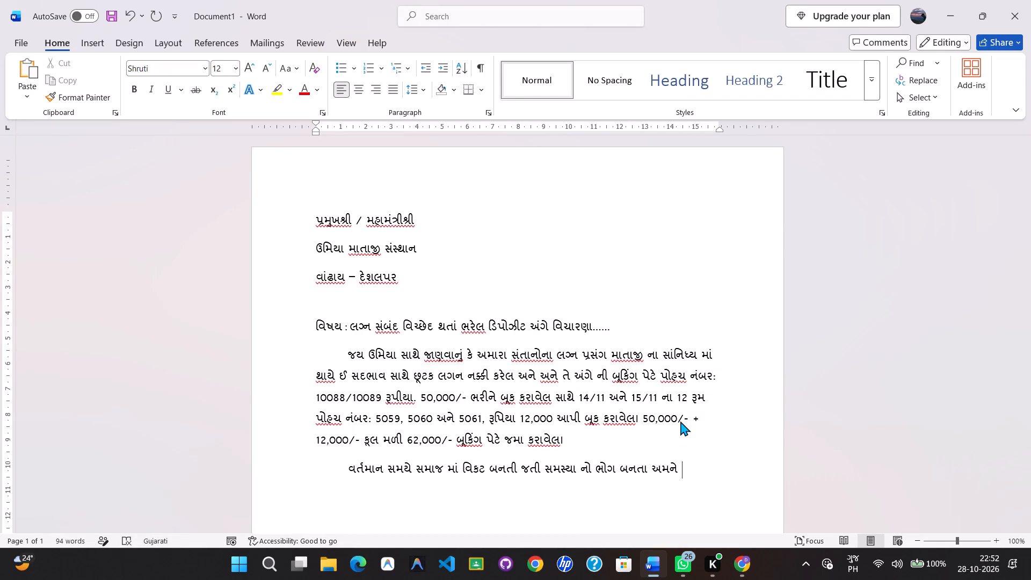
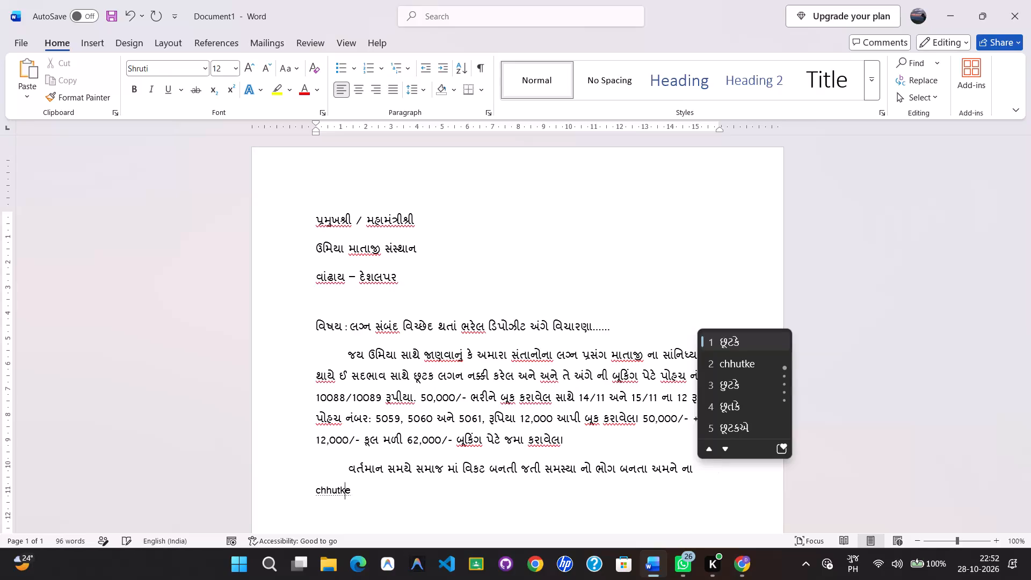
Continue the second body paragraph after "અમને ના" with the Gujarati words "છૂટકે આ લગ્ન".
{"action": "key", "text": "space"}
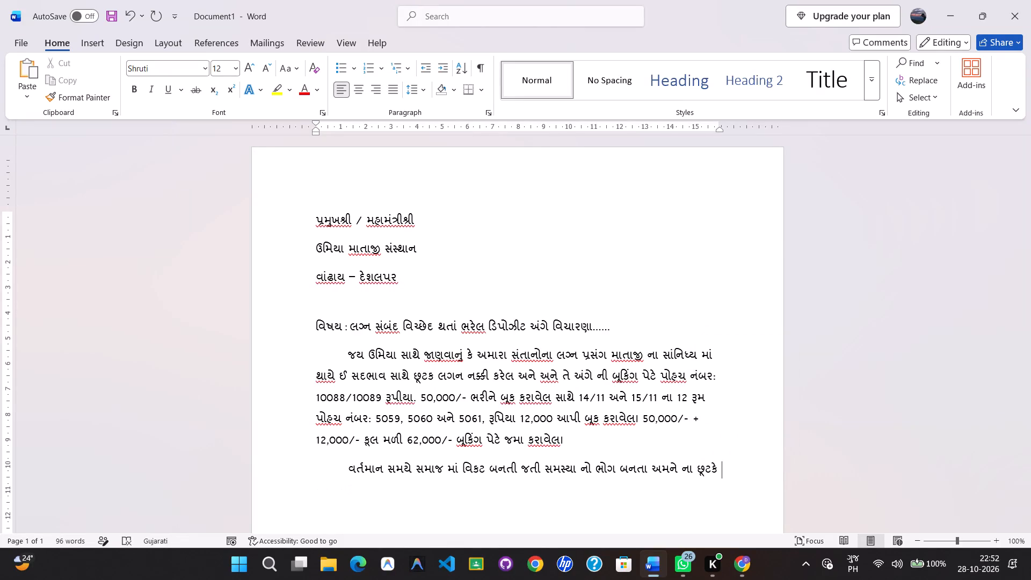
{"action": "type", "text": "aa lagna"}
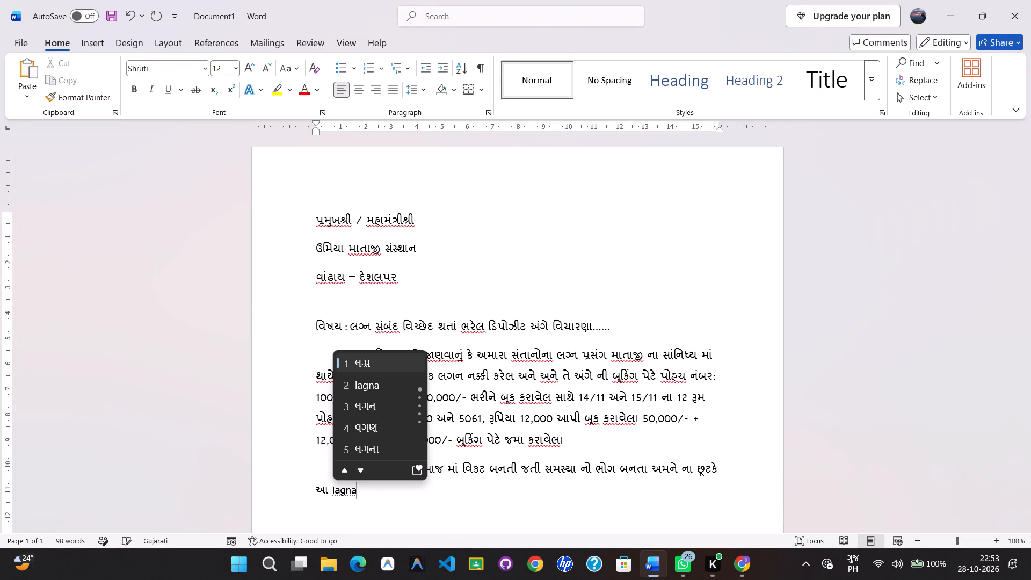
{"action": "key", "text": "space"}
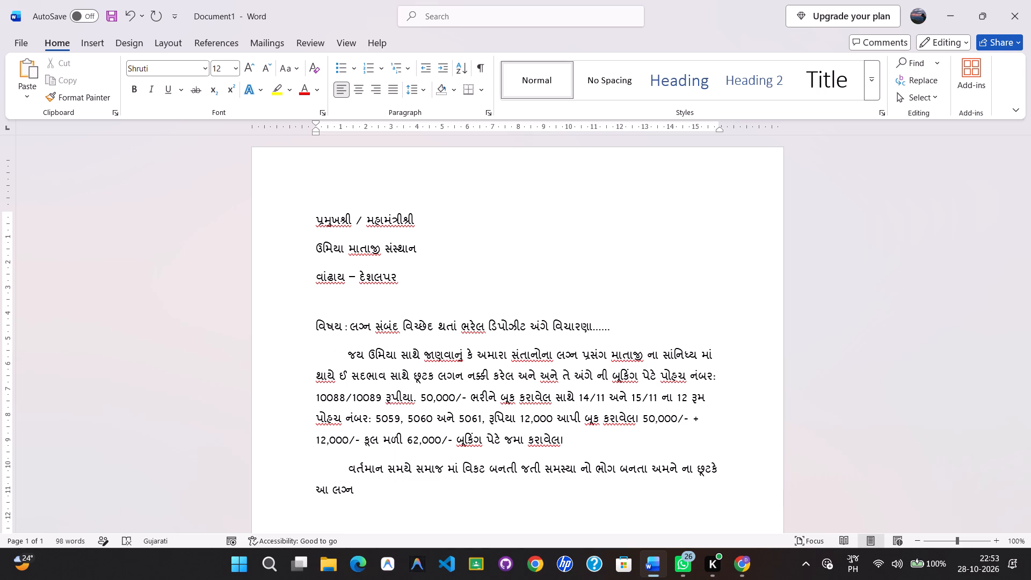
Enter the next Gujarati word after "આ લગ્ન", using the phonetic spelling "bhokup".
{"action": "type", "text": "bhokup"}
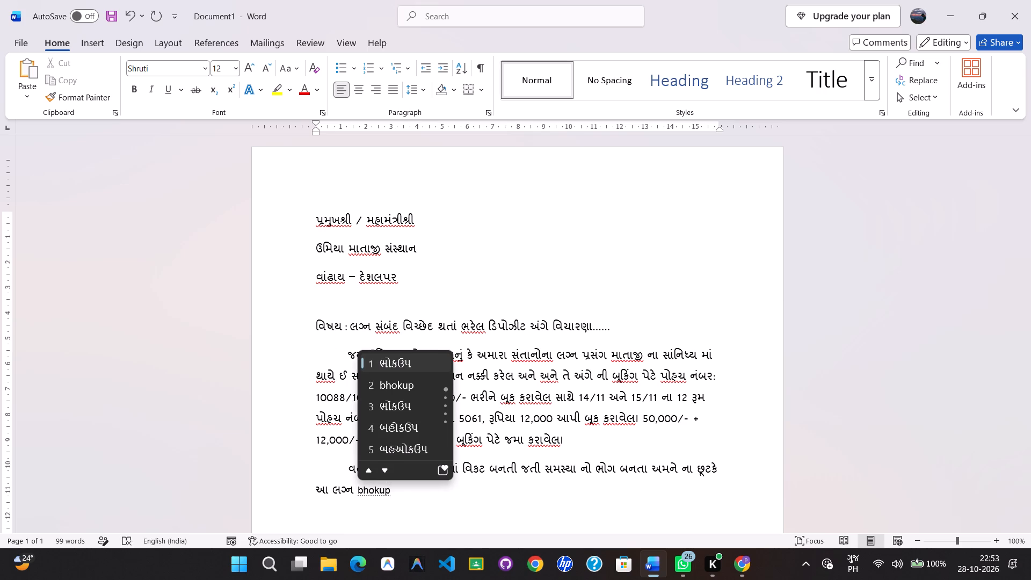
{"action": "key", "text": "BackSpace"}
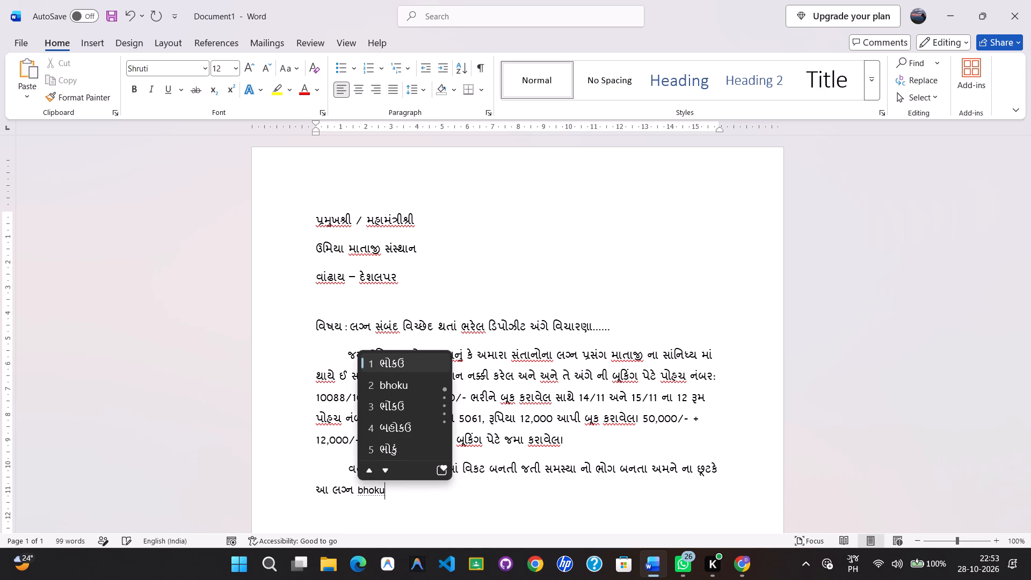
{"action": "key", "text": "BackSpace"}
{"action": "key", "text": "BackSpace"}
{"action": "type", "text": "kup"}
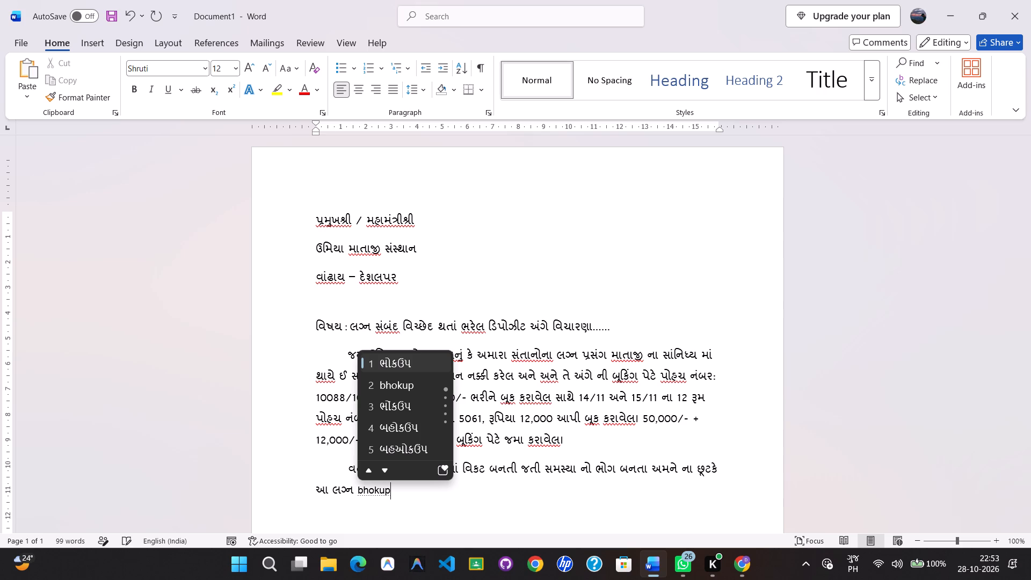
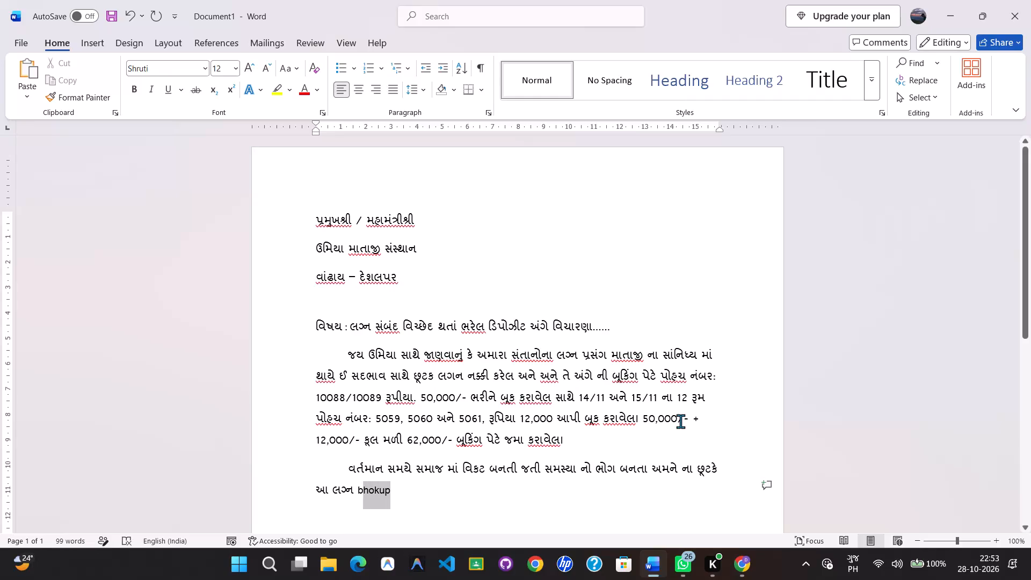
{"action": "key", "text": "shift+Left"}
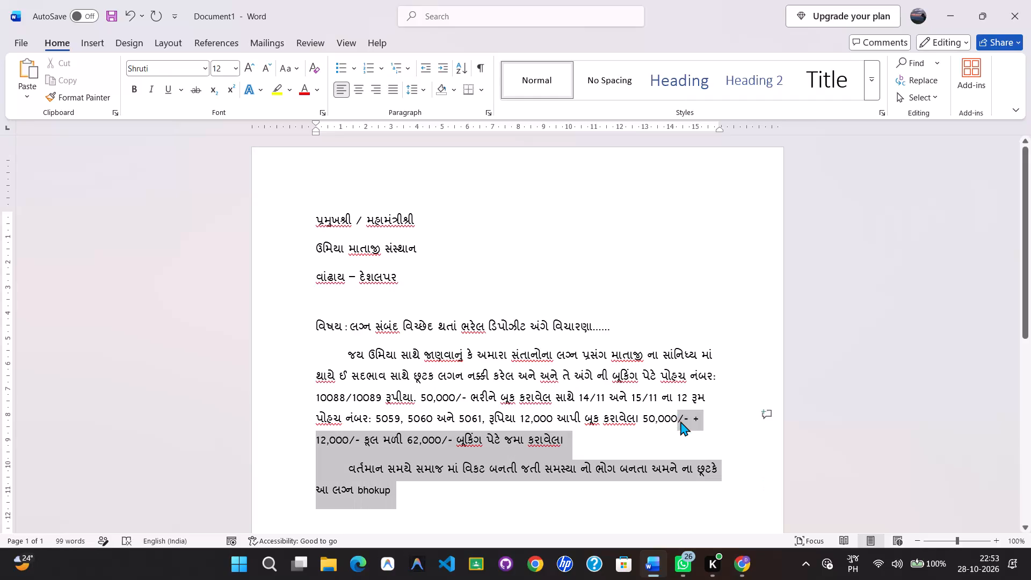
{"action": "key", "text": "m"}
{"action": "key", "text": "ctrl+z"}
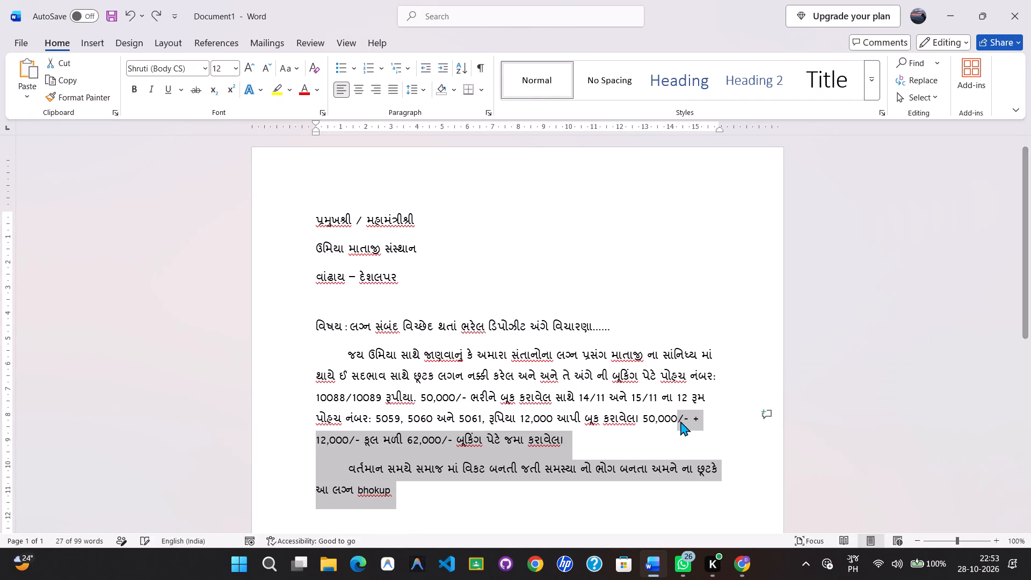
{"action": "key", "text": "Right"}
Replace the unconverted word "bhokup" after "આ લગ્ન" with the Gujarati word "મોકૂફ", using the phonetic spelling "mokuf".
{"action": "key", "text": "shift+Left"}
{"action": "key", "text": "shift+Left"}
{"action": "key", "text": "shift+Left"}
{"action": "key", "text": "shift+Left"}
{"action": "key", "text": "shift+Left"}
{"action": "key", "text": "shift+Left"}
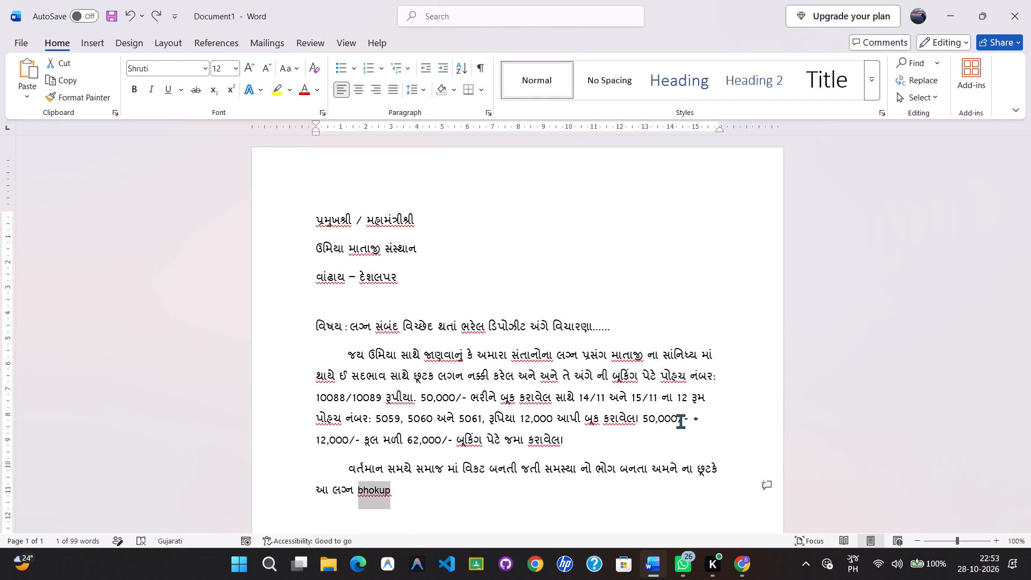
{"action": "key", "text": "BackSpace"}
{"action": "type", "text": "mokuf"}
{"action": "key", "text": "space"}
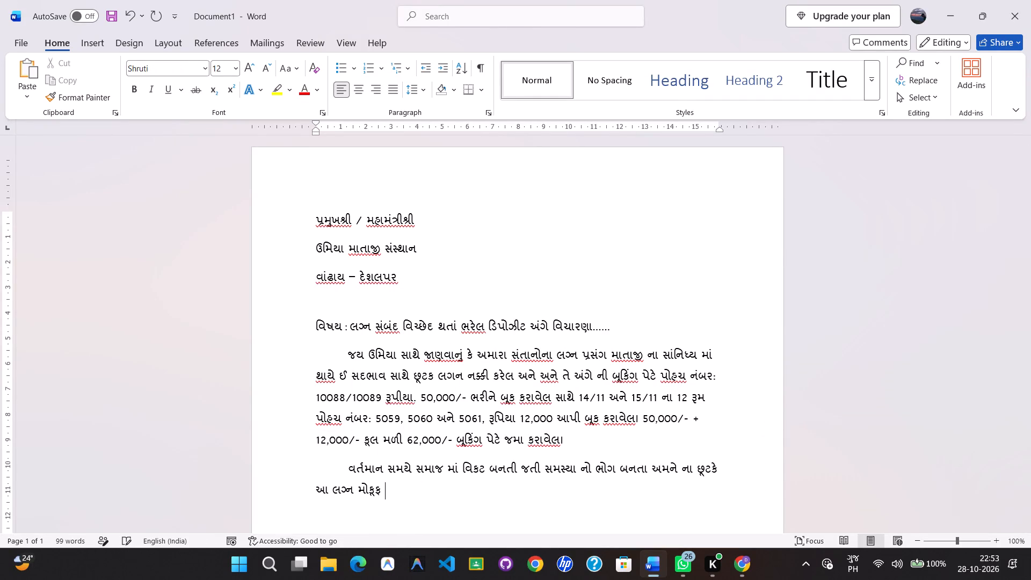
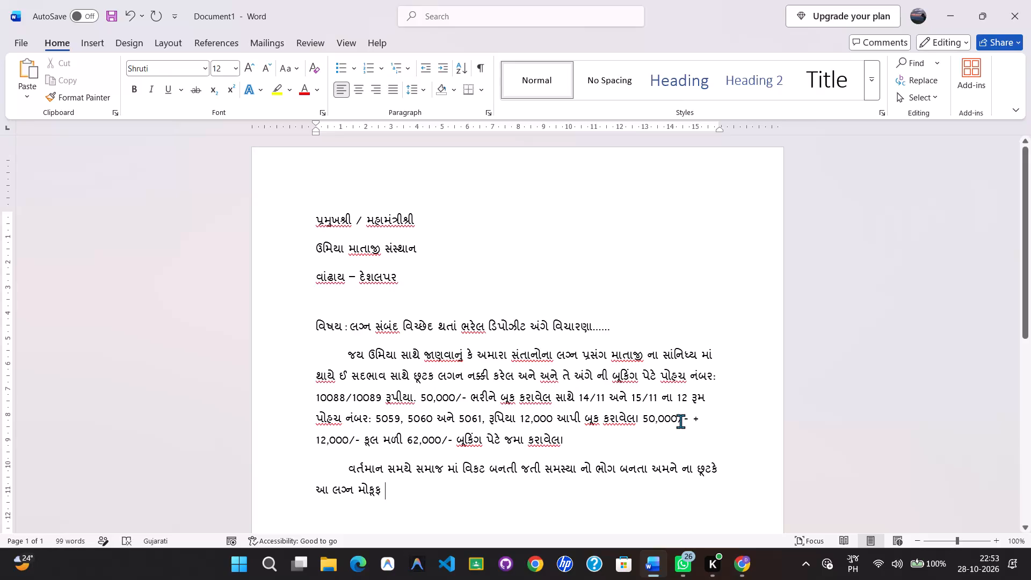
Continue the second body paragraph after "મોકૂફ" with the Gujarati words "રાખવાનો દુખદ", using the phonetic spellings "rakhvano" and "dukhd".
{"action": "type", "text": "rakhvana"}
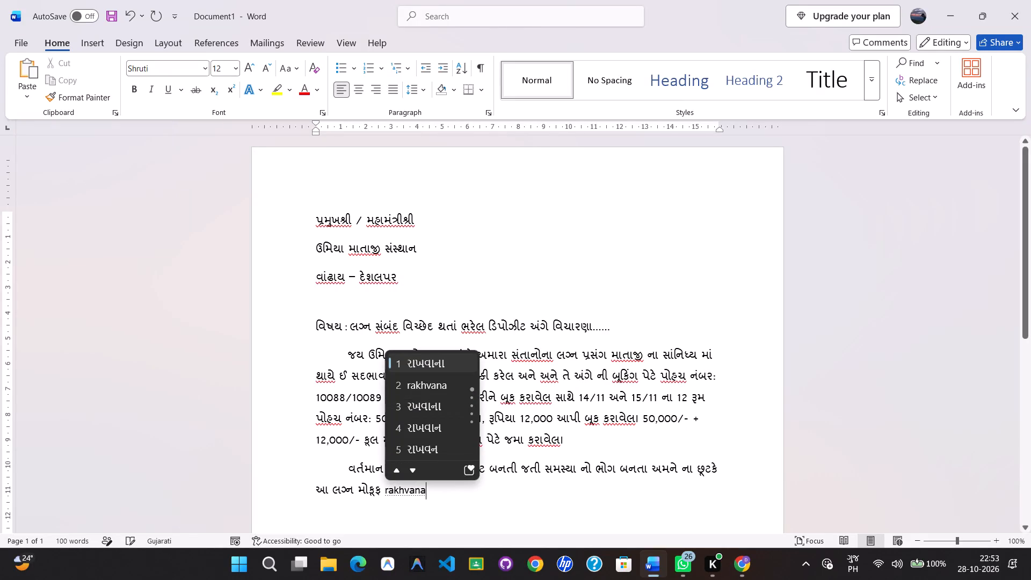
{"action": "key", "text": "o"}
{"action": "key", "text": "BackSpace"}
{"action": "key", "text": "BackSpace"}
{"action": "key", "text": "o"}
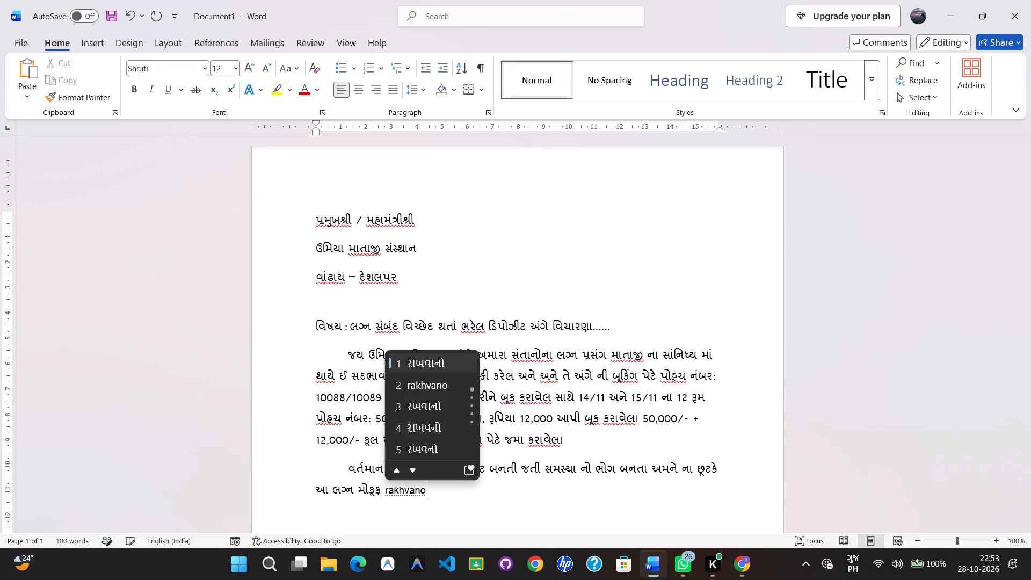
{"action": "key", "text": "space"}
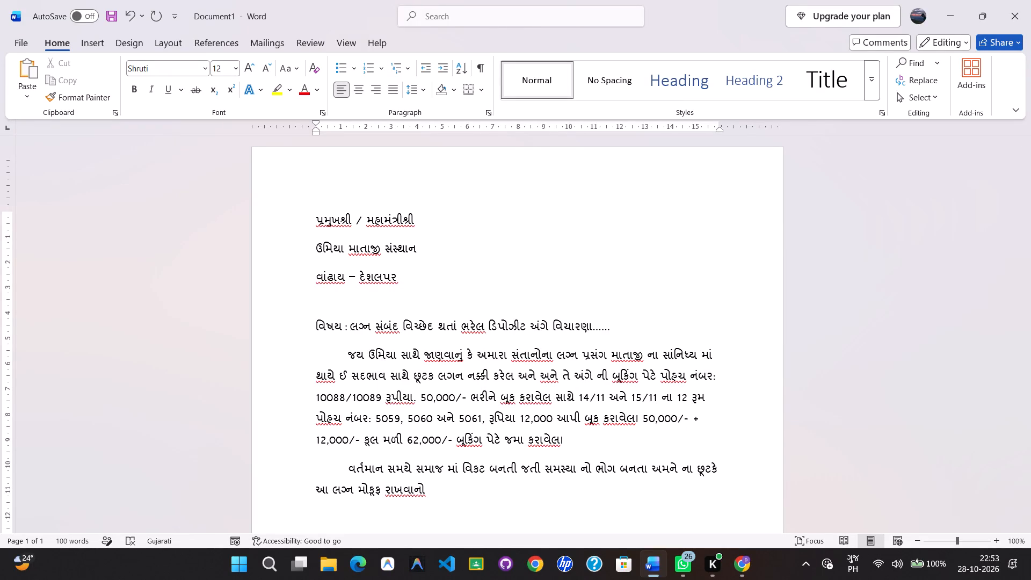
{"action": "type", "text": "dukhhad"}
{"action": "key", "text": "BackSpace"}
{"action": "key", "text": "BackSpace"}
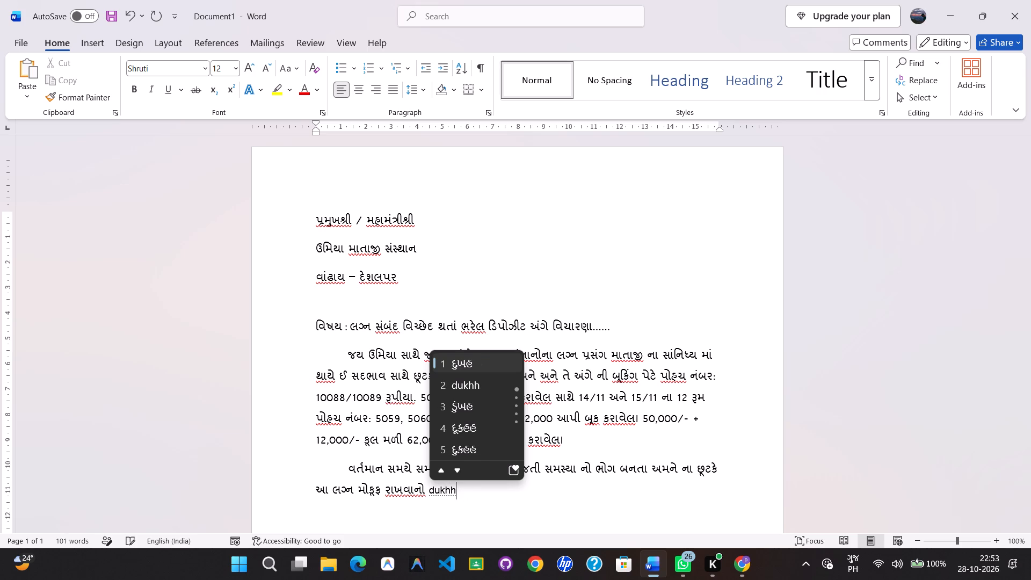
{"action": "key", "text": "BackSpace"}
{"action": "key", "text": "d"}
{"action": "key", "text": "space"}
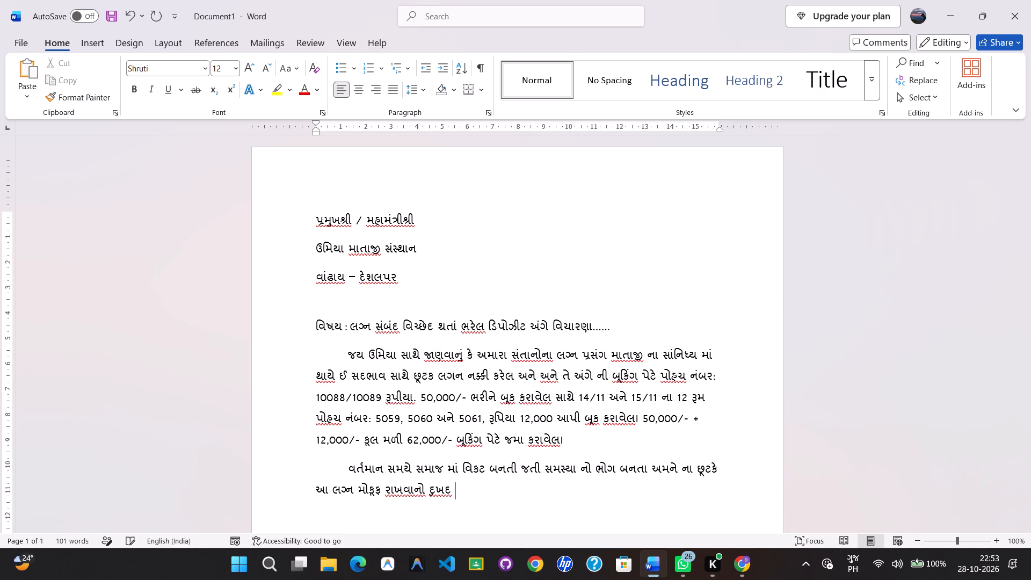
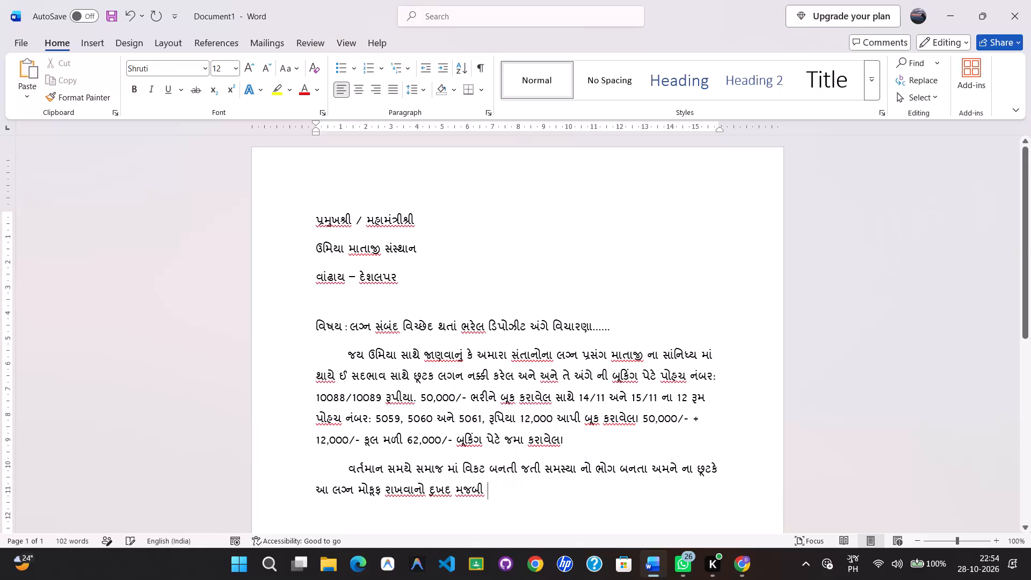
Correct the last word "મજબી" after "દુખદ" to "મજબૂરી", entering its ending with the phonetic spelling "boori".
{"action": "key", "text": "BackSpace"}
{"action": "key", "text": "BackSpace"}
{"action": "key", "text": "BackSpace"}
{"action": "key", "text": "BackSpace"}
{"action": "key", "text": "BackSpace"}
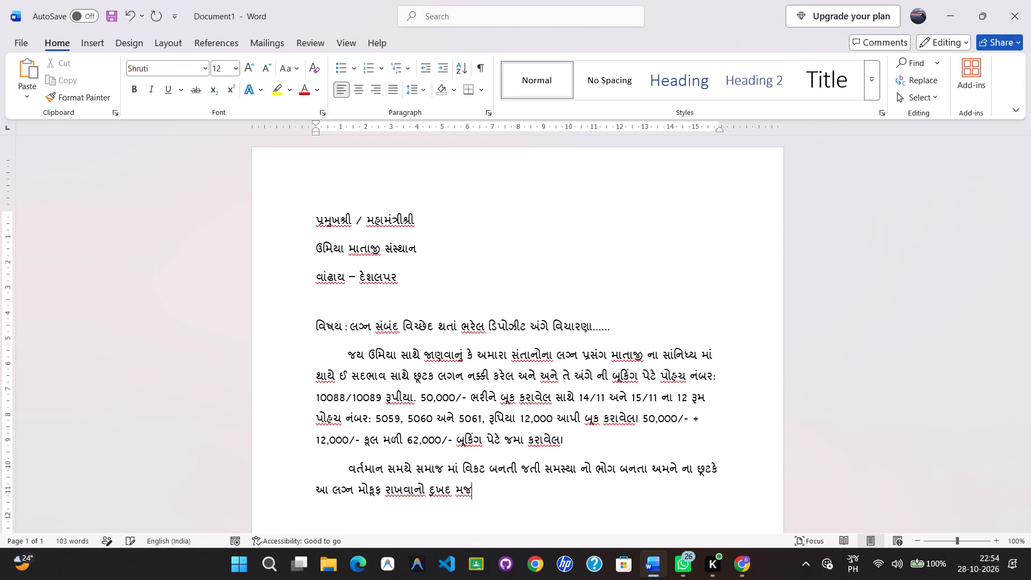
{"action": "type", "text": "boor"}
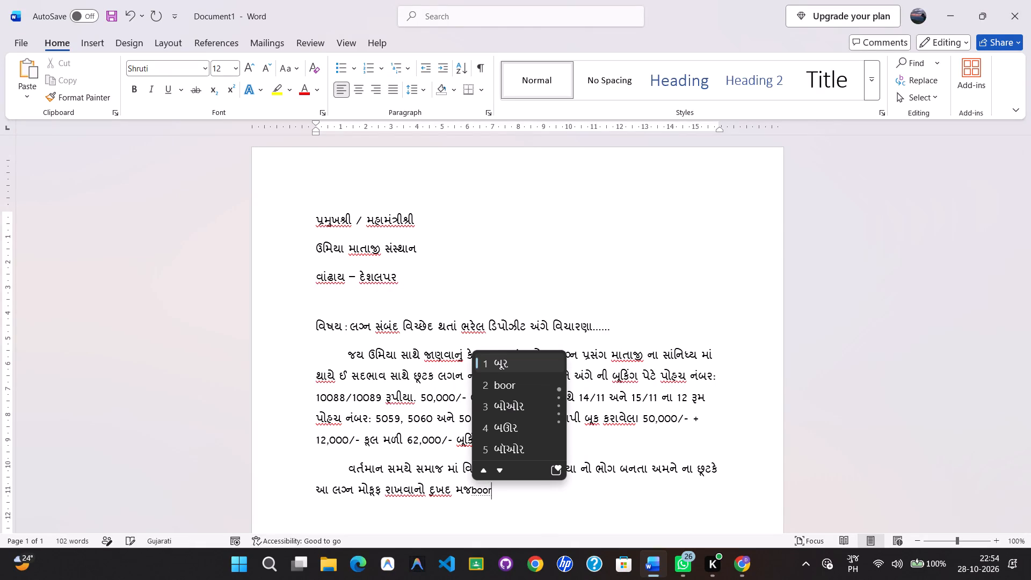
{"action": "key", "text": "i"}
{"action": "key", "text": "Return"}
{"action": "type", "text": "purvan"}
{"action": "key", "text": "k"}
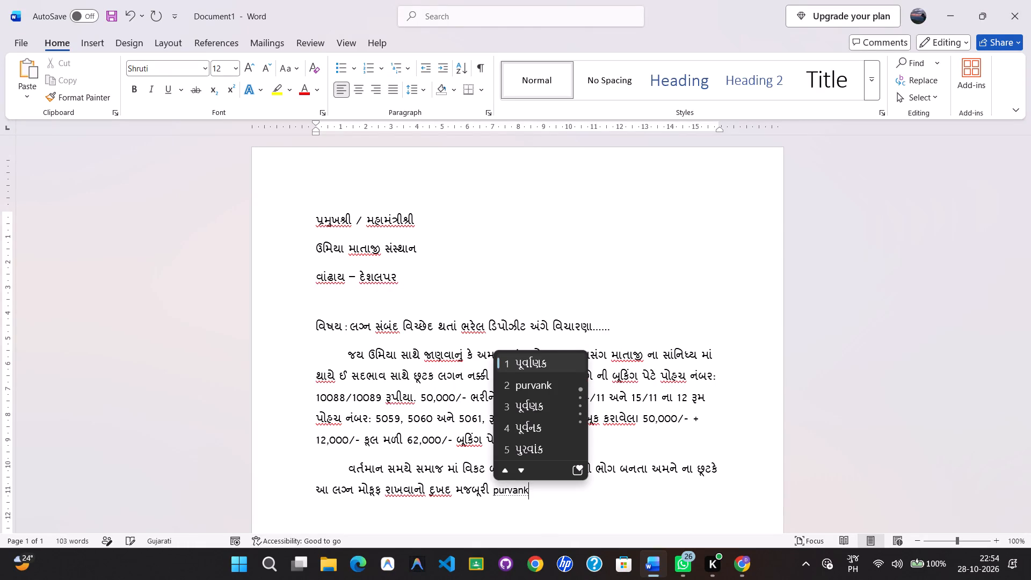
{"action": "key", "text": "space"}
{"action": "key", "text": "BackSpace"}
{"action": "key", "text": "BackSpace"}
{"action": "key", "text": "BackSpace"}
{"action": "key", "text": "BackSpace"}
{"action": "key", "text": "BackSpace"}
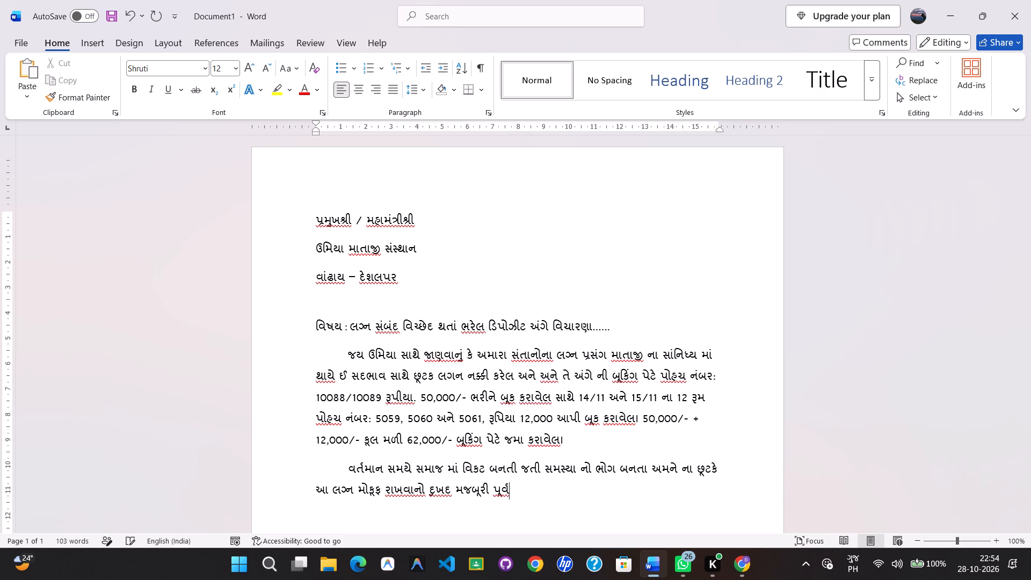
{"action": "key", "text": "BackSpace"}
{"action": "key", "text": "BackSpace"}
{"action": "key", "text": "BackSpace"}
Continue after "મજબૂરી" with "પૂર્વક નો", using the phonetic spellings "purvak" and "no", and remove the stray "પ" before "પૂર્વક".
{"action": "type", "text": "pur"}
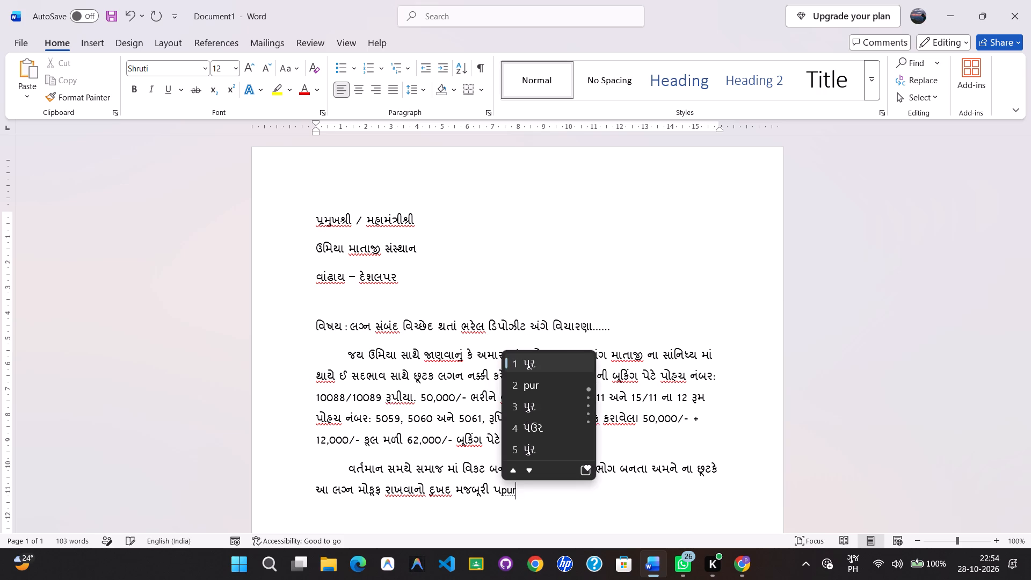
{"action": "type", "text": "vak"}
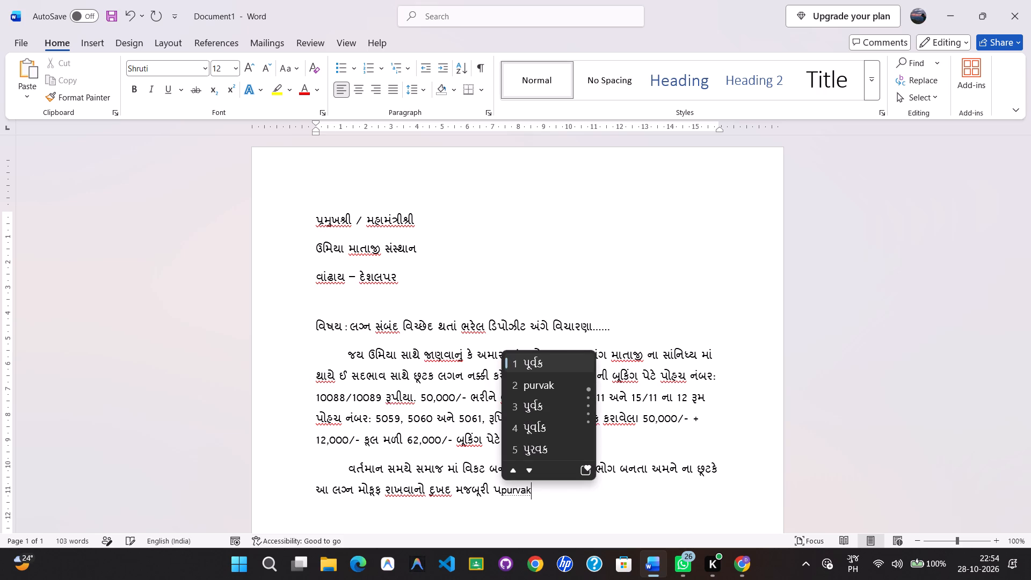
{"action": "key", "text": "Return"}
{"action": "type", "text": "no"}
{"action": "key", "text": "Left"}
{"action": "key", "text": "Left"}
{"action": "key", "text": "Left"}
{"action": "key", "text": "Left"}
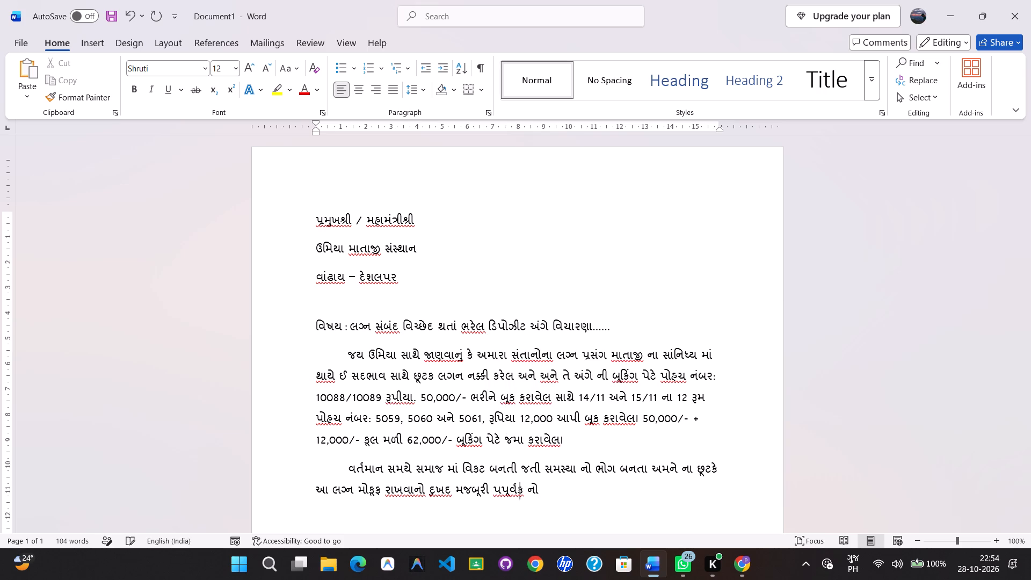
{"action": "key", "text": "Left"}
{"action": "key", "text": "Left"}
{"action": "key", "text": "BackSpace"}
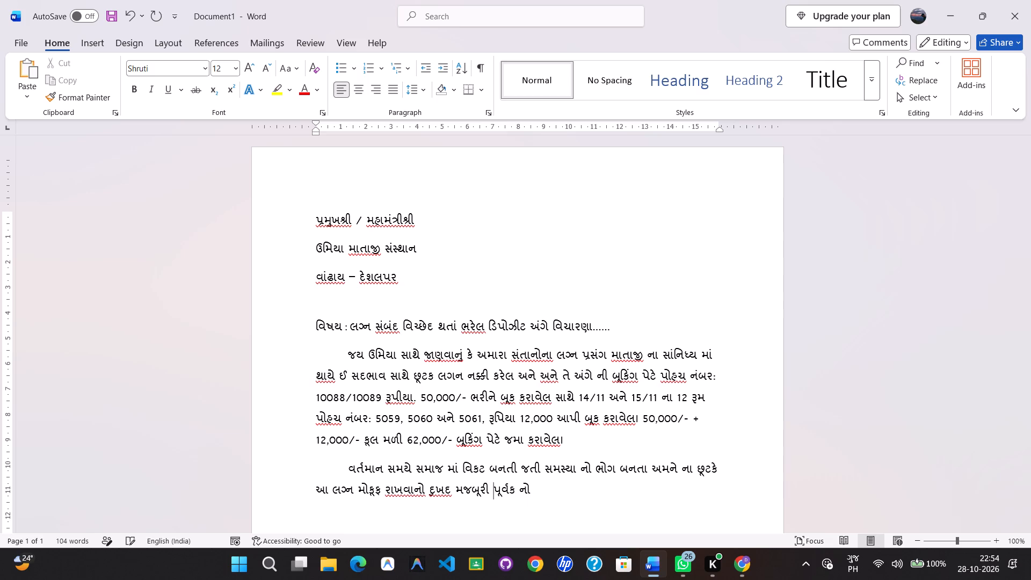
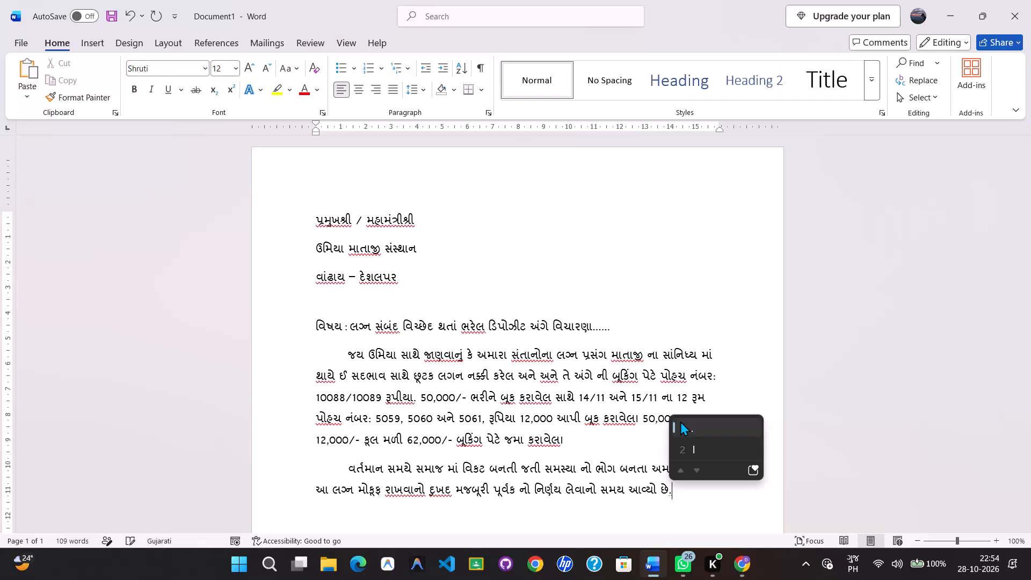
End the second body paragraph with the danda "।" in place of the full stop after "આવ્યો છે".
{"action": "key", "text": "Down"}
{"action": "key", "text": "Return"}
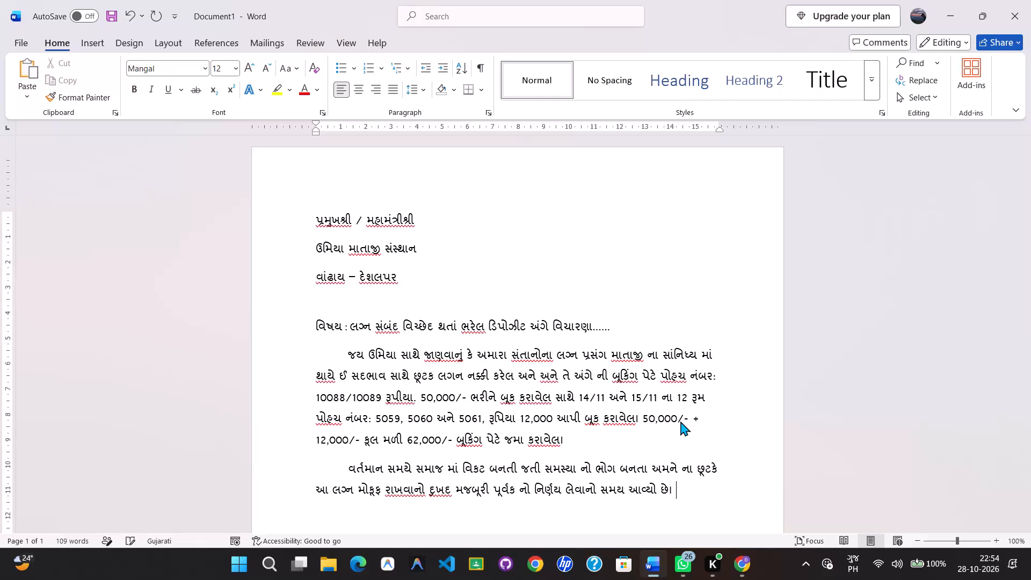
Start a new indented paragraph with "આ બાબતે અમે બંને", using the phonetic spellings "aa babate ame banne".
{"action": "key", "text": "Return"}
{"action": "key", "text": "Tab"}
{"action": "type", "text": "aa babate am"}
{"action": "key", "text": "e"}
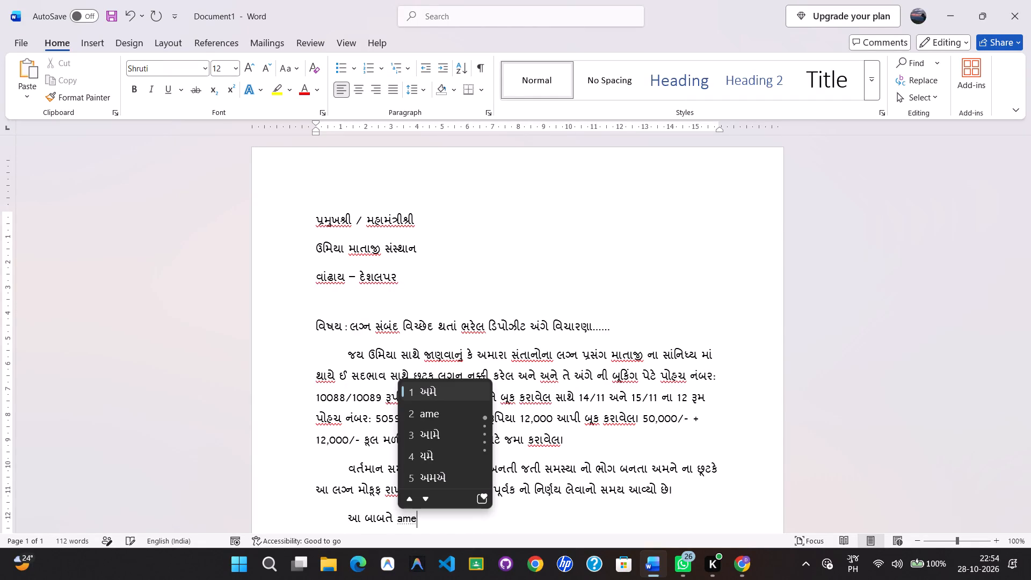
{"action": "key", "text": "Return"}
{"action": "key", "text": "BackSpace"}
{"action": "key", "text": "BackSpace"}
{"action": "key", "text": "BackSpace"}
{"action": "key", "text": "BackSpace"}
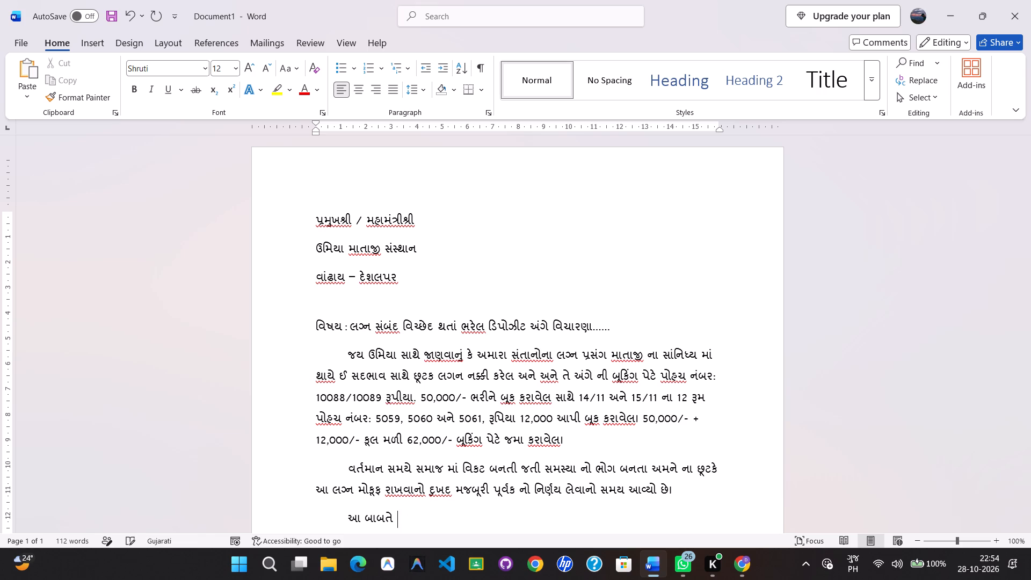
{"action": "type", "text": "ame banne"}
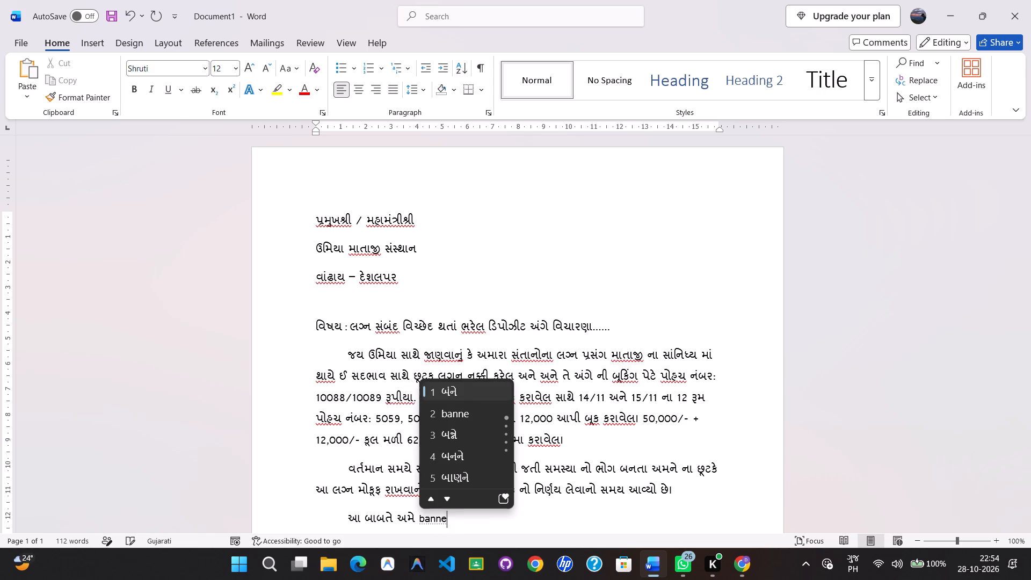
{"action": "key", "text": "space"}
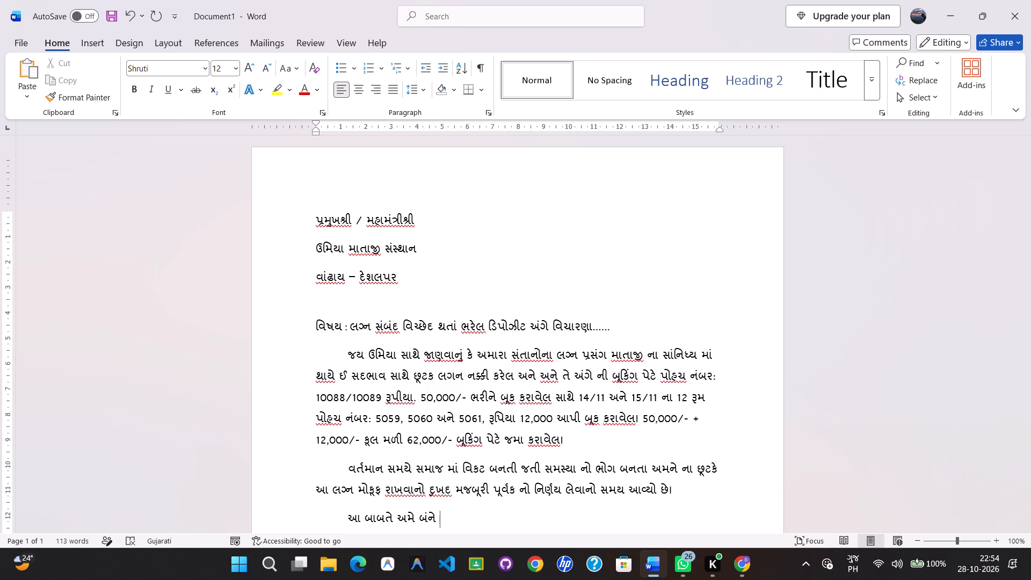
Continue the third paragraph with "પરિવાર અમારી મજબૂરી ને", using the phonetic spellings "parivar amari majboori ne".
{"action": "type", "text": "parivar"}
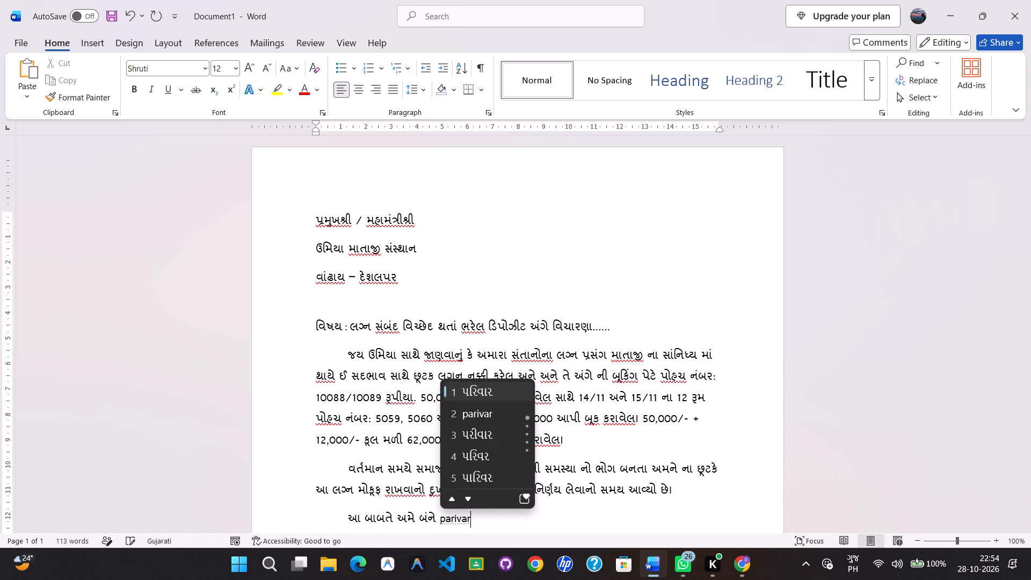
{"action": "key", "text": "space"}
{"action": "type", "text": "amari"}
{"action": "key", "text": "space"}
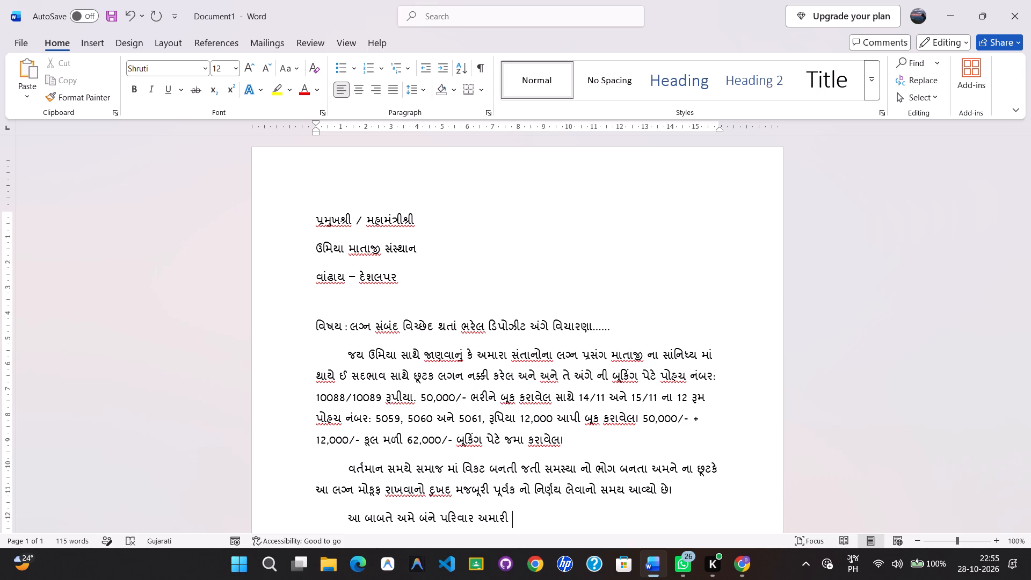
{"action": "type", "text": "majboori ne"}
{"action": "key", "text": "space"}
Continue after "મજબૂરી ને" with "ધ્યાને લઈ ને", using the phonetic spellings "dhyane lai ne".
{"action": "type", "text": "dhayn"}
{"action": "key", "text": "BackSpace"}
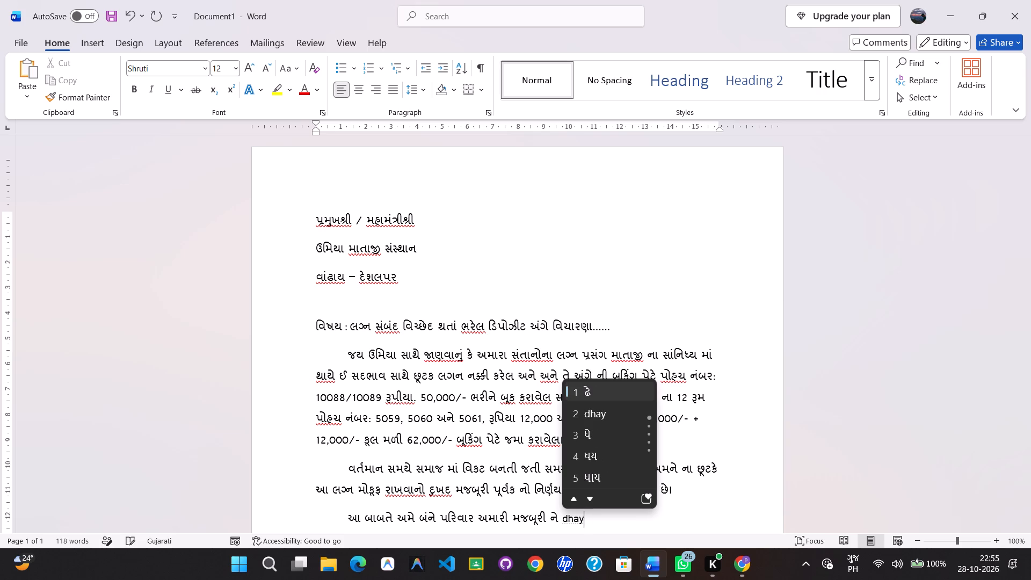
{"action": "key", "text": "BackSpace"}
{"action": "key", "text": "BackSpace"}
{"action": "type", "text": "yane n"}
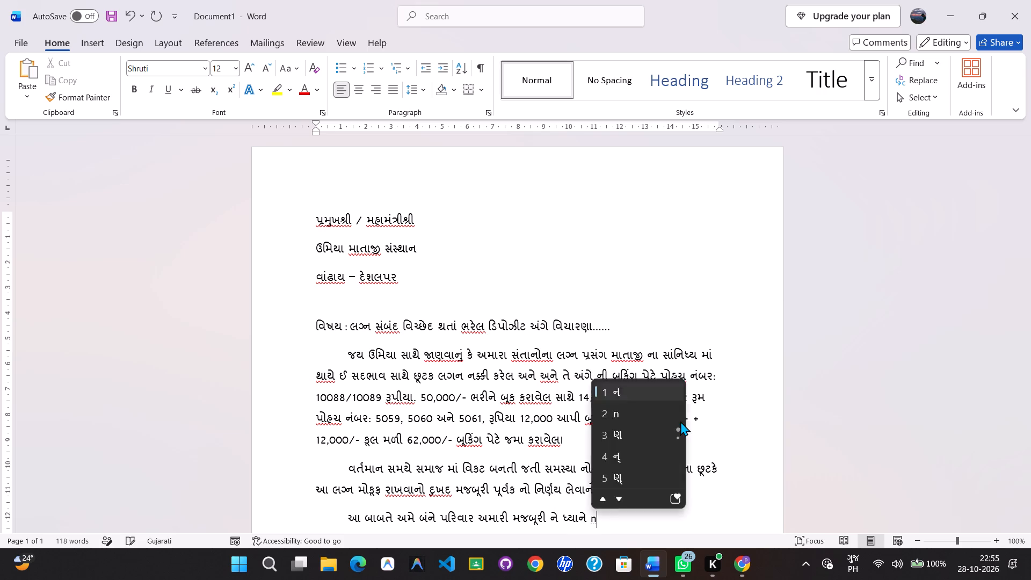
{"action": "key", "text": "BackSpace"}
{"action": "type", "text": "lai ne"}
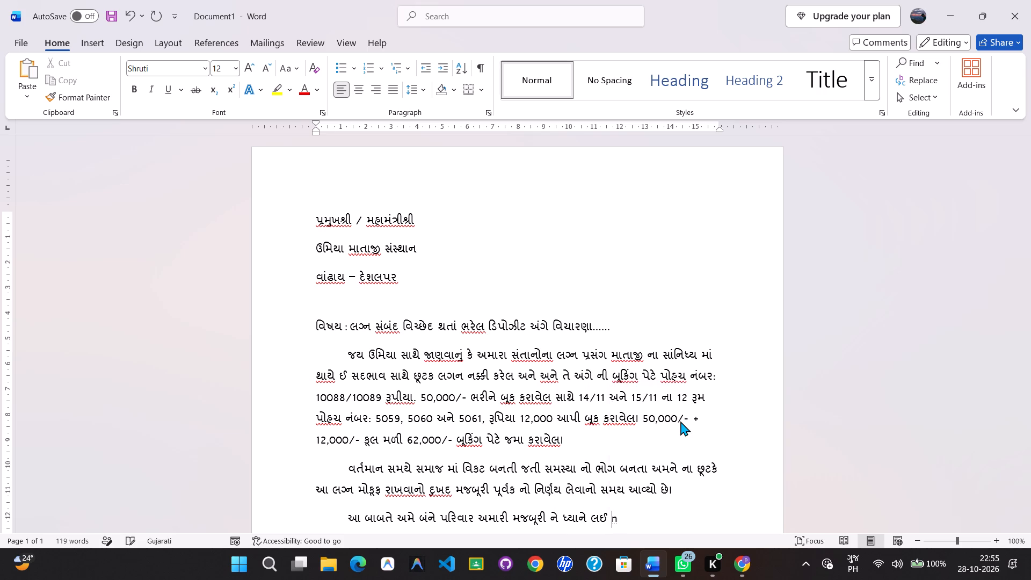
{"action": "key", "text": "space"}
Continue the sentence with "જો" and the following word, using the phonetic spellings "jo" and "sakya".
{"action": "type", "text": "jo"}
{"action": "key", "text": "space"}
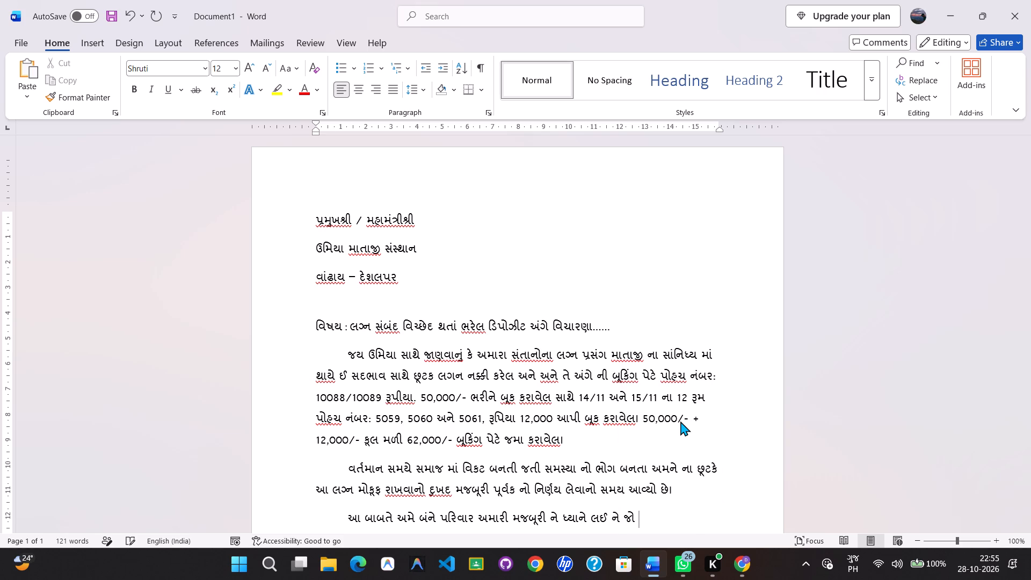
{"action": "type", "text": "sk"}
{"action": "key", "text": "BackSpace"}
{"action": "type", "text": "akya"}
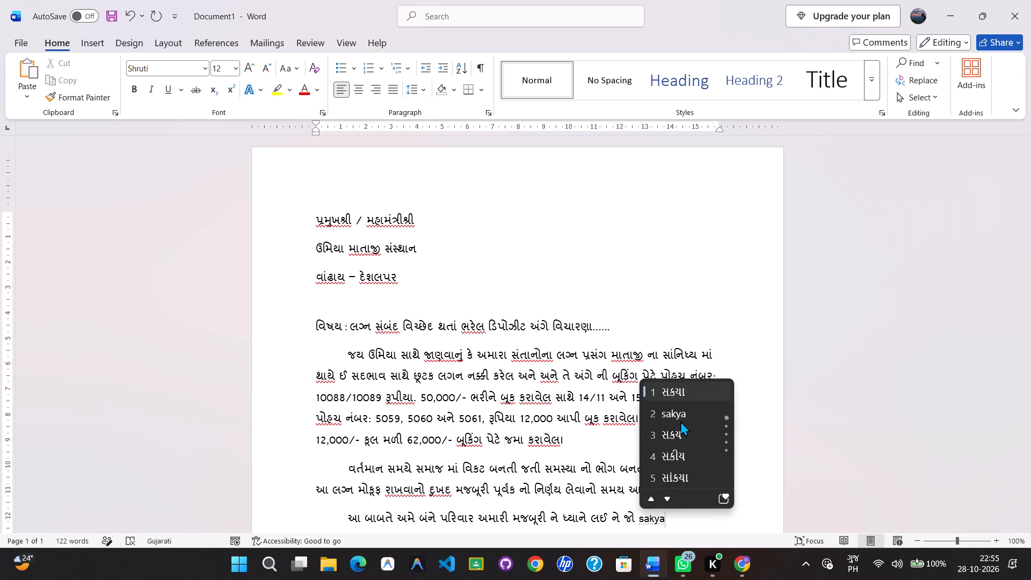
{"action": "key", "text": "BackSpace"}
{"action": "key", "text": "BackSpace"}
{"action": "type", "text": "ya"}
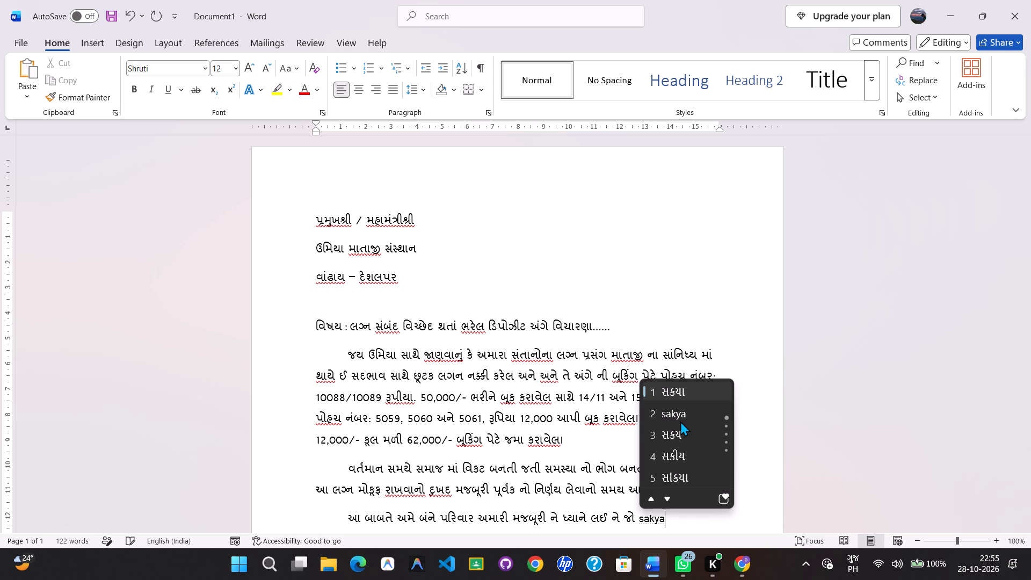
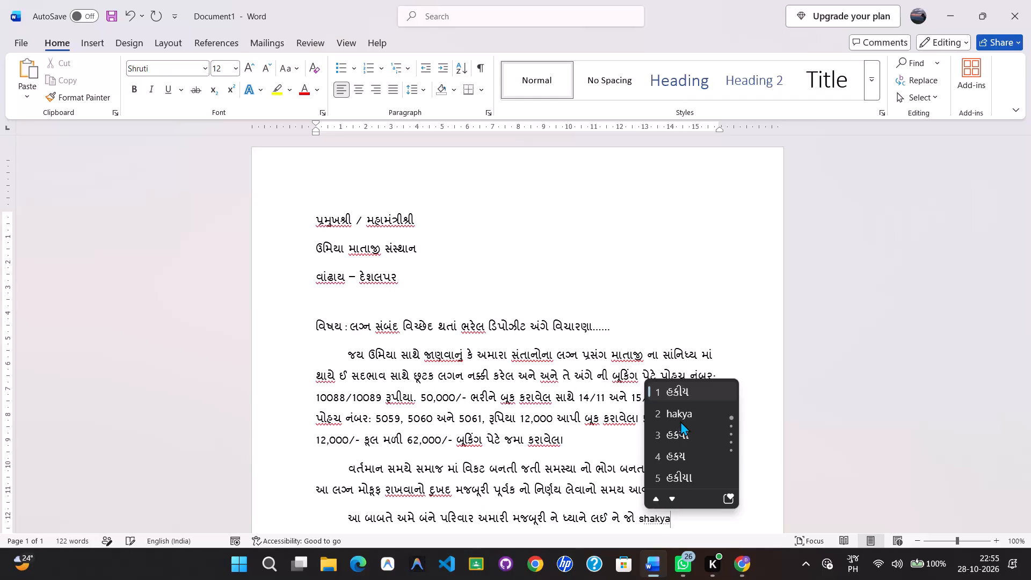
Rewrite the word after "જો" and continue so it reads "શક્ય હોય તો", using the phonetic spellings "shakya hoy to".
{"action": "key", "text": "BackSpace"}
{"action": "key", "text": "ctrl+BackSpace"}
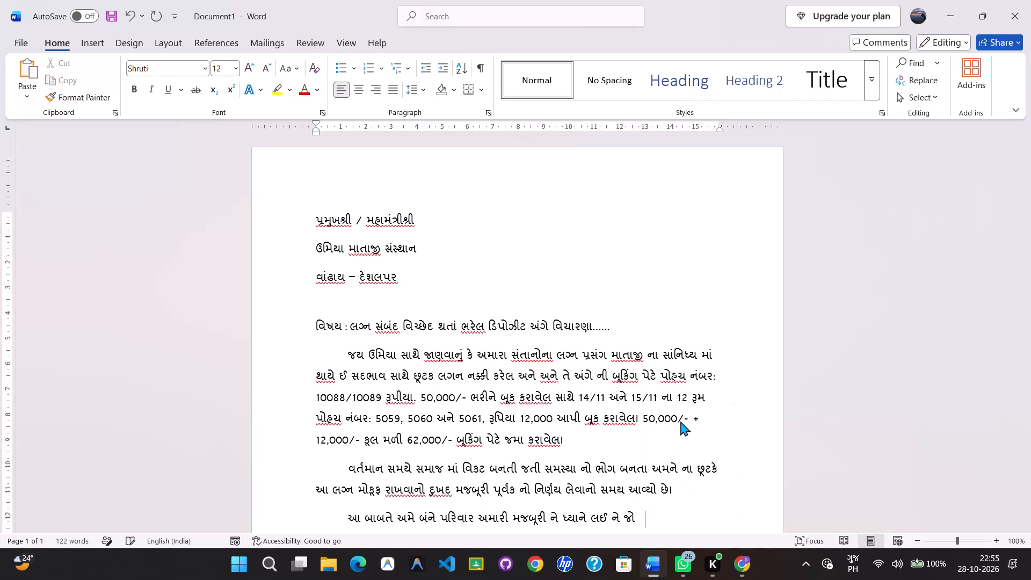
{"action": "type", "text": "sky"}
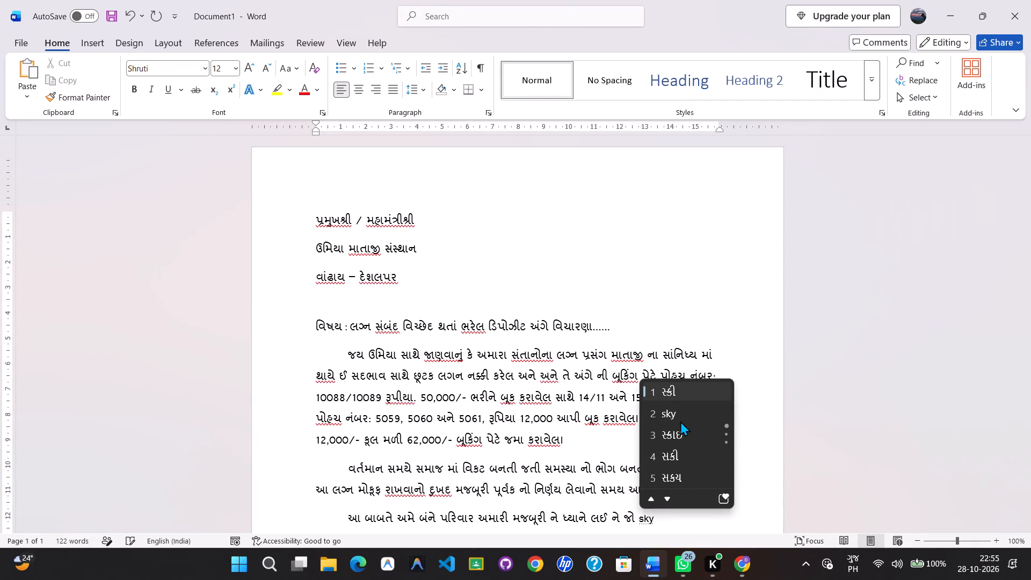
{"action": "key", "text": "a"}
{"action": "key", "text": "BackSpace"}
{"action": "key", "text": "BackSpace"}
{"action": "key", "text": "BackSpace"}
{"action": "type", "text": "hakya"}
{"action": "key", "text": "space"}
{"action": "type", "text": "hoy toh"}
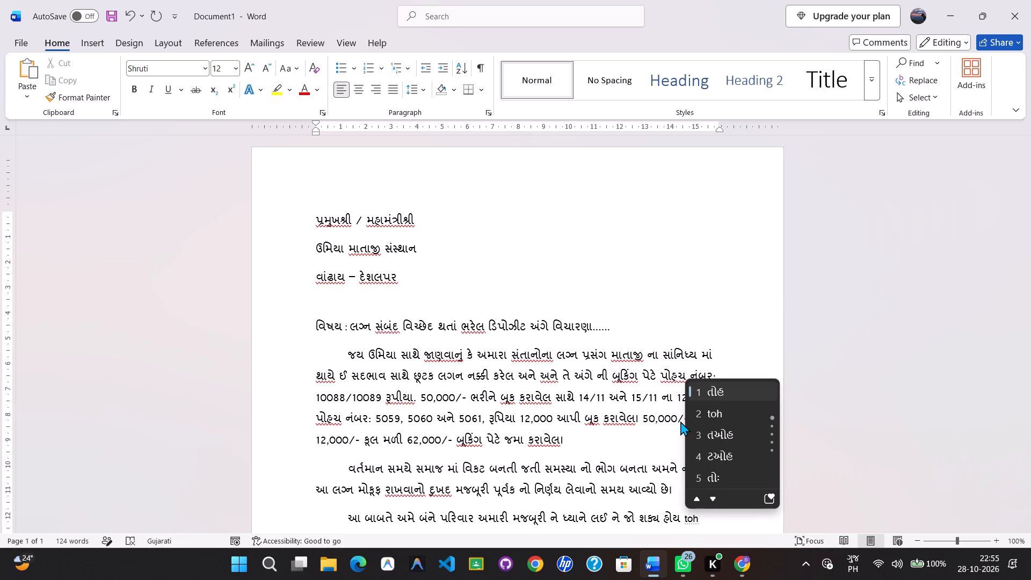
{"action": "key", "text": "BackSpace"}
{"action": "key", "text": "space"}
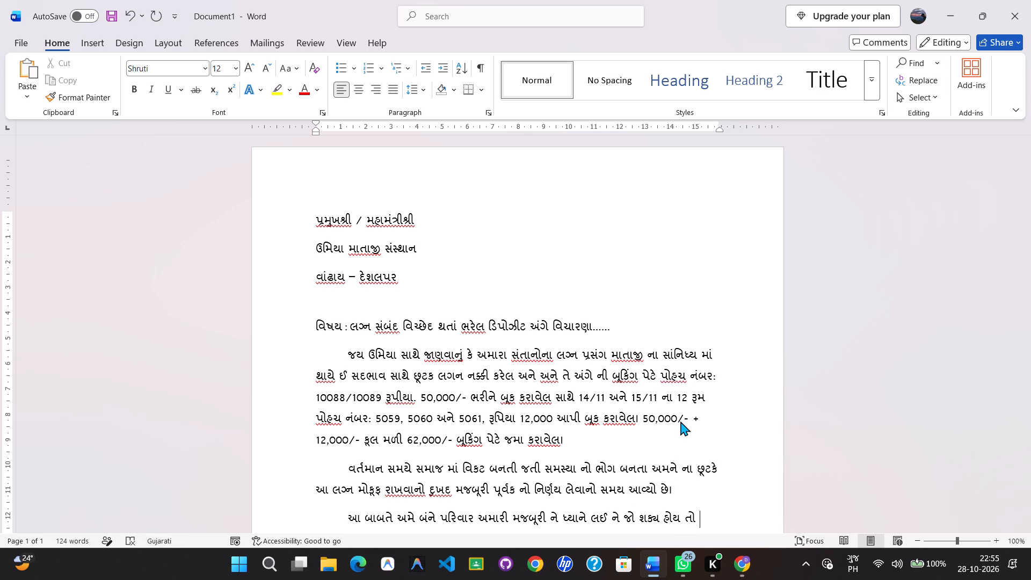
Continue the third paragraph with "ઉપર ભરેલી ડિપોજિટ ની", using the phonetic spellings "upar bhareli deposit ni".
{"action": "type", "text": "upar bhareli deposit"}
{"action": "key", "text": "space"}
{"action": "type", "text": "ni"}
{"action": "key", "text": "Right"}
Copy the word "ડિપોઝીટ" from the subject line, without its trailing space.
{"action": "key", "text": "Up"}
{"action": "key", "text": "Up"}
{"action": "key", "text": "Up"}
{"action": "key", "text": "Up"}
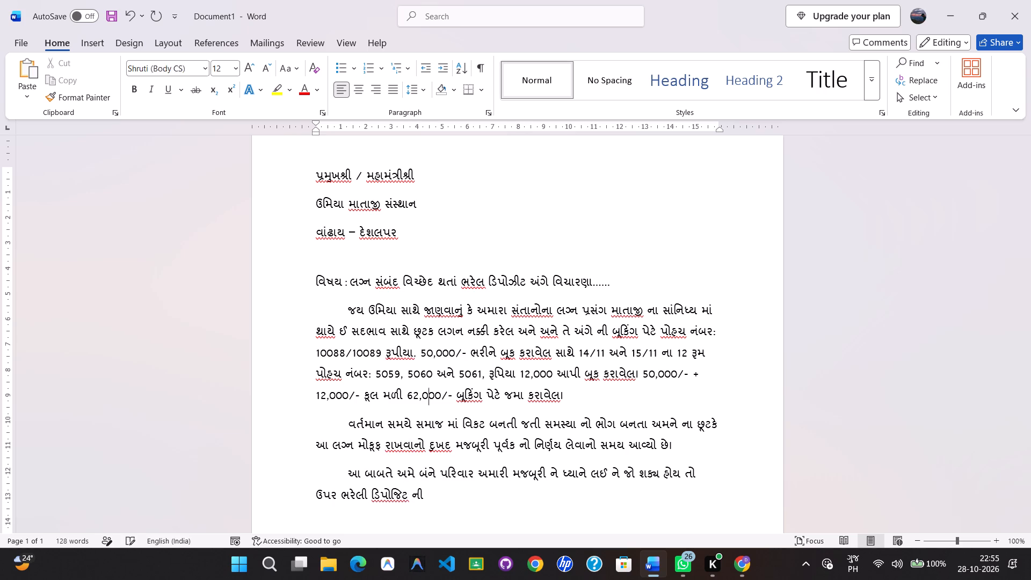
{"action": "key", "text": "Up"}
{"action": "key", "text": "Up"}
{"action": "key", "text": "Up"}
{"action": "key", "text": "Up"}
{"action": "key", "text": "Up"}
{"action": "key", "text": "ctrl+Right"}
{"action": "key", "text": "ctrl+Right"}
{"action": "key", "text": "ctrl+Right"}
{"action": "key", "text": "ctrl+shift+Right"}
{"action": "key", "text": "shift+Left"}
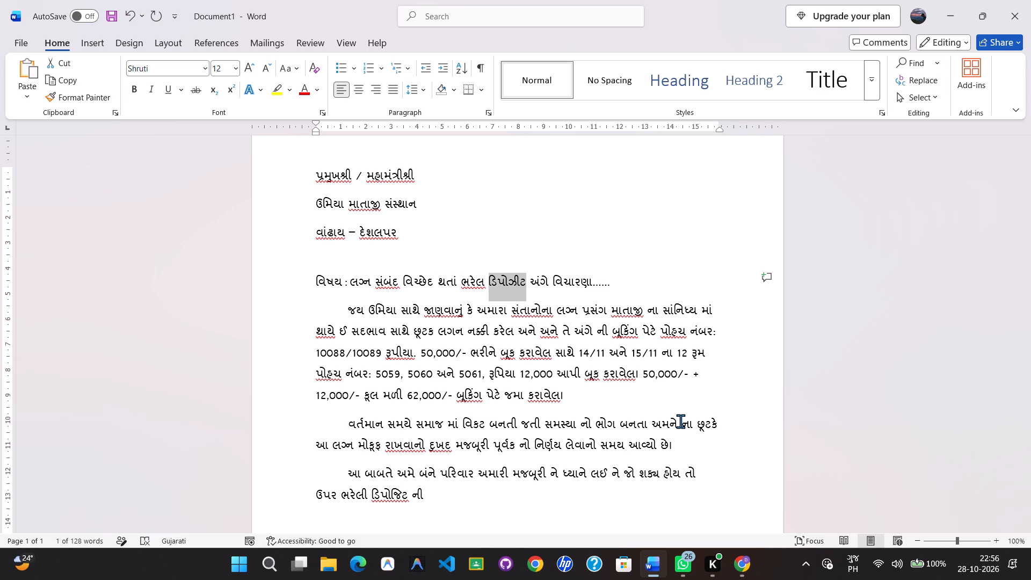
{"action": "key", "text": "ctrl+c"}
Replace "ડિપોજિટ" in the third paragraph with the copied "ડિપોઝીટ" and return to the end of the line after "ની".
{"action": "key", "text": "Down"}
{"action": "key", "text": "Down"}
{"action": "key", "text": "Down"}
{"action": "key", "text": "Down"}
{"action": "key", "text": "Down"}
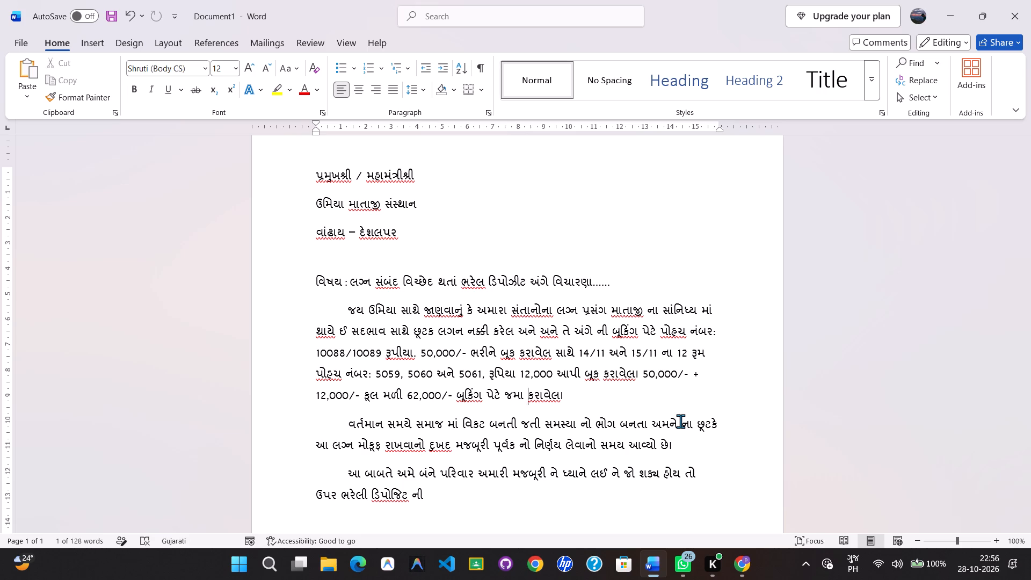
{"action": "key", "text": "Down"}
{"action": "key", "text": "Down"}
{"action": "key", "text": "Down"}
{"action": "key", "text": "Down"}
{"action": "key", "text": "ctrl+Left"}
{"action": "key", "text": "Left"}
{"action": "key", "text": "ctrl+shift+Left"}
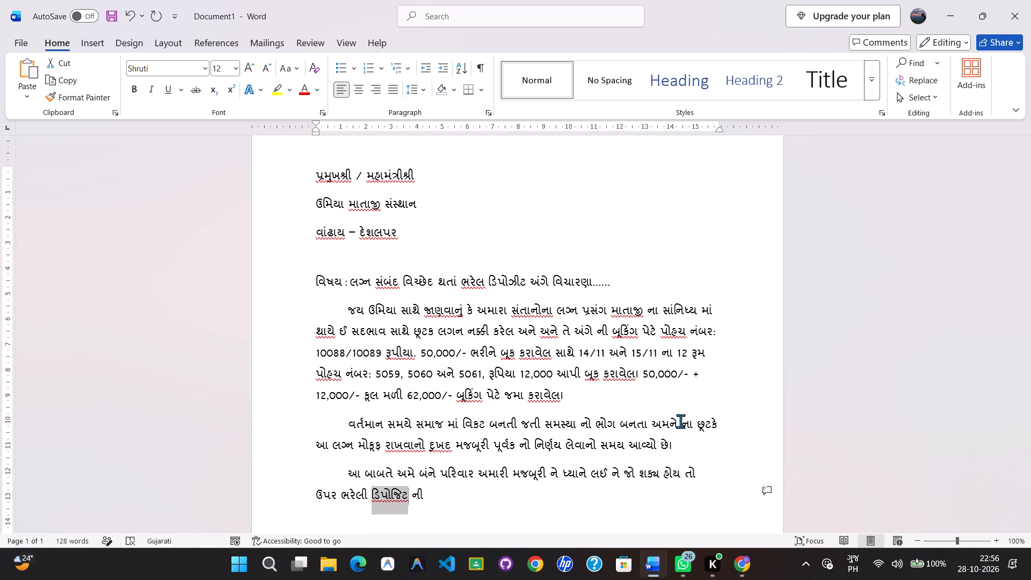
{"action": "key", "text": "ctrl+v"}
{"action": "key", "text": "ctrl+Right"}
{"action": "key", "text": "ctrl+Right"}
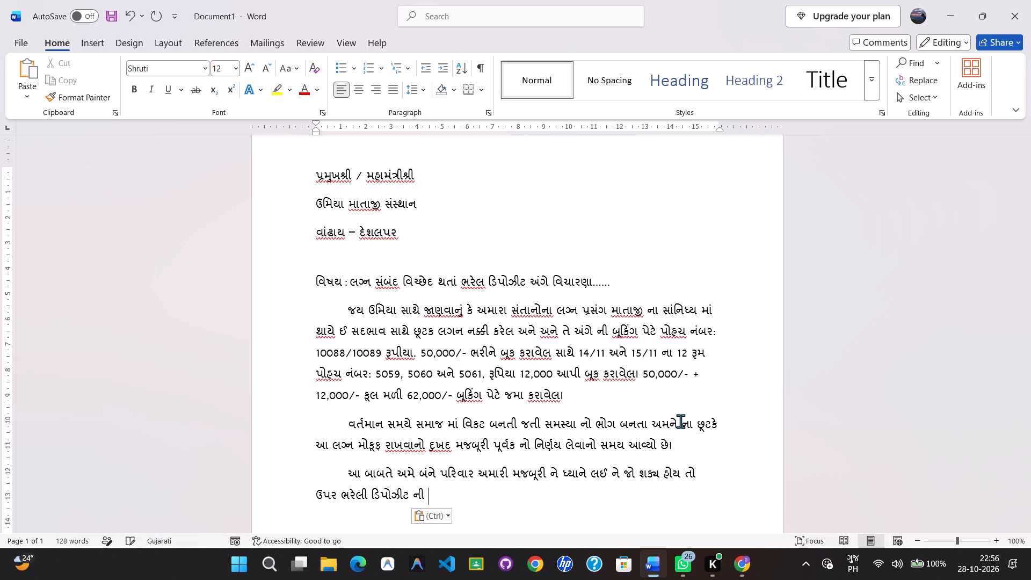
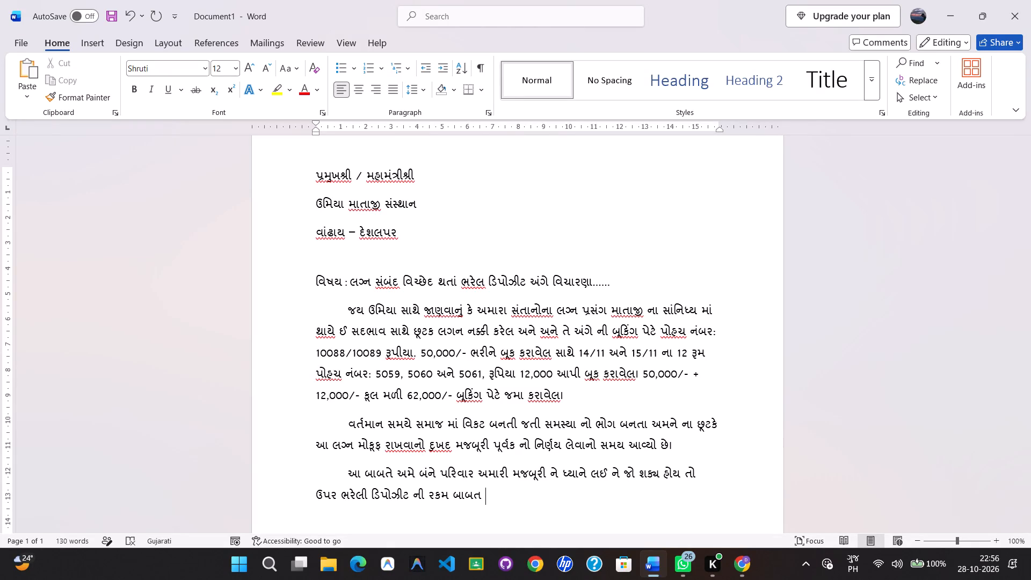
Correct the last word to "બાબતે" and continue the third paragraph with "પરત આપવા અંગે", using the phonetic spellings "parat apva ange".
{"action": "key", "text": "BackSpace"}
{"action": "key", "text": "BackSpace"}
{"action": "type", "text": "te"}
{"action": "key", "text": "Return"}
{"action": "type", "text": "parat apva ange"}
{"action": "key", "text": "space"}
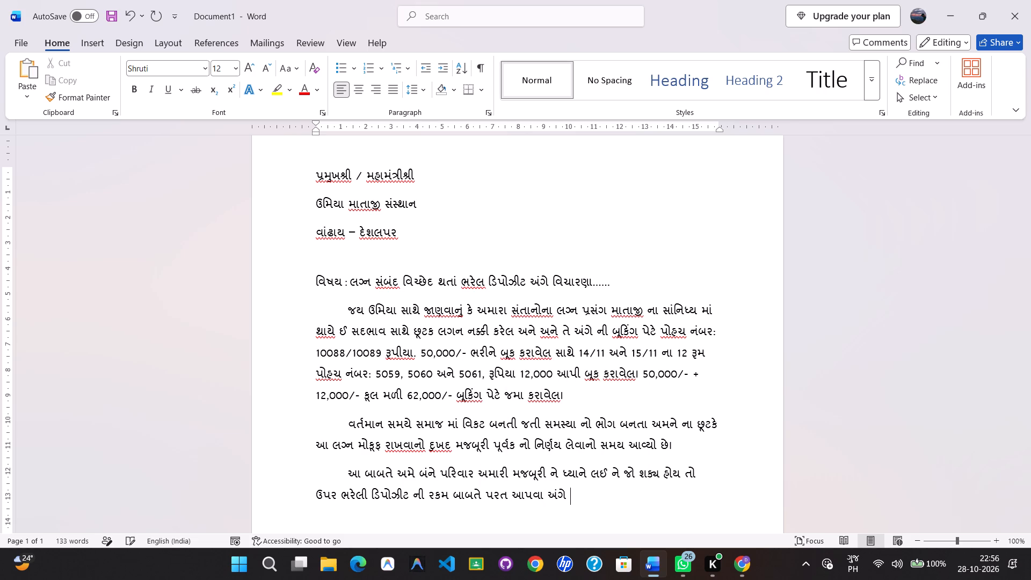
Continue the sentence with "આપશ્રી ને વિનંતી", using the phonetic spellings "aapshri ne vinanti".
{"action": "type", "text": "ap"}
{"action": "key", "text": "BackSpace"}
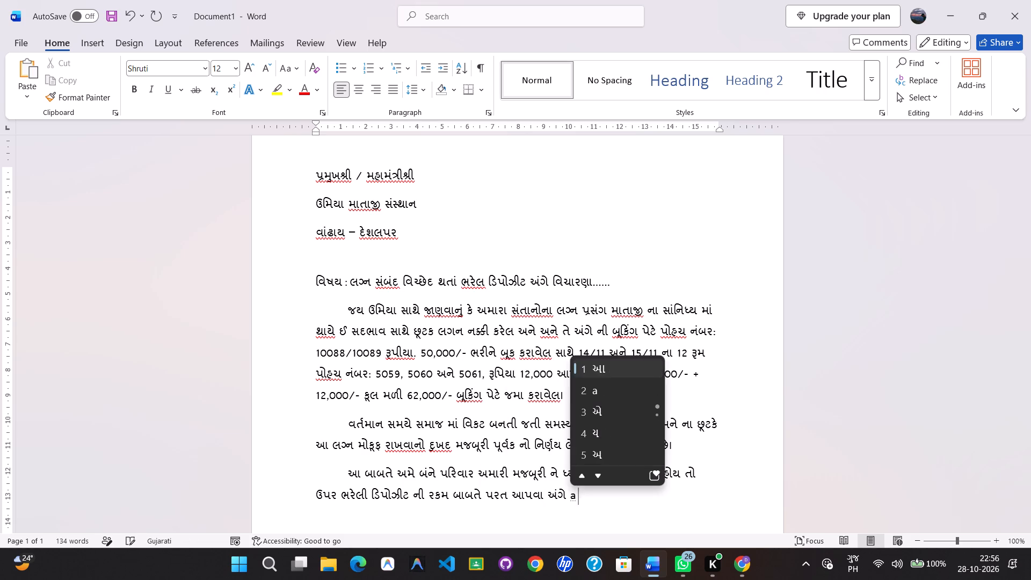
{"action": "type", "text": "ap"}
{"action": "type", "text": "shri ne"}
{"action": "key", "text": "space"}
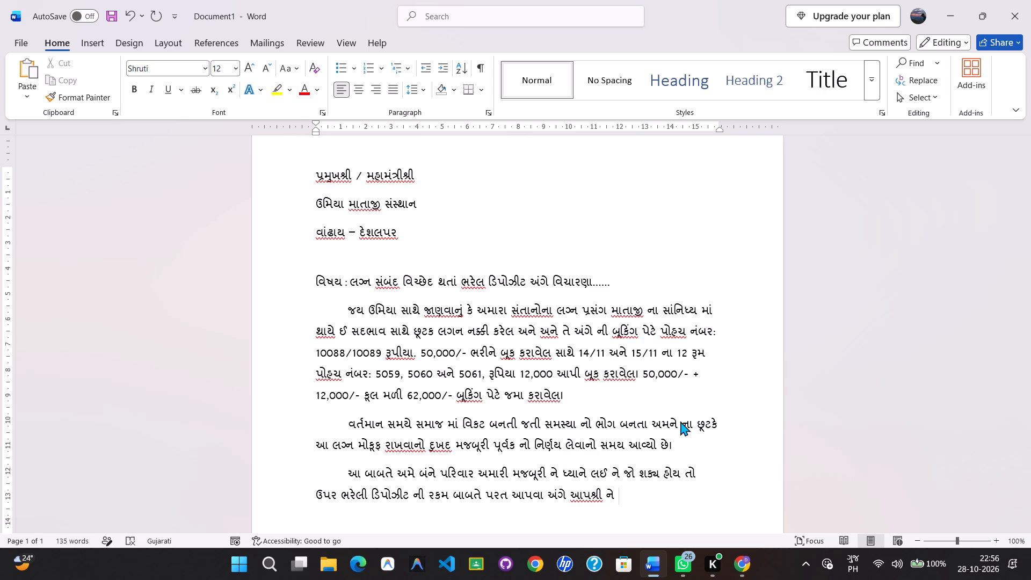
{"action": "type", "text": "vinanti"}
{"action": "key", "text": "Return"}
Finish the sentence with "કરીએ છીએ", using the phonetic spellings "kariye chie", and close it with the danda mark "।" directly after the word.
{"action": "type", "text": "karie"}
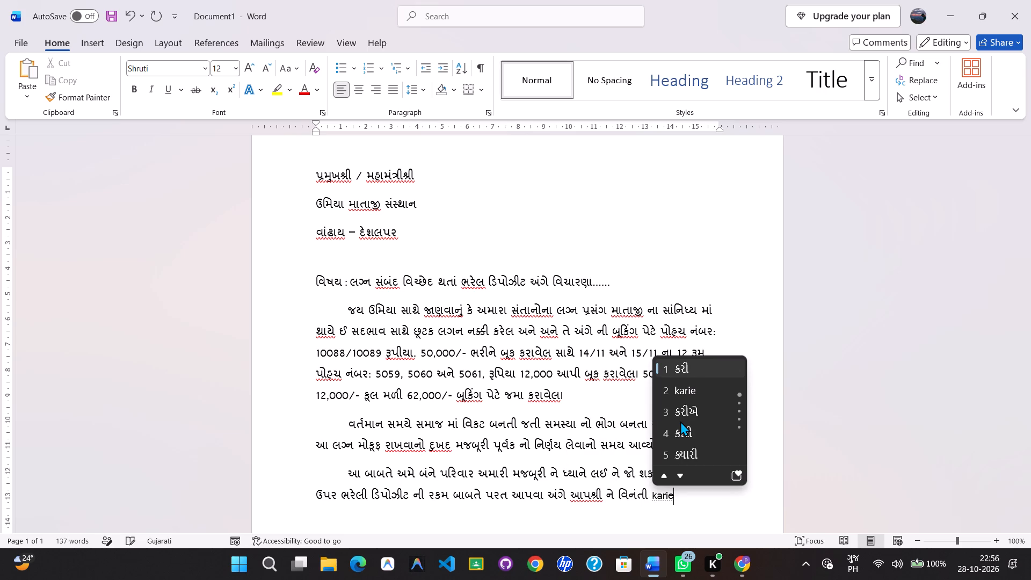
{"action": "key", "text": "BackSpace"}
{"action": "type", "text": "ye"}
{"action": "key", "text": "space"}
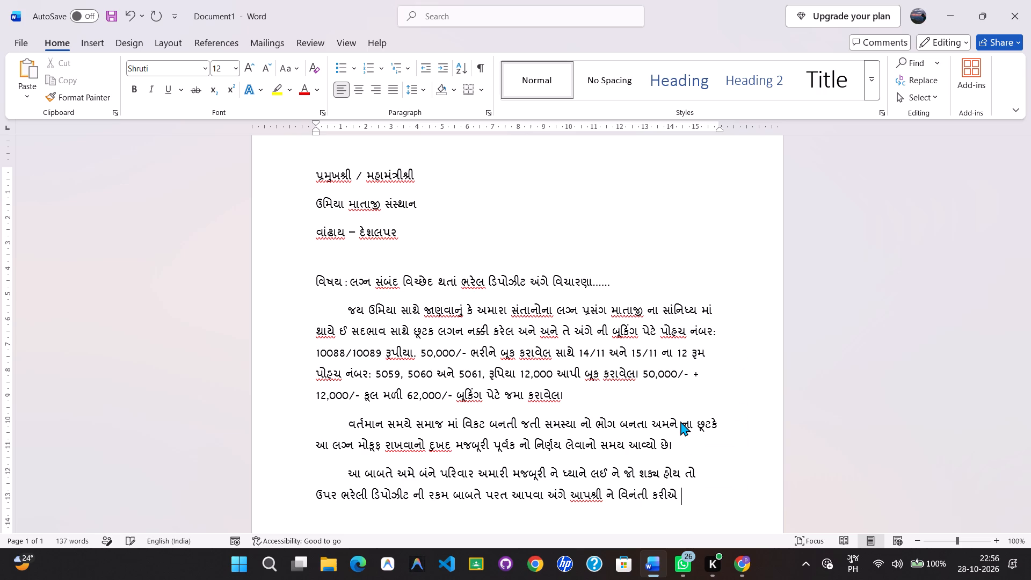
{"action": "type", "text": "chie"}
{"action": "key", "text": "space"}
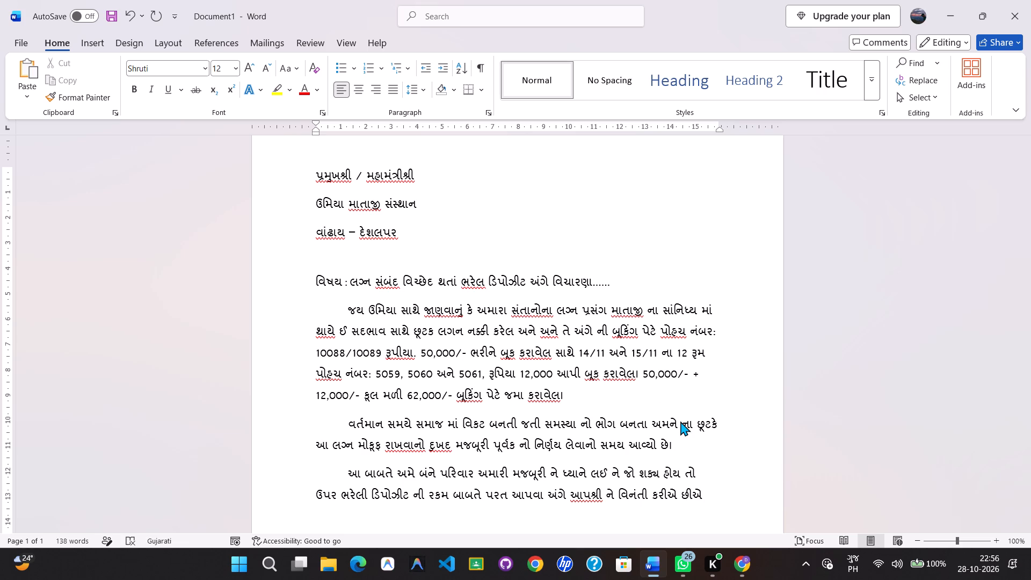
{"action": "key", "text": "BackSpace"}
{"action": "key", "text": "period"}
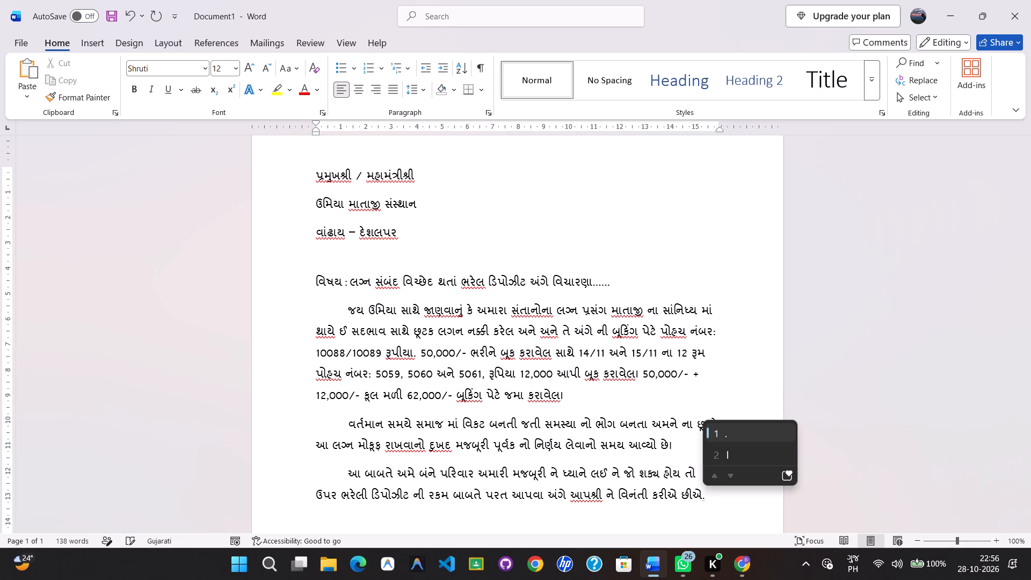
{"action": "key", "text": "Down"}
{"action": "key", "text": "Return"}
Start the next sentence of the third paragraph with "આપશ્રી આ બાબતે", using the phonetic spellings "aapshri aa babte".
{"action": "type", "text": "aapshri"}
{"action": "key", "text": "space"}
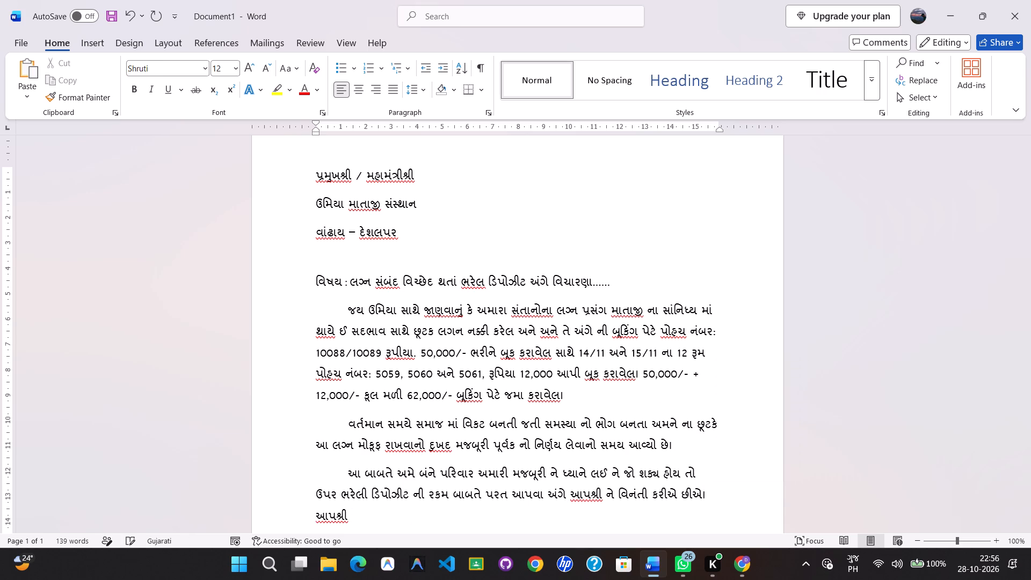
{"action": "type", "text": "aa"}
{"action": "key", "text": "space"}
{"action": "type", "text": "bab"}
{"action": "type", "text": "te"}
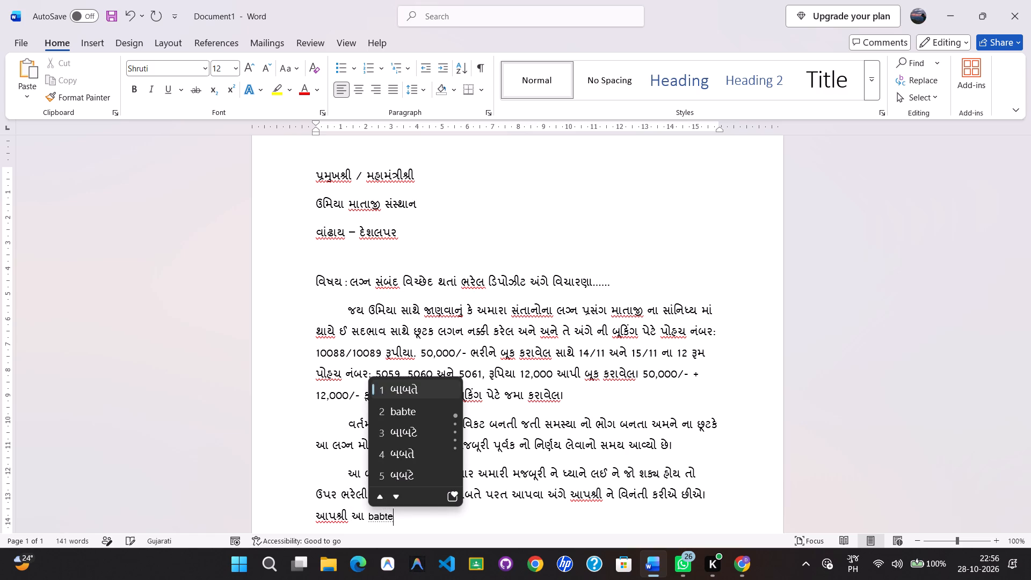
{"action": "key", "text": "Return"}
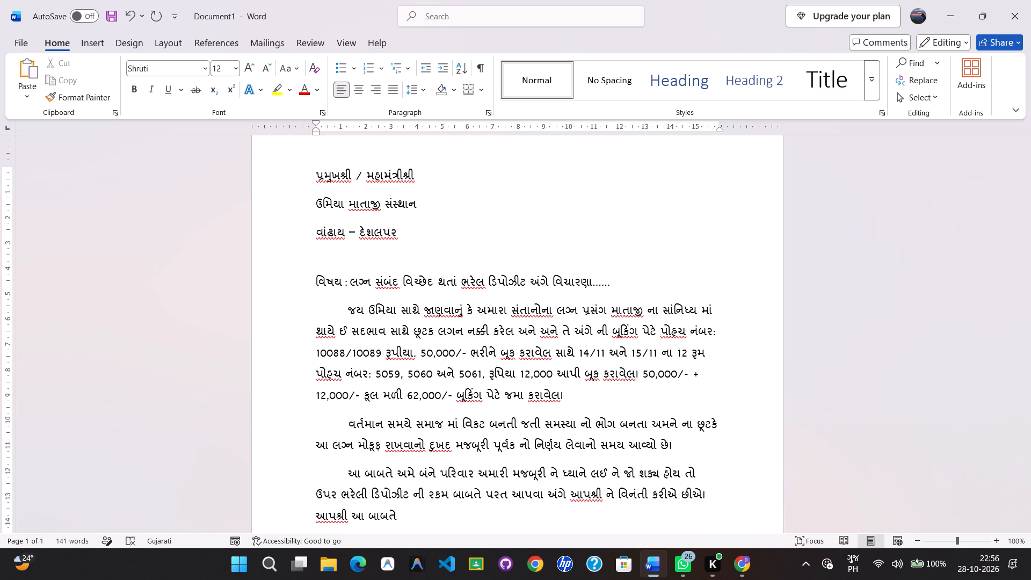
Continue the sentence with "ઘટતું કરશો", using the phonetic spellings "ghatatu karsho".
{"action": "type", "text": "ga"}
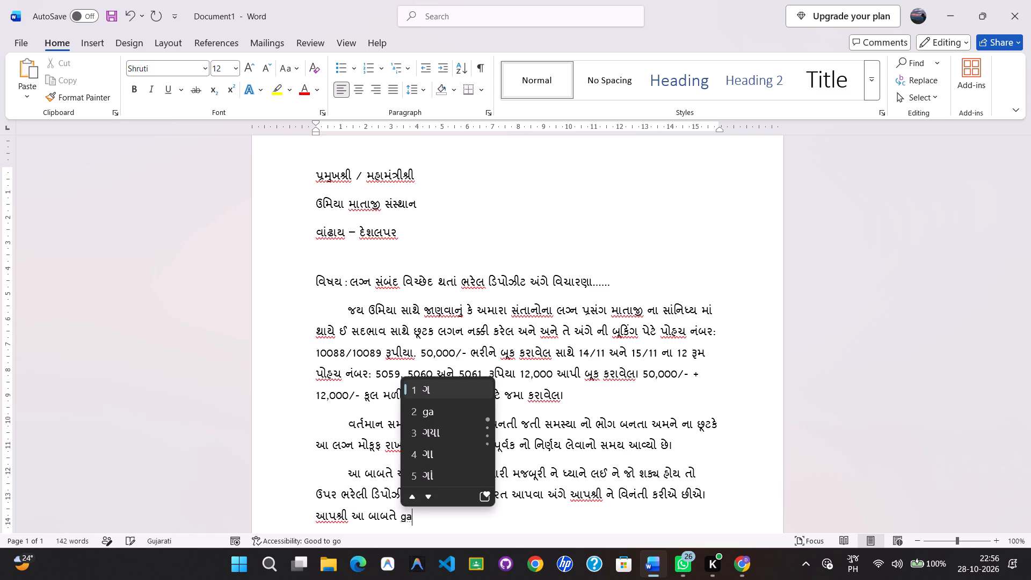
{"action": "key", "text": "BackSpace"}
{"action": "type", "text": "hatatu"}
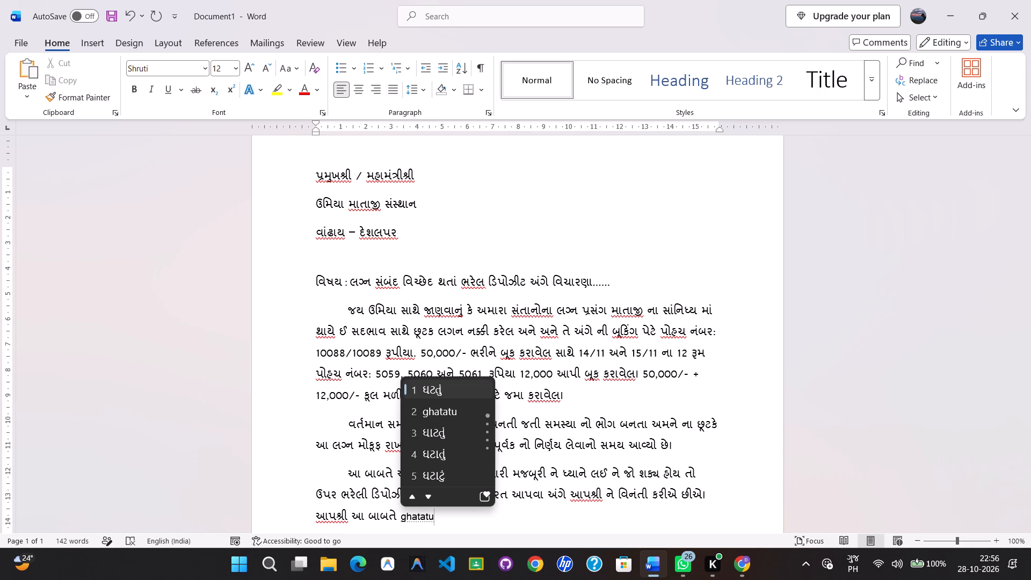
{"action": "key", "text": "space"}
{"action": "type", "text": "karso"}
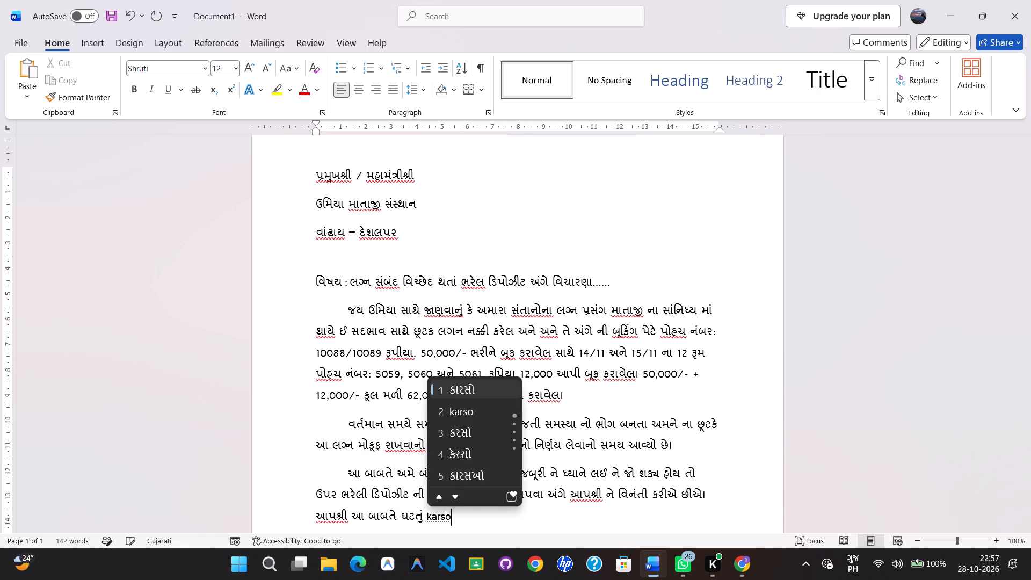
{"action": "key", "text": "BackSpace"}
{"action": "type", "text": "ho"}
{"action": "key", "text": "Return"}
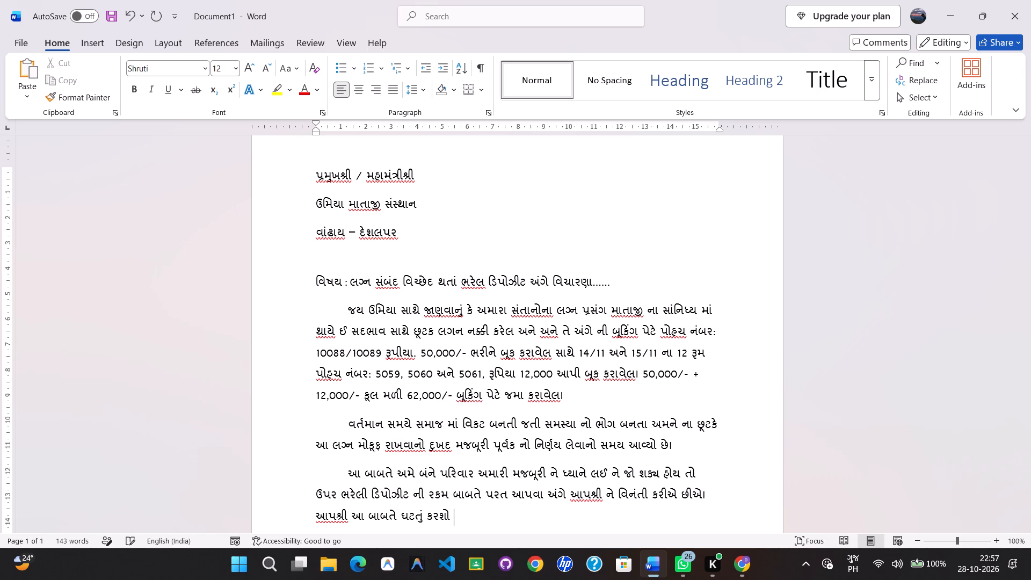
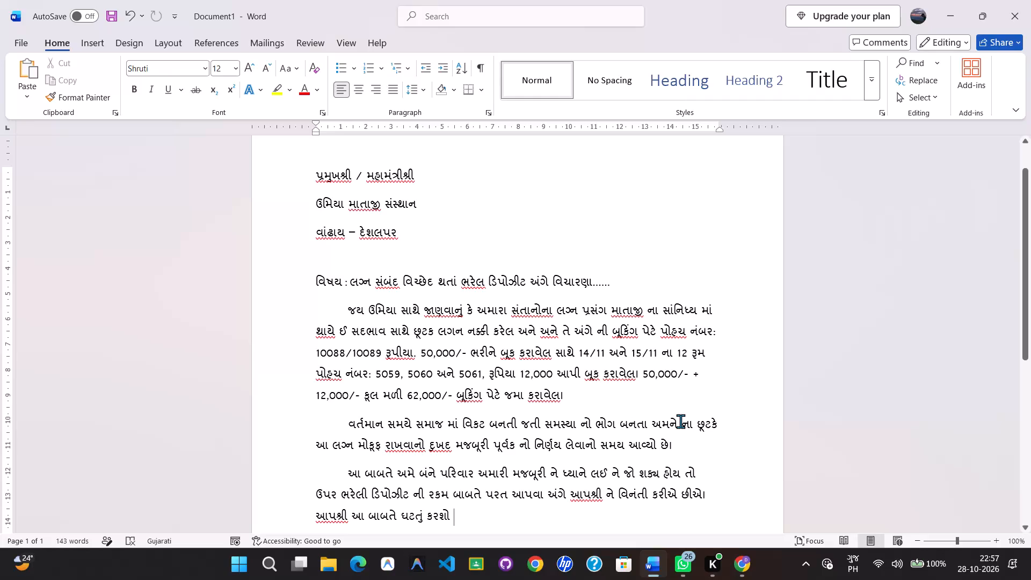
Continue the sentence with "એવી અપેક્ષા", using the phonetic spellings "evi apeksha".
{"action": "type", "text": "evi"}
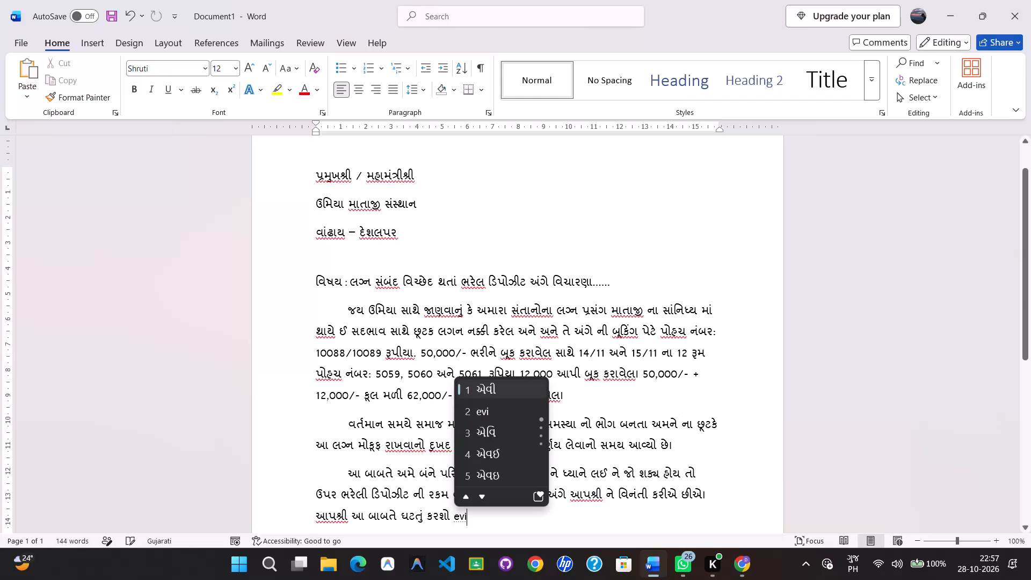
{"action": "key", "text": "space"}
{"action": "type", "text": "apekhsa"}
{"action": "key", "text": "BackSpace"}
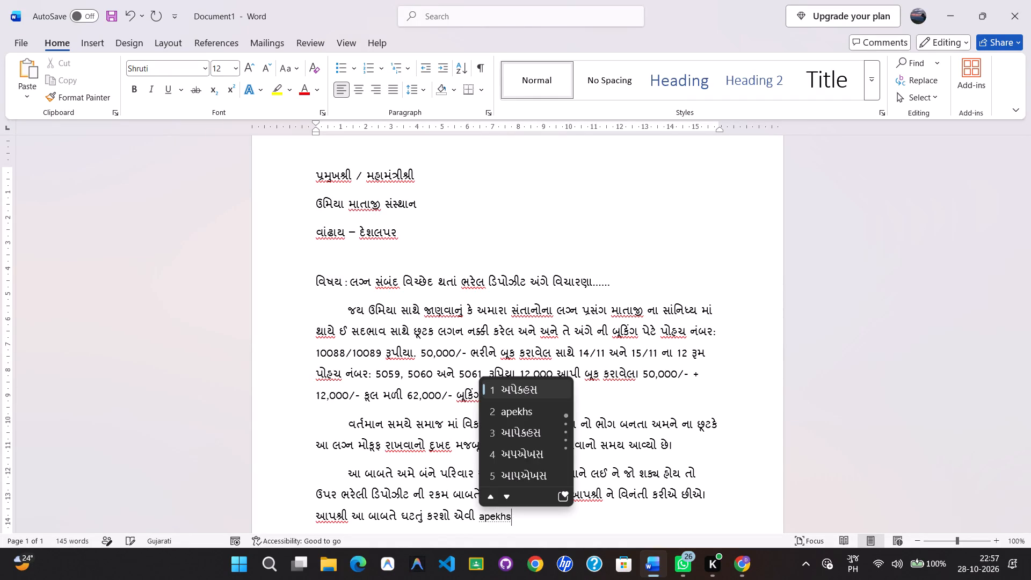
{"action": "key", "text": "BackSpace"}
{"action": "key", "text": "BackSpace"}
{"action": "key", "text": "BackSpace"}
{"action": "type", "text": "ksha"}
{"action": "key", "text": "space"}
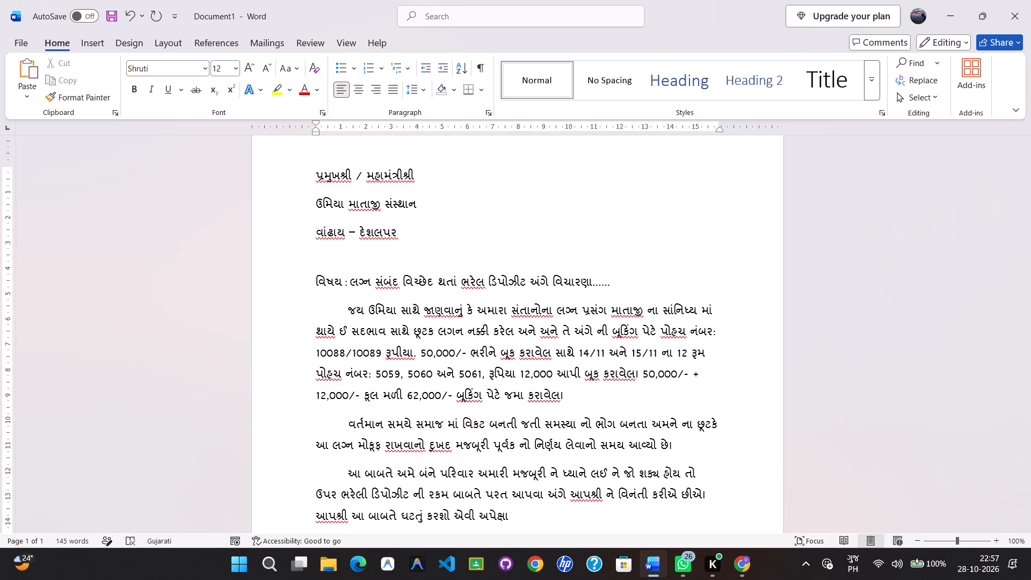
Continue the sentence after "અપેક્ષા" with the next word, starting its phonetic spelling as "sahh".
{"action": "type", "text": "sahh"}
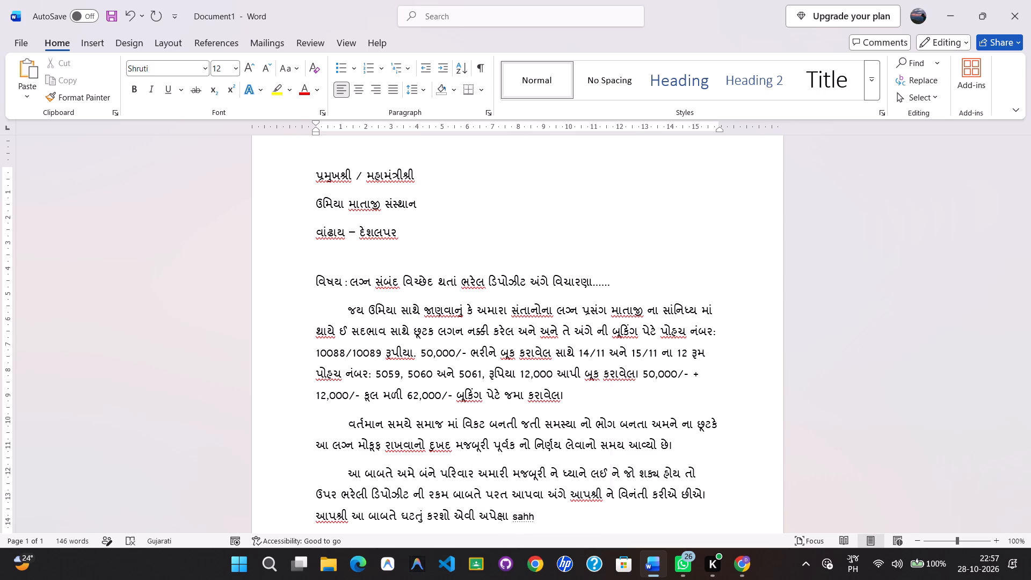
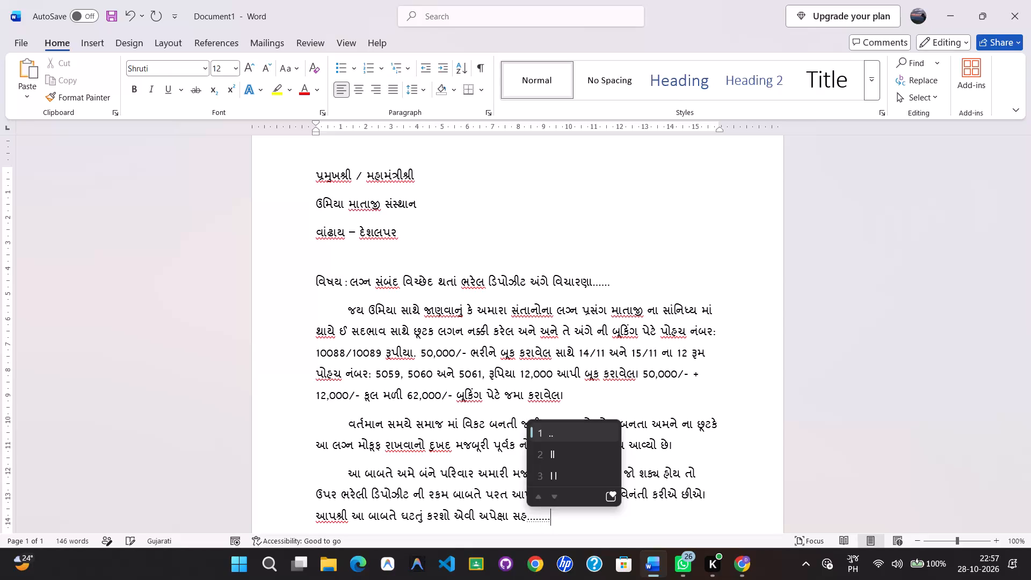
Shorten the row of dots after "સહ" at the end of the third body paragraph to four dots.
{"action": "key", "text": "Escape"}
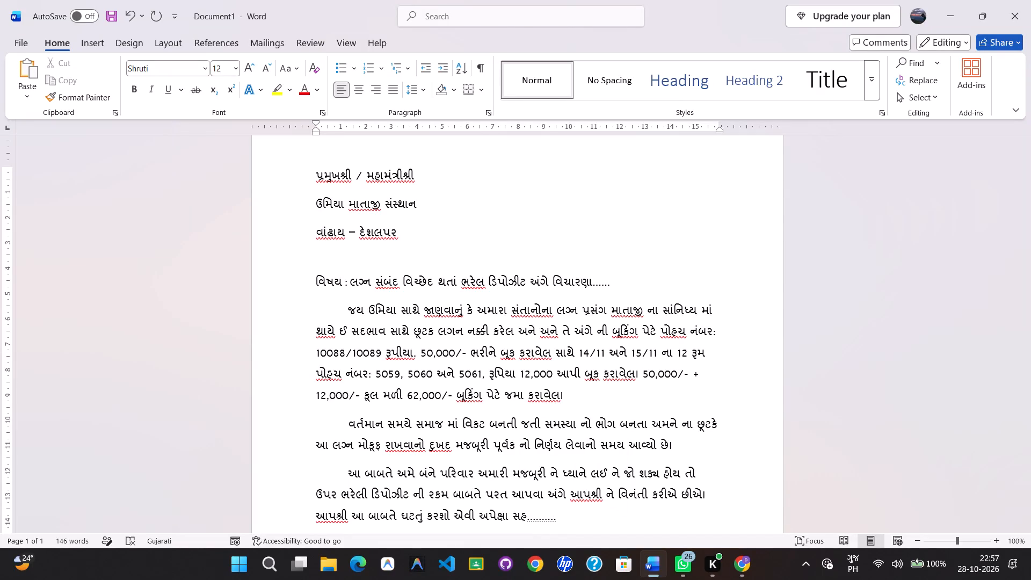
{"action": "key", "text": "BackSpace"}
{"action": "key", "text": "BackSpace"}
{"action": "key", "text": "BackSpace"}
{"action": "key", "text": "BackSpace"}
{"action": "key", "text": "BackSpace"}
{"action": "key", "text": "BackSpace"}
{"action": "key", "text": "Right"}
Try the whole letter's text at 18 points, and settle on a font size of 14 points for all of it.
{"action": "scroll", "coordinate": [680, 421], "scroll_direction": "down", "scroll_amount": 1}
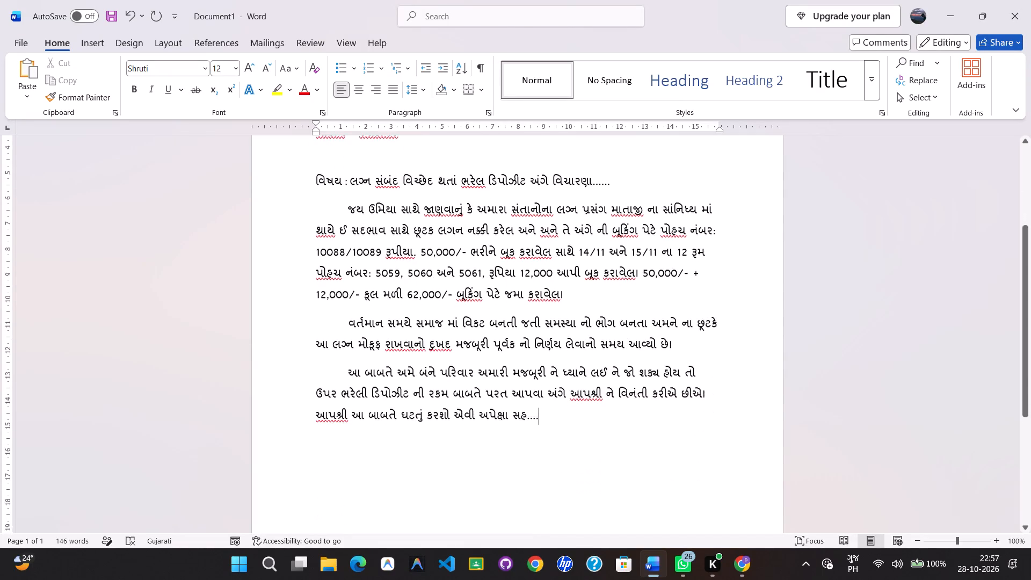
{"action": "scroll", "coordinate": [680, 421], "scroll_direction": "down", "scroll_amount": 2}
{"action": "left_click", "coordinate": [683, 395]}
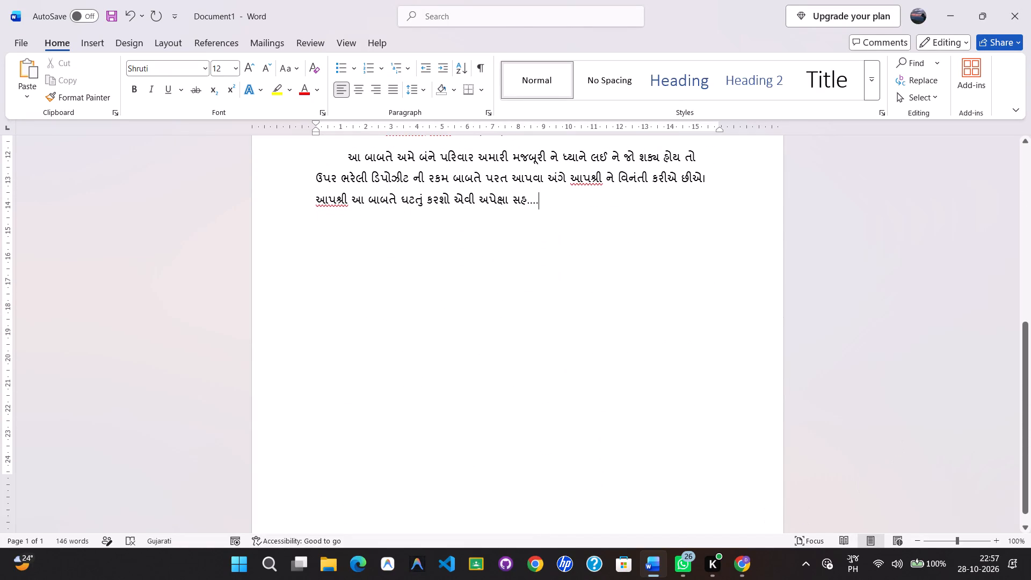
{"action": "scroll", "coordinate": [683, 395], "scroll_direction": "up", "scroll_amount": 5}
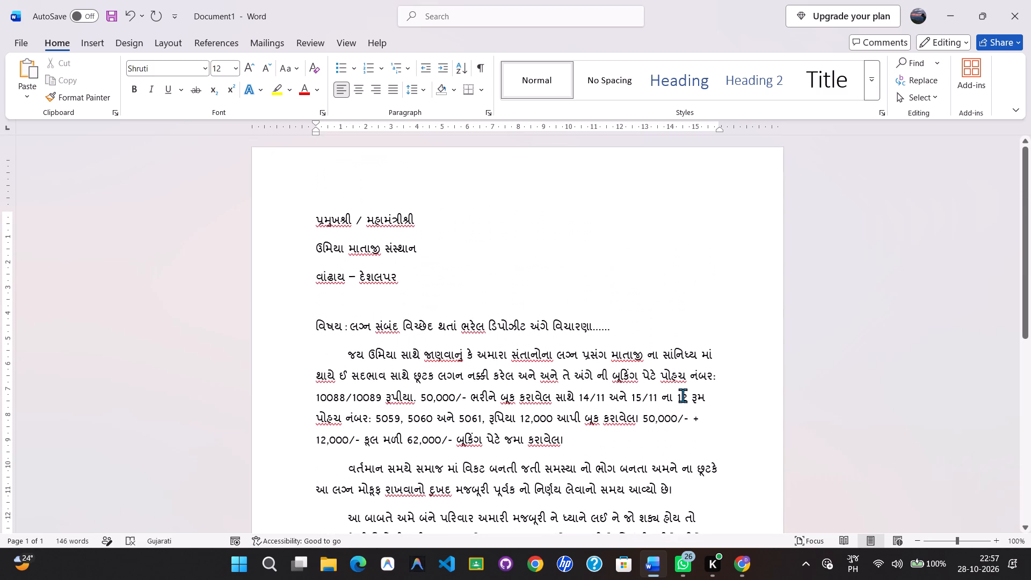
{"action": "key", "text": "ctrl+a"}
{"action": "key", "text": "ctrl+shift+period"}
{"action": "key", "text": "ctrl+shift+period"}
{"action": "key", "text": "ctrl+shift+period"}
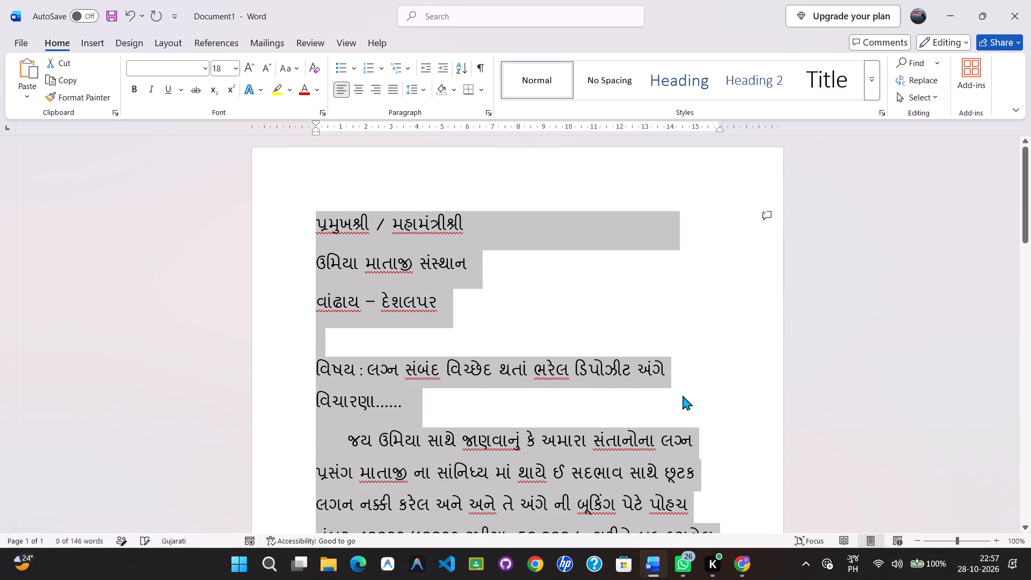
{"action": "key", "text": "ctrl+shift+comma"}
{"action": "key", "text": "ctrl+shift+comma"}
{"action": "key", "text": "ctrl+shift+comma"}
{"action": "scroll", "coordinate": [683, 395], "scroll_direction": "down", "scroll_amount": 5}
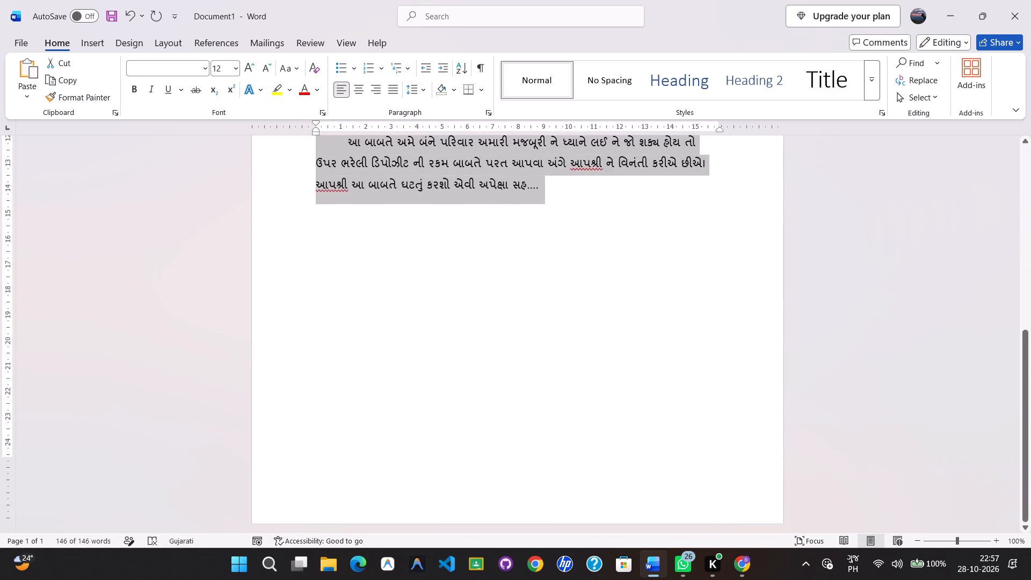
{"action": "scroll", "coordinate": [683, 395], "scroll_direction": "up", "scroll_amount": 2}
{"action": "key", "text": "ctrl+shift+period"}
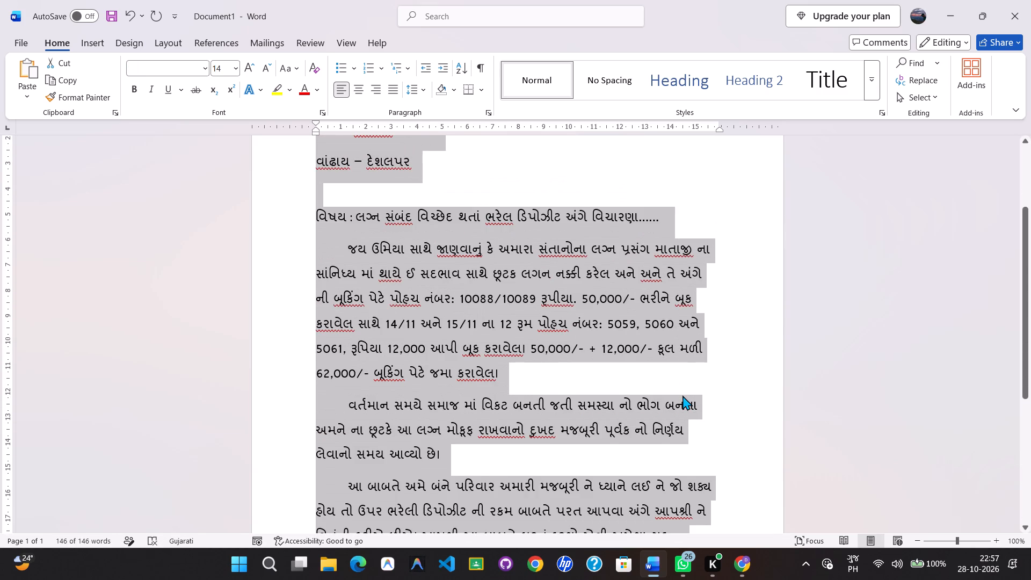
{"action": "scroll", "coordinate": [683, 395], "scroll_direction": "down", "scroll_amount": 1}
{"action": "left_click", "coordinate": [663, 371]}
Place the text cursor at the end of the letter's first line, beyond "પ્રમુખશ્રી / મહામંત્રીશ્રી".
{"action": "scroll", "coordinate": [663, 371], "scroll_direction": "up", "scroll_amount": 1}
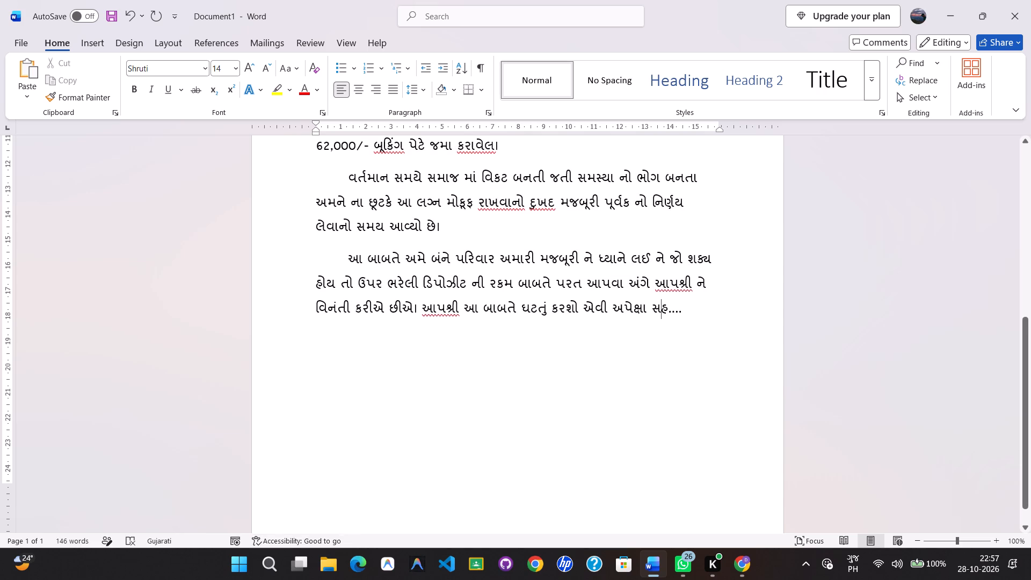
{"action": "scroll", "coordinate": [663, 371], "scroll_direction": "up", "scroll_amount": 3}
{"action": "left_click", "coordinate": [601, 214]}
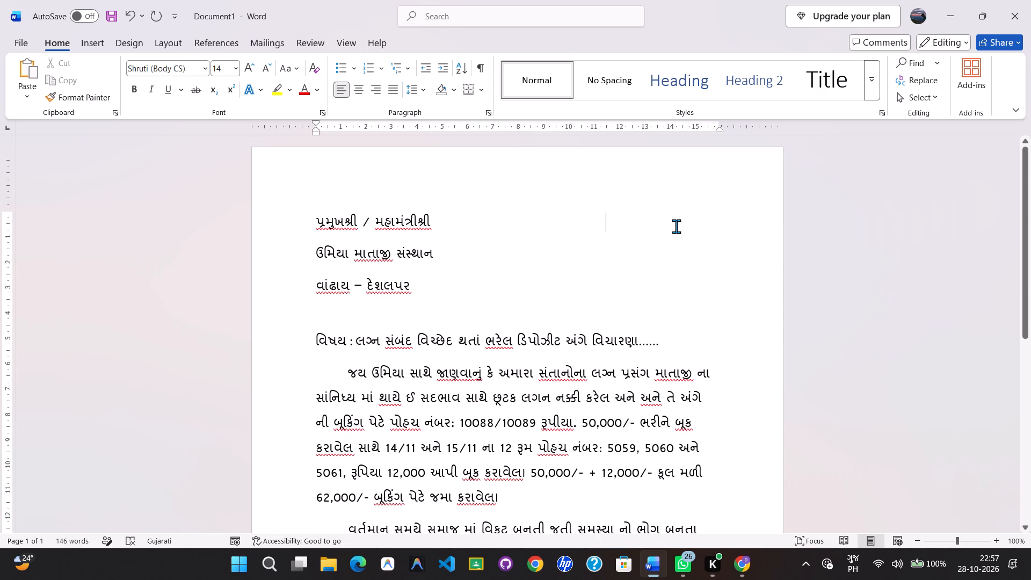
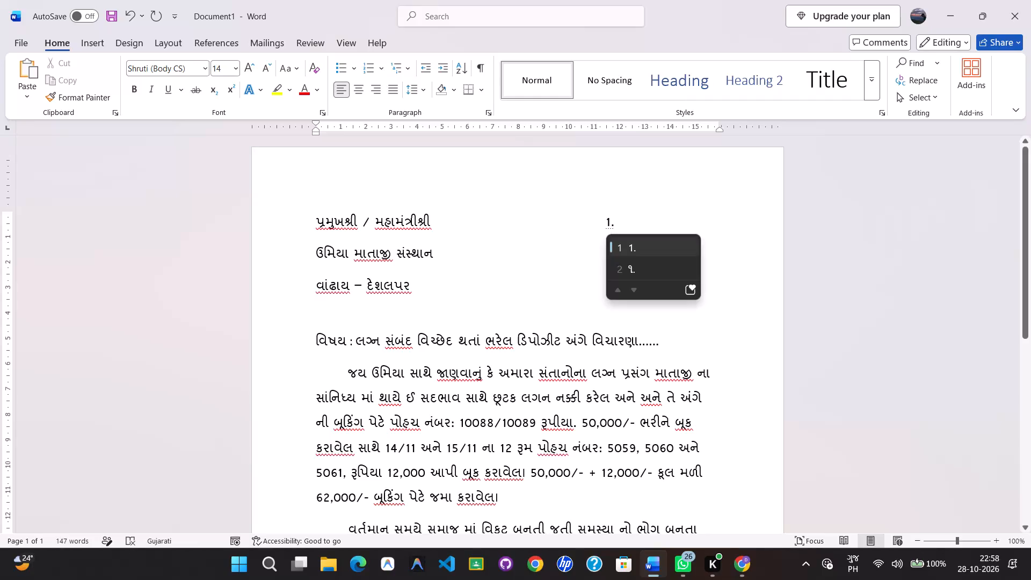
Replace the "1." at the end of the first heading line with the first sender's full name in Gujarati.
{"action": "key", "text": "Return"}
{"action": "key", "text": "BackSpace"}
{"action": "key", "text": "BackSpace"}
{"action": "key", "text": "BackSpace"}
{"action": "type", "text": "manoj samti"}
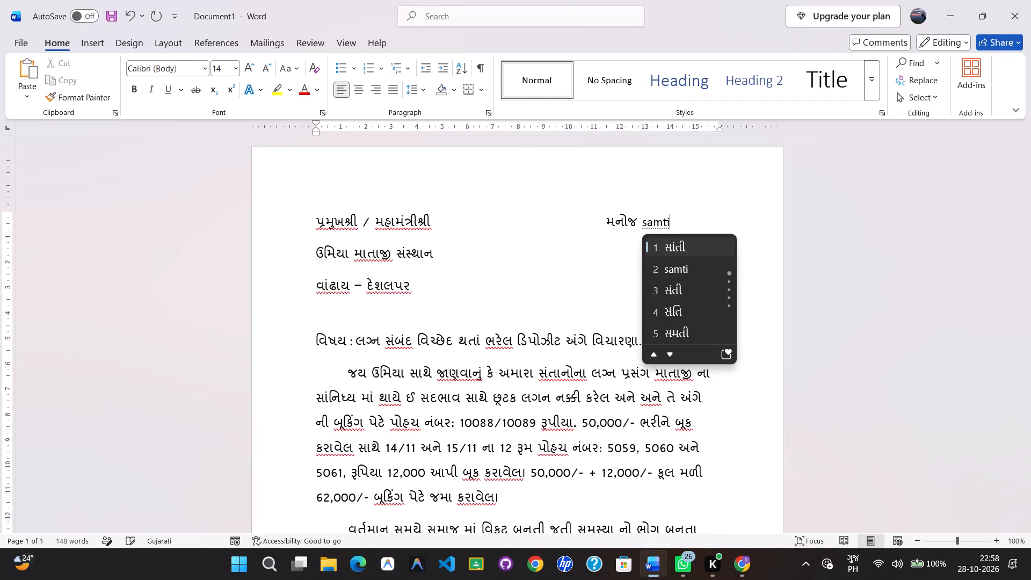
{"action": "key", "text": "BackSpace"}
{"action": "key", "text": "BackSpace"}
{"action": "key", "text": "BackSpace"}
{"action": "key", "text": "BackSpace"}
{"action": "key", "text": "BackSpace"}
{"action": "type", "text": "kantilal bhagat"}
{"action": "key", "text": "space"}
Pull the first sender's name back by one tab so that it fits entirely on the first heading line.
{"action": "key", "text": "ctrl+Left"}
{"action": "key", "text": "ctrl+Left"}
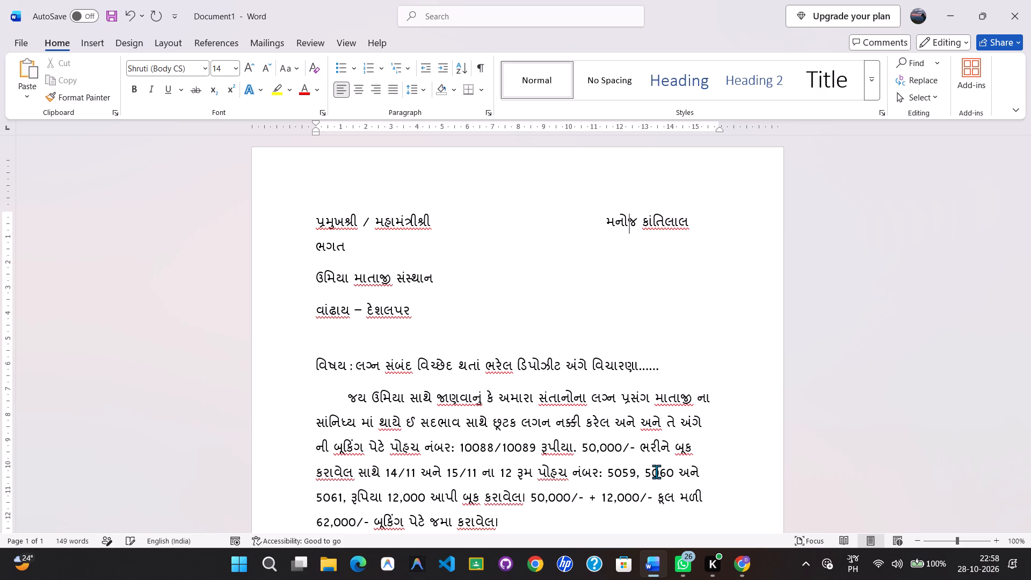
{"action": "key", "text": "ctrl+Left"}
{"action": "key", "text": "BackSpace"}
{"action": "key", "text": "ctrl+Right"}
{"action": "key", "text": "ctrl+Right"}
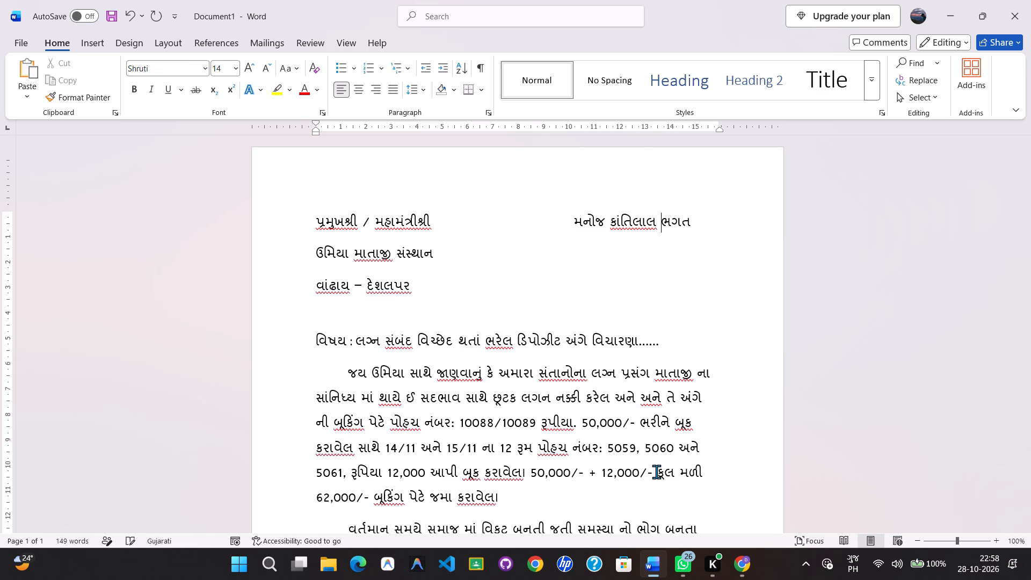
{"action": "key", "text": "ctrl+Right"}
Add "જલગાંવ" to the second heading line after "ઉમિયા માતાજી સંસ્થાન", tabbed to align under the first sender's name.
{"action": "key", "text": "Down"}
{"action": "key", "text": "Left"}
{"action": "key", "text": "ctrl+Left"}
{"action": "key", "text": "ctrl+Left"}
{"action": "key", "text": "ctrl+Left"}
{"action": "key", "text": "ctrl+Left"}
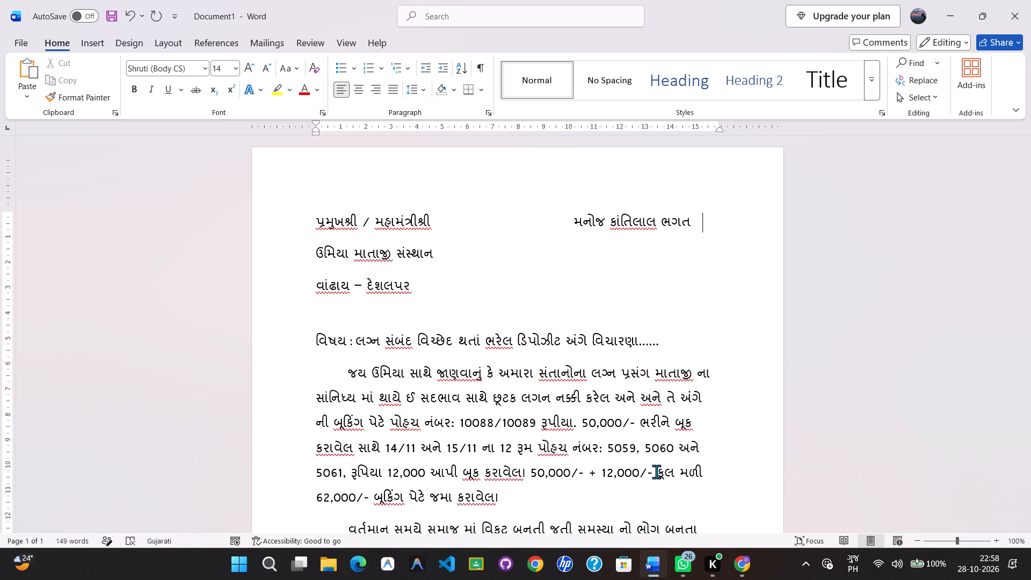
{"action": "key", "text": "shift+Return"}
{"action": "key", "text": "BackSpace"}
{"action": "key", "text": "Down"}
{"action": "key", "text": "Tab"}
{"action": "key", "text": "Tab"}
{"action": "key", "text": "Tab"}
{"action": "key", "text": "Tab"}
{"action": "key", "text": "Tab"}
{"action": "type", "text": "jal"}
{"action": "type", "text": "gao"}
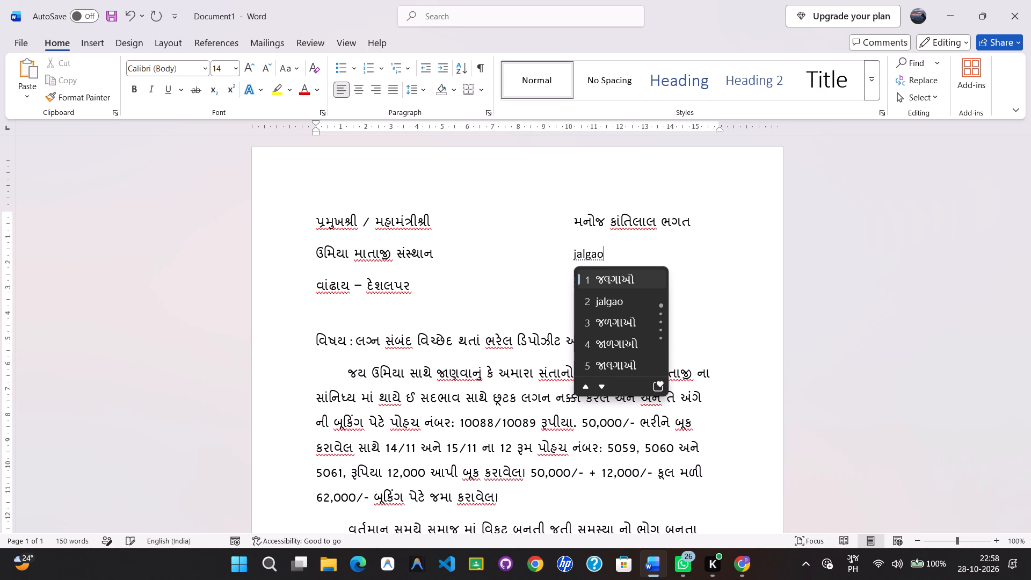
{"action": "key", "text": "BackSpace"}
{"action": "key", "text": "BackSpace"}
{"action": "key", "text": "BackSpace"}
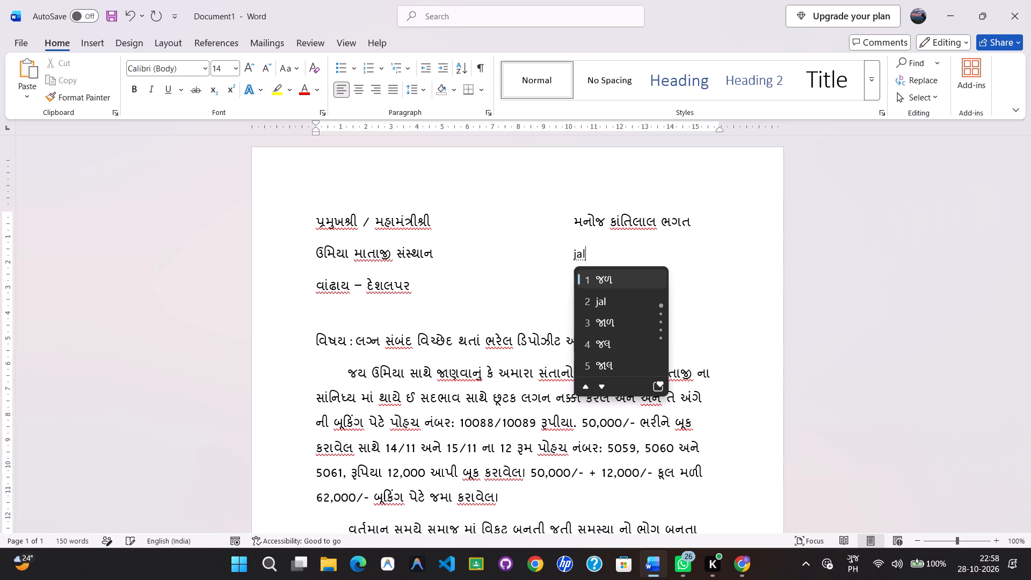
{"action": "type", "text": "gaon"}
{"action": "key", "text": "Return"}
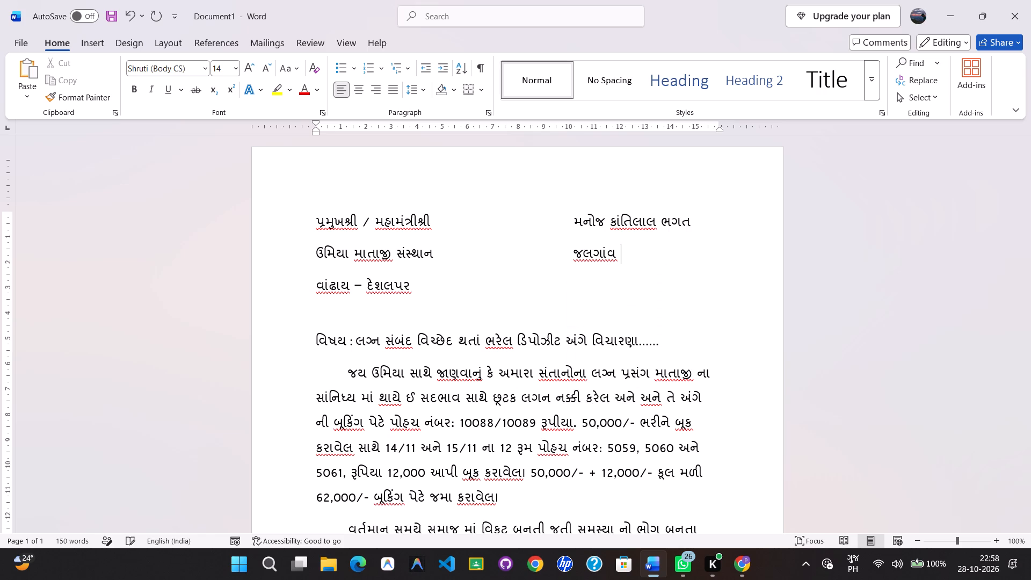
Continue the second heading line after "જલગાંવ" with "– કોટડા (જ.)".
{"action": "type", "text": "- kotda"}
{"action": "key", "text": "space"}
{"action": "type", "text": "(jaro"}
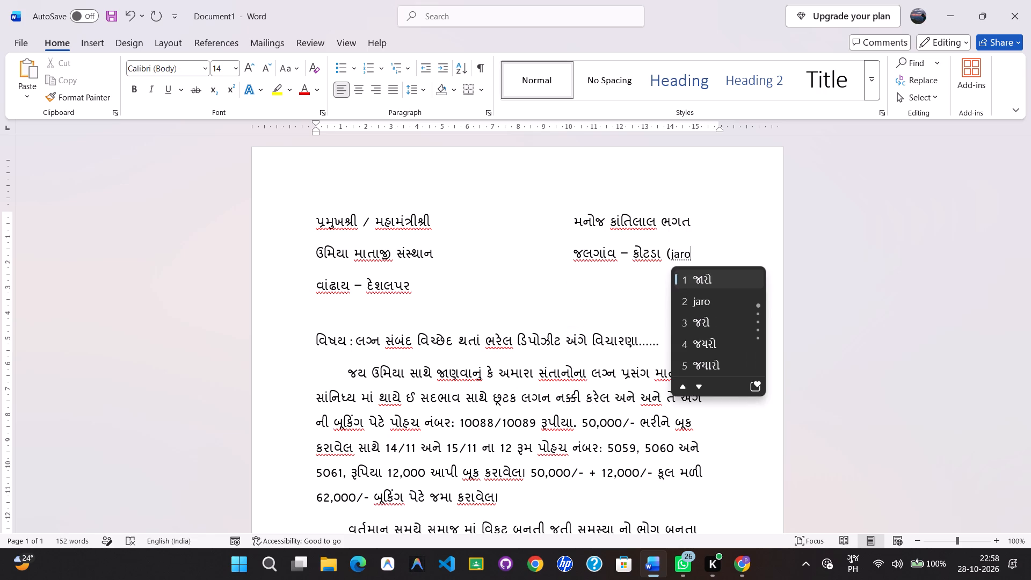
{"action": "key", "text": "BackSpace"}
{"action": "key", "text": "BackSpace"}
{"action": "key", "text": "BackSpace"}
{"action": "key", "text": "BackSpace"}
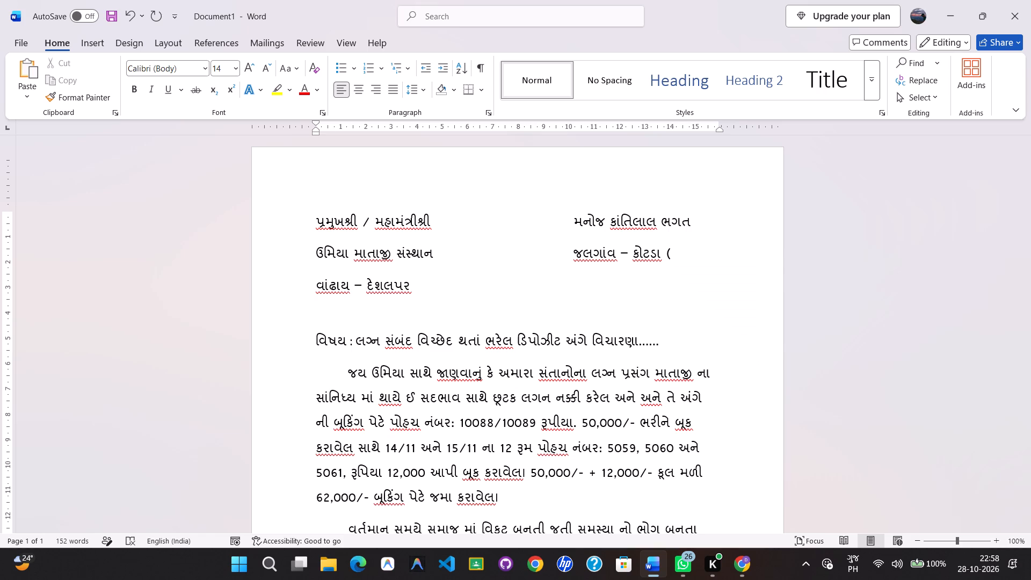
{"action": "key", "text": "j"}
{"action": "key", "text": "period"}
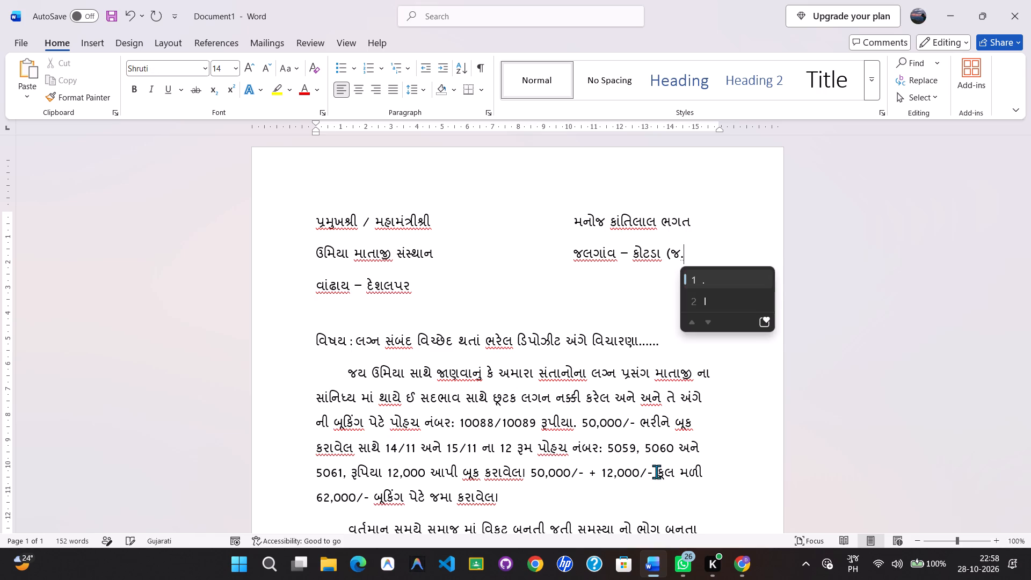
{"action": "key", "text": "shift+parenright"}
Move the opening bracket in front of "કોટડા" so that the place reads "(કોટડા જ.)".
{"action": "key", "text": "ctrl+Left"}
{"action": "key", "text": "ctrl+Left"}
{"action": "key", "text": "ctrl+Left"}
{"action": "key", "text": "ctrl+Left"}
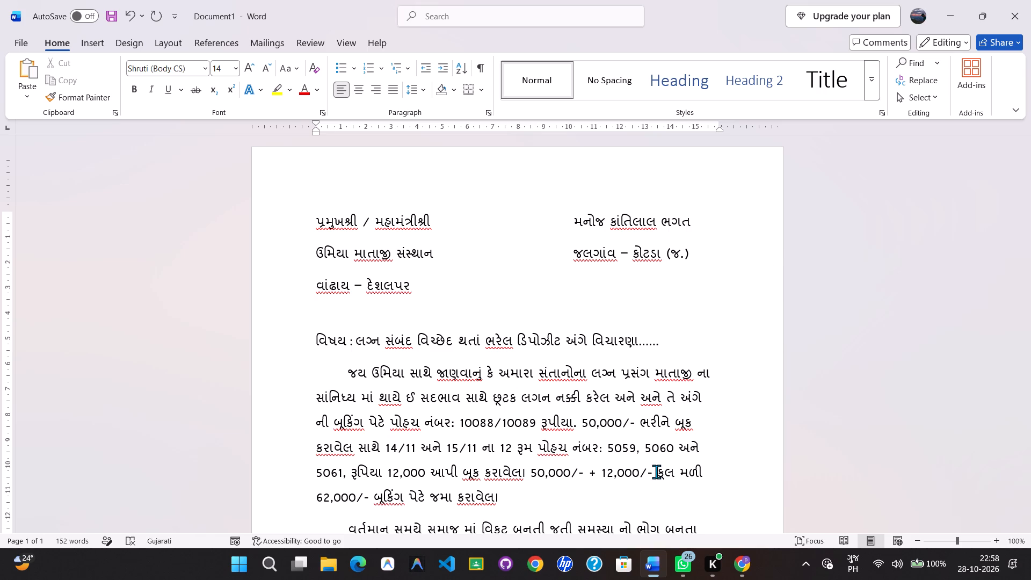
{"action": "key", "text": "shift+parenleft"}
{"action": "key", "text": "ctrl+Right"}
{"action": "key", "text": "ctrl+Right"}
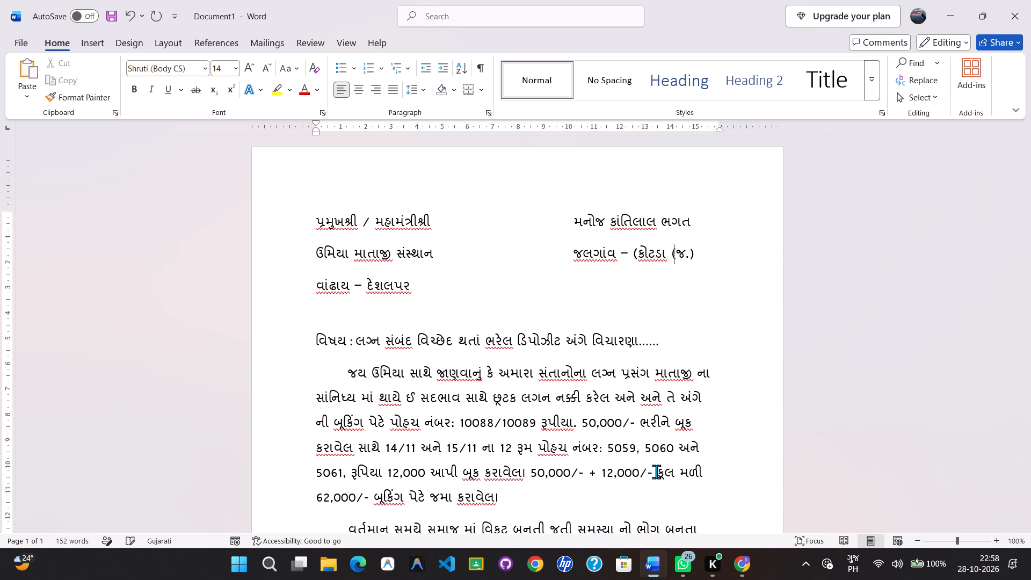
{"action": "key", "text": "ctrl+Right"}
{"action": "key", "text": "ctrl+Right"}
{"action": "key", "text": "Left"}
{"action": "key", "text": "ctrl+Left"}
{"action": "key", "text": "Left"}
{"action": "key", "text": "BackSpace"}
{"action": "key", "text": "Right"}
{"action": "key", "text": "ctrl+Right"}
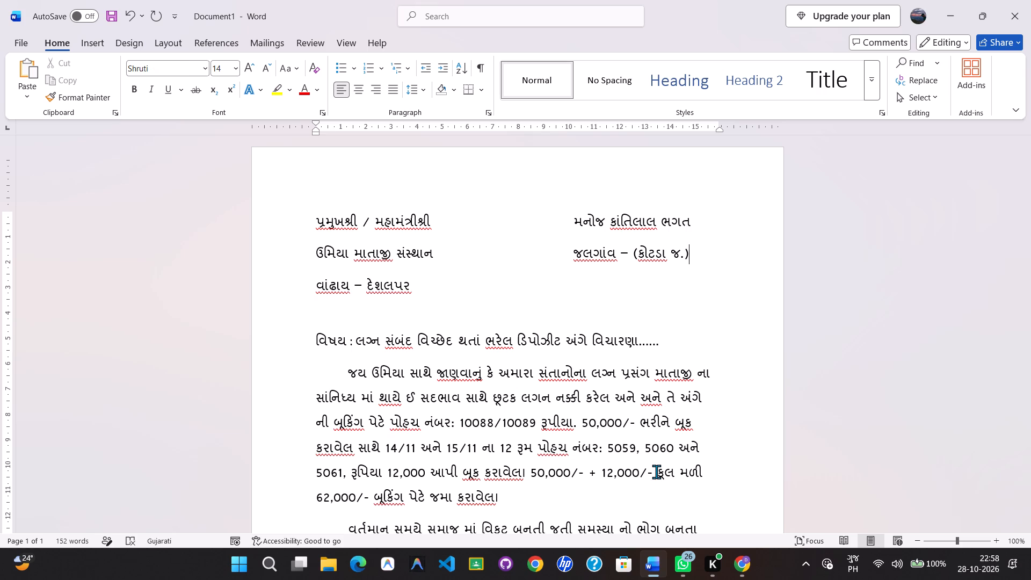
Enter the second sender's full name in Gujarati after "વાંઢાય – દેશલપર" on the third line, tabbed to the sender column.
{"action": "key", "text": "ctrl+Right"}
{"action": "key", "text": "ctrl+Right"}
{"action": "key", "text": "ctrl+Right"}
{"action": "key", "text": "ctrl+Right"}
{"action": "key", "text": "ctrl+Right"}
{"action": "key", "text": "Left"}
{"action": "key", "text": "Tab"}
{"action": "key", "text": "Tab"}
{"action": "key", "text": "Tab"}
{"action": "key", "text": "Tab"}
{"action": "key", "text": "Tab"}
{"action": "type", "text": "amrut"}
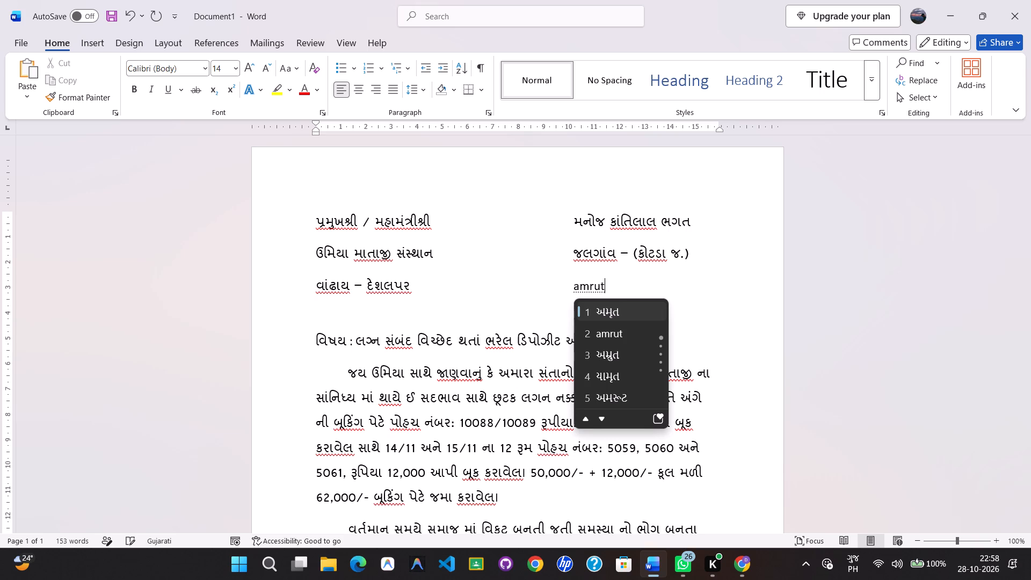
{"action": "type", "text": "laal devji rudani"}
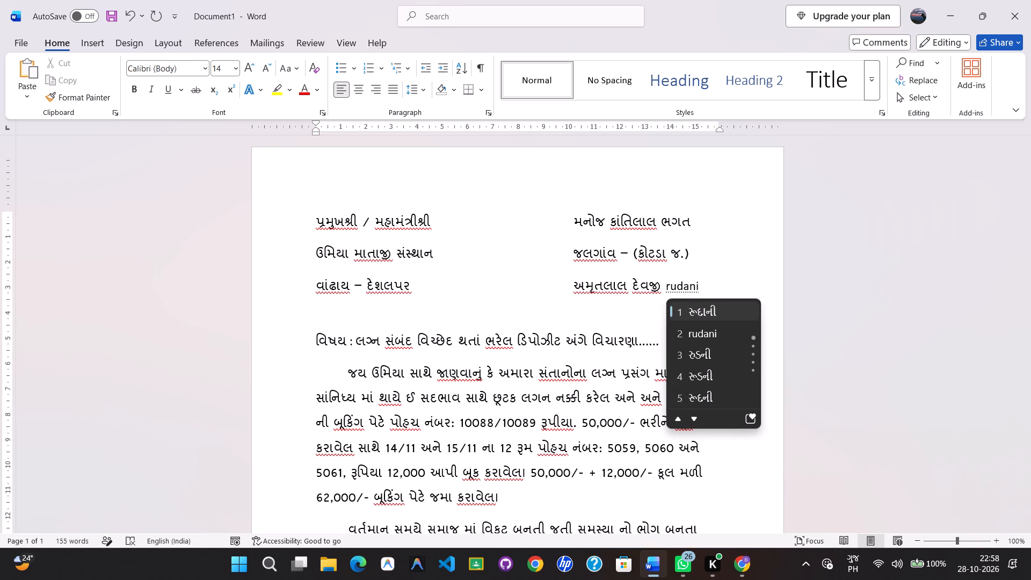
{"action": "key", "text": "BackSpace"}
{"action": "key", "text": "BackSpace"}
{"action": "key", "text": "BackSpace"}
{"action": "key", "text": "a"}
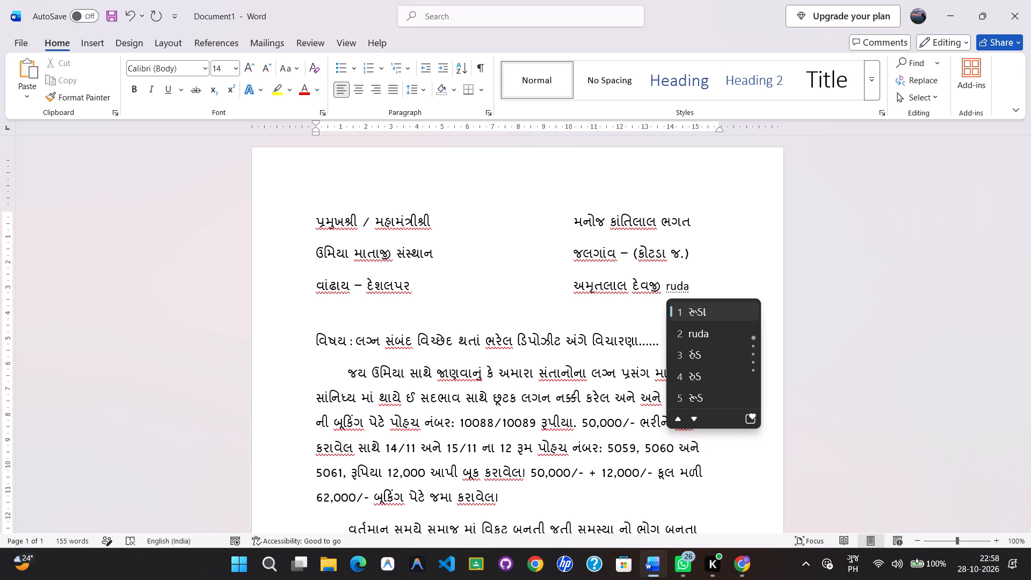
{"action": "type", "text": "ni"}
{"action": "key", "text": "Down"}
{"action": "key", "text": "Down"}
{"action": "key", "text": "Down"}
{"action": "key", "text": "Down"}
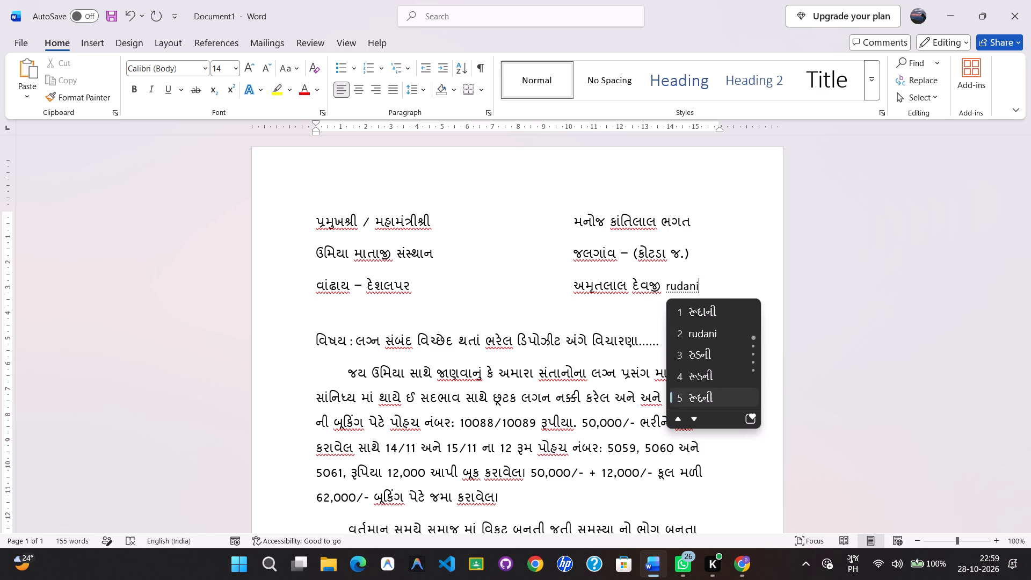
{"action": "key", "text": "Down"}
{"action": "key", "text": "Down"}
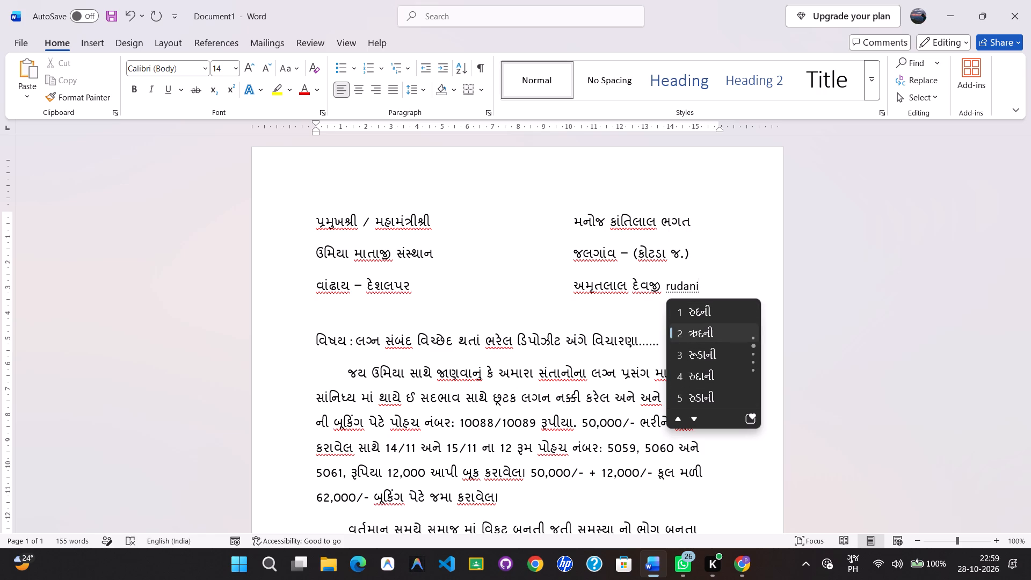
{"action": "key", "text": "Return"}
Delete the second sender's surname and re-enter it syllable by syllable with the correct Gujarati letters.
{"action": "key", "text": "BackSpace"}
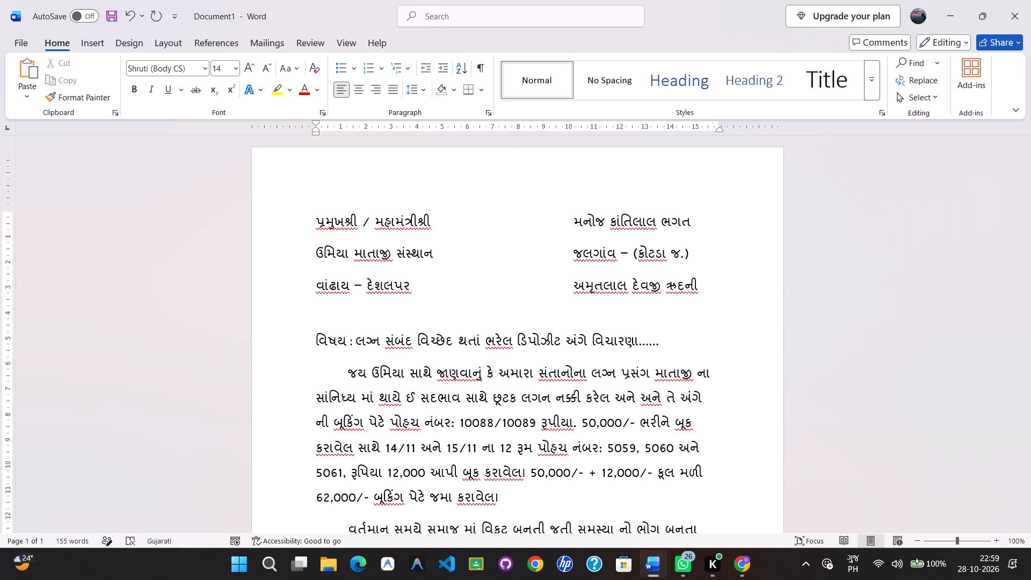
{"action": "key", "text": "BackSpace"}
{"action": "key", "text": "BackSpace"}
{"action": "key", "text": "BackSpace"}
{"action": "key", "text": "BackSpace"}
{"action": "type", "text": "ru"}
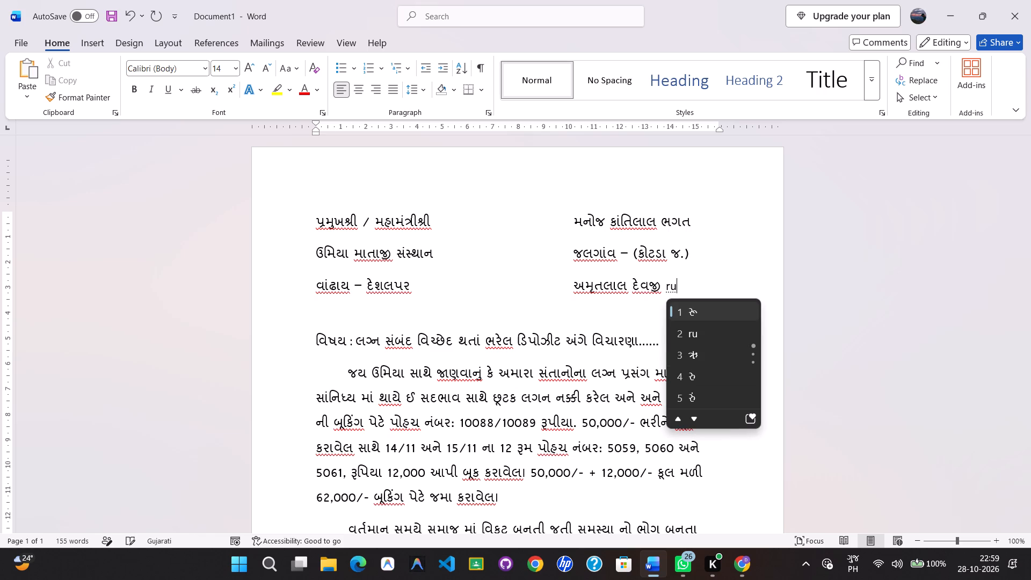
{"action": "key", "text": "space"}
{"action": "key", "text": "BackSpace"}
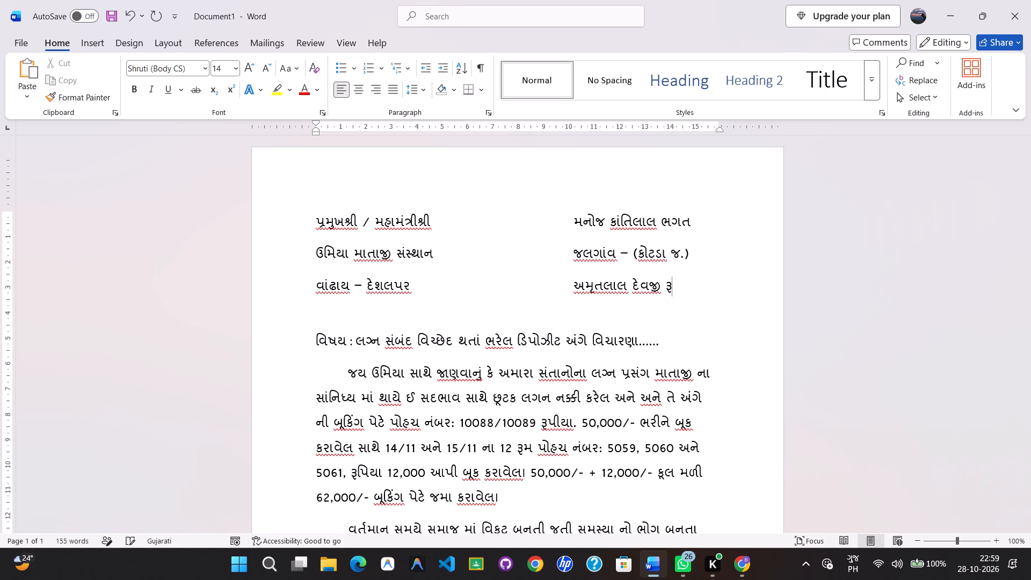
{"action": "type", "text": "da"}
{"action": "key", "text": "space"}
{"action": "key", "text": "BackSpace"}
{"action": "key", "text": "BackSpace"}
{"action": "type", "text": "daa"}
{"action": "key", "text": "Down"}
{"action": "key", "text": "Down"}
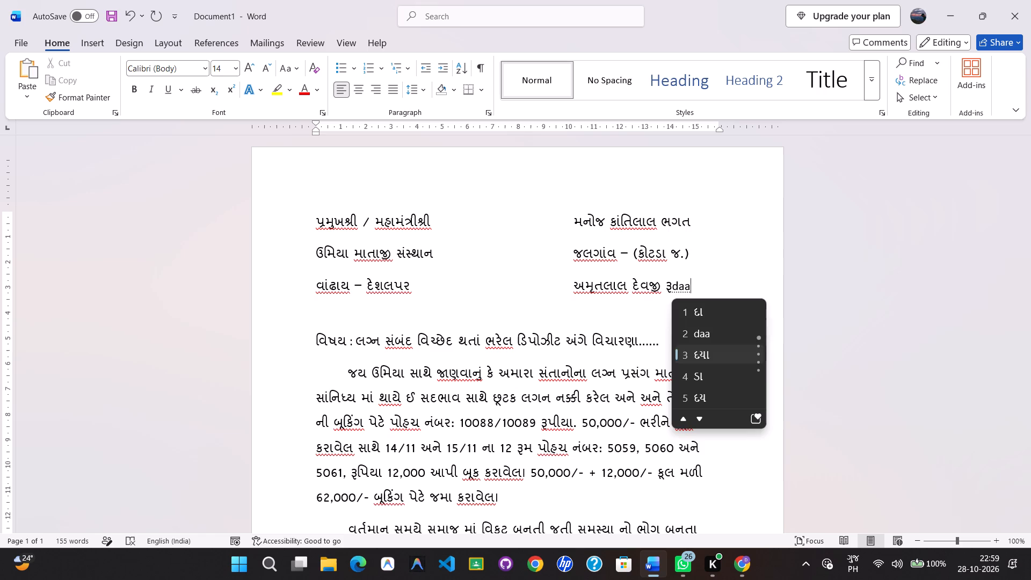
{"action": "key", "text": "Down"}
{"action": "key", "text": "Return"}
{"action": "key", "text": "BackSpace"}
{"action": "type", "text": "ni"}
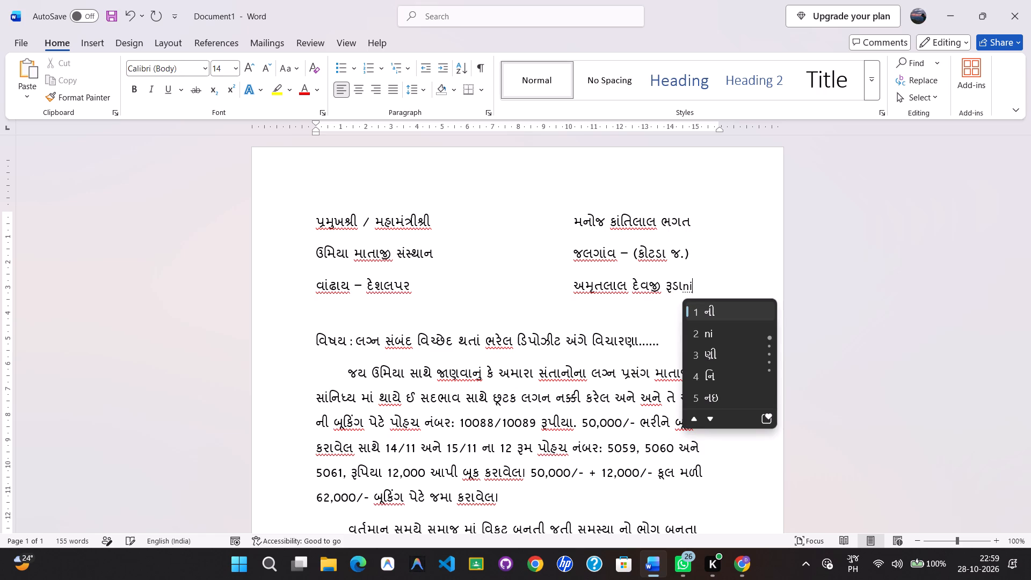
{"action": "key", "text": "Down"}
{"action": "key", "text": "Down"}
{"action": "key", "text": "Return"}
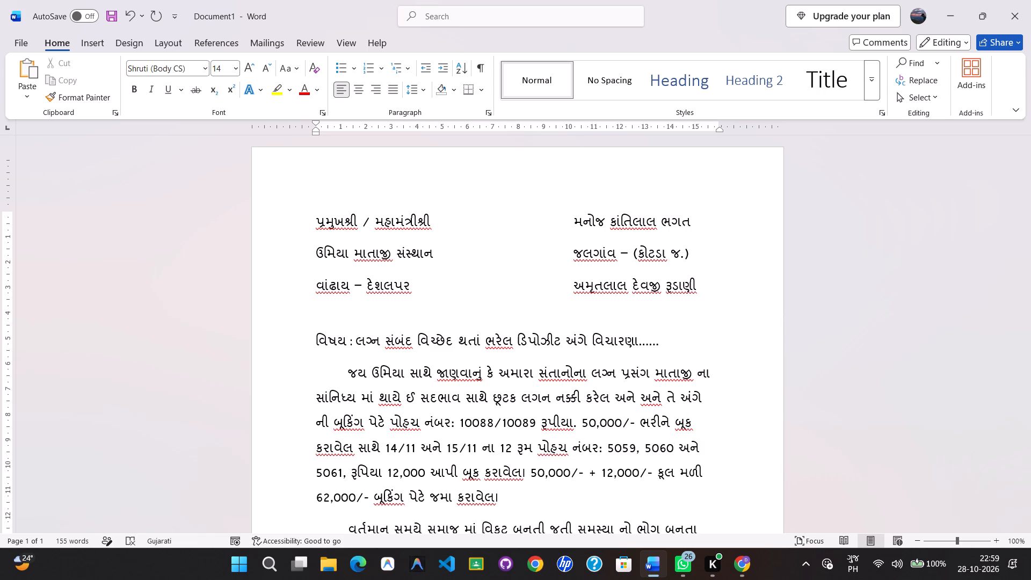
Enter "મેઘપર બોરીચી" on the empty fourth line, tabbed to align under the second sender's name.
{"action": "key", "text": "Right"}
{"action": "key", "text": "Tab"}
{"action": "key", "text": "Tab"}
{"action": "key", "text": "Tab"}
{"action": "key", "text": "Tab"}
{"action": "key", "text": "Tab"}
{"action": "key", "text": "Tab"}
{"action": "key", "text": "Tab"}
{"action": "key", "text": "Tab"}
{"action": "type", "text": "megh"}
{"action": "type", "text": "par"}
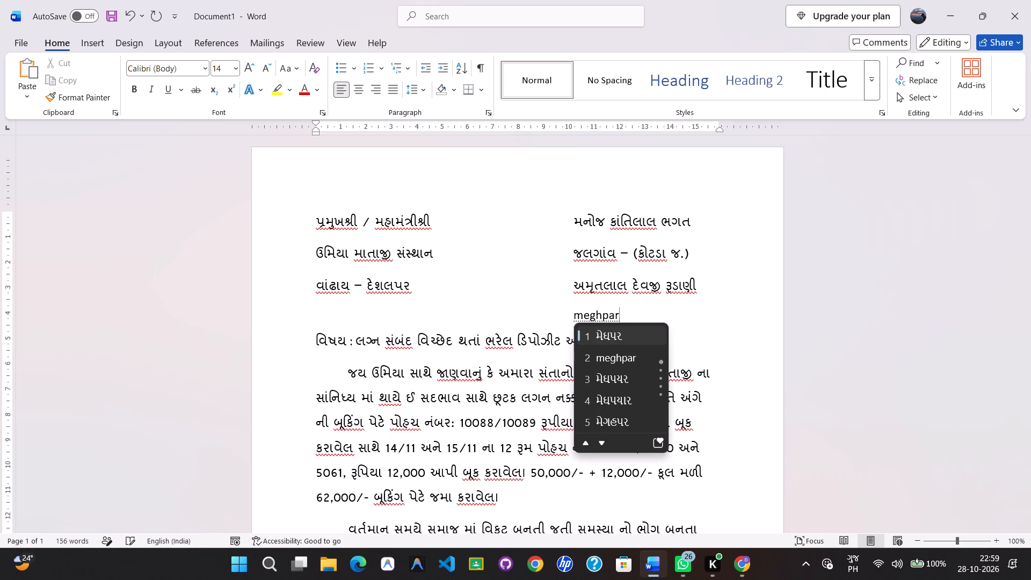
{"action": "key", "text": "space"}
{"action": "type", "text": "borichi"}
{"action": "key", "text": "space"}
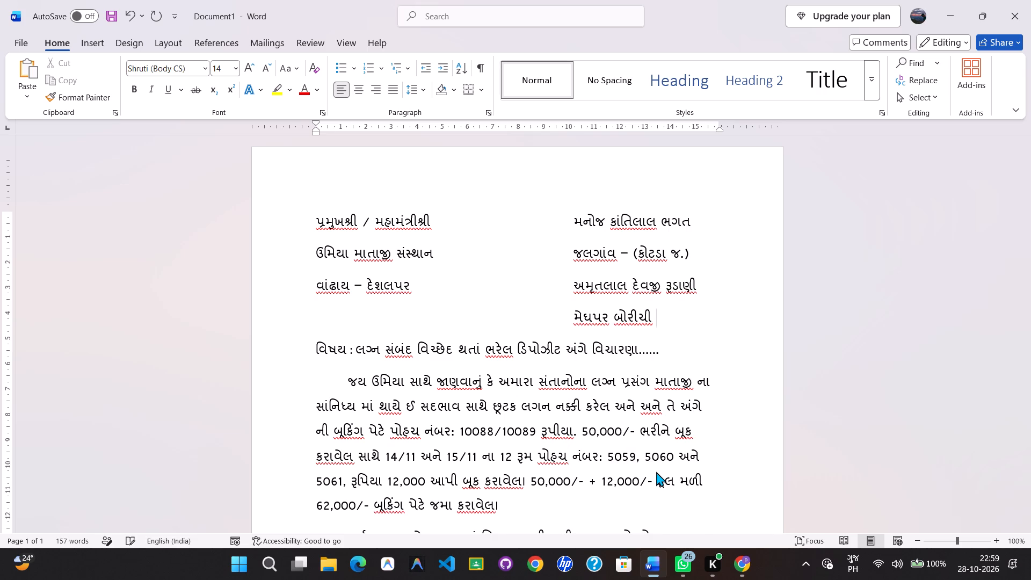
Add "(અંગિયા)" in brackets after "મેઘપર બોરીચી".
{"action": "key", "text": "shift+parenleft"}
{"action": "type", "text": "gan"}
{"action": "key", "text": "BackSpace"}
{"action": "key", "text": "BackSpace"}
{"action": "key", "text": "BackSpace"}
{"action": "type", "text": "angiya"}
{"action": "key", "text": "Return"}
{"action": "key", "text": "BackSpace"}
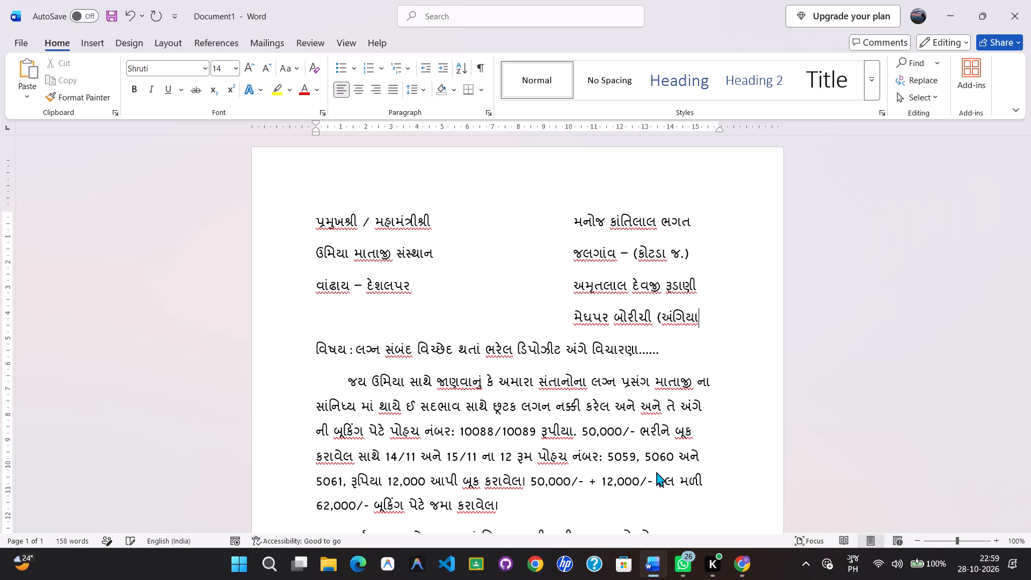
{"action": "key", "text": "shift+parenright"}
Insert a blank line between the sender details and the "વિષય" subject line.
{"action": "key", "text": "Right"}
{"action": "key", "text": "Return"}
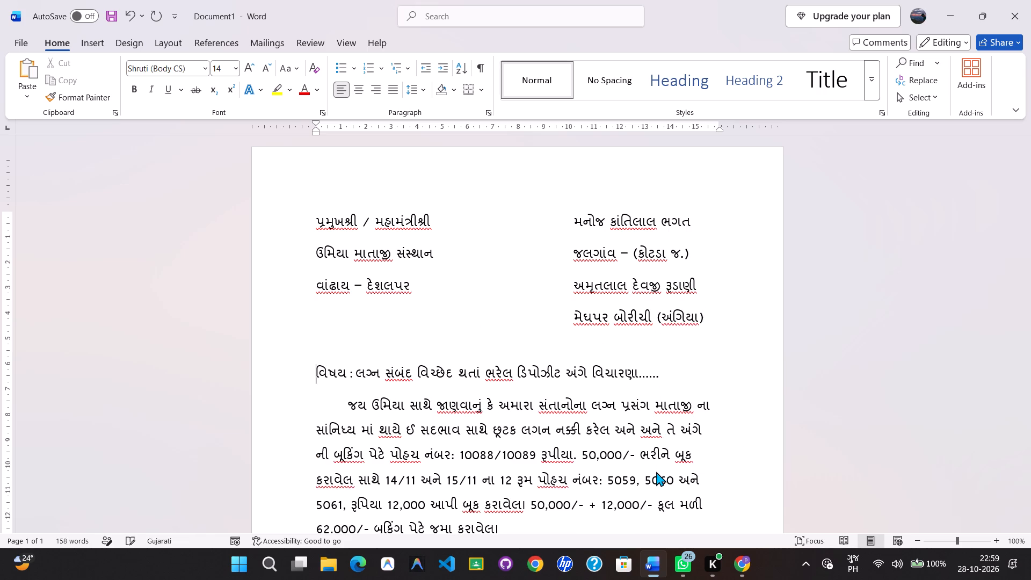
Make the "વિષય :" label at the start of the subject line bold.
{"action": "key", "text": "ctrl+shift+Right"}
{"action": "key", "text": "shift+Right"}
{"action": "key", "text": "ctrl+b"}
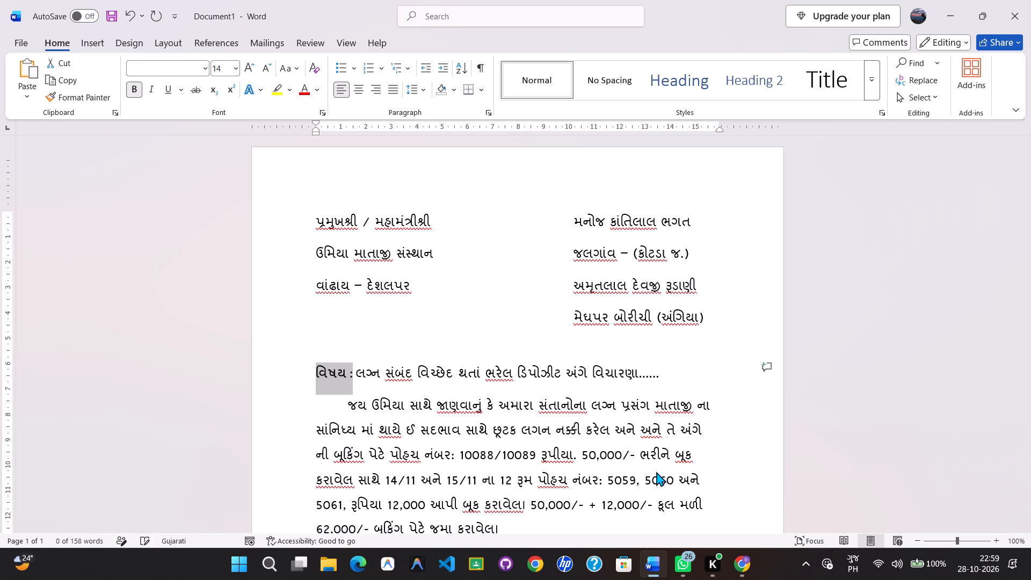
Remove the space before the colon in the "વિષય" label and add an extra space after the colon.
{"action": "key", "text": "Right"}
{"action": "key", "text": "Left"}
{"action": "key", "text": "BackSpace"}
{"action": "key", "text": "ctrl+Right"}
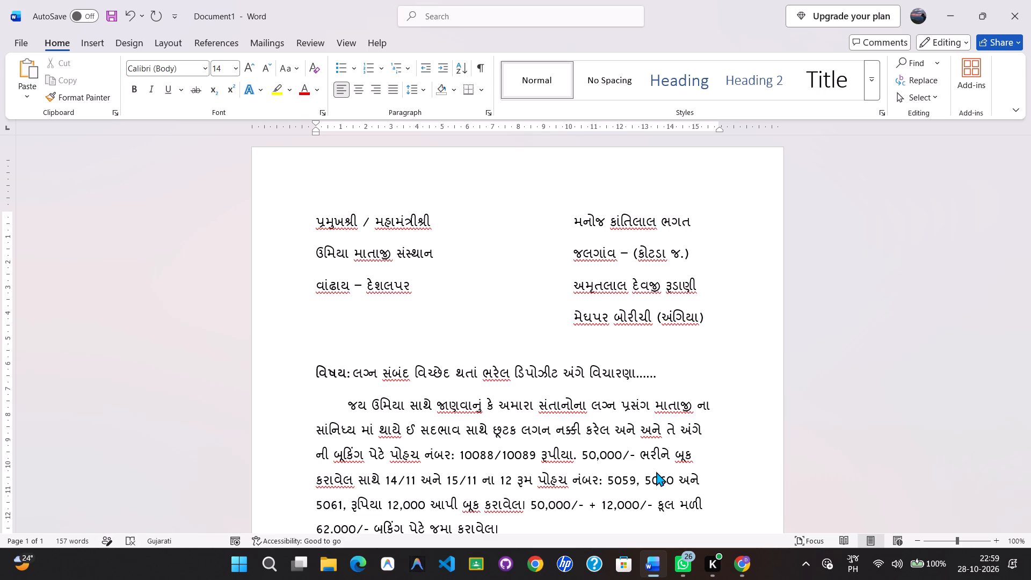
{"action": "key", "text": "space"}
Set the paragraph spacing after to 1 pt for the four heading lines with the addressee and sender details.
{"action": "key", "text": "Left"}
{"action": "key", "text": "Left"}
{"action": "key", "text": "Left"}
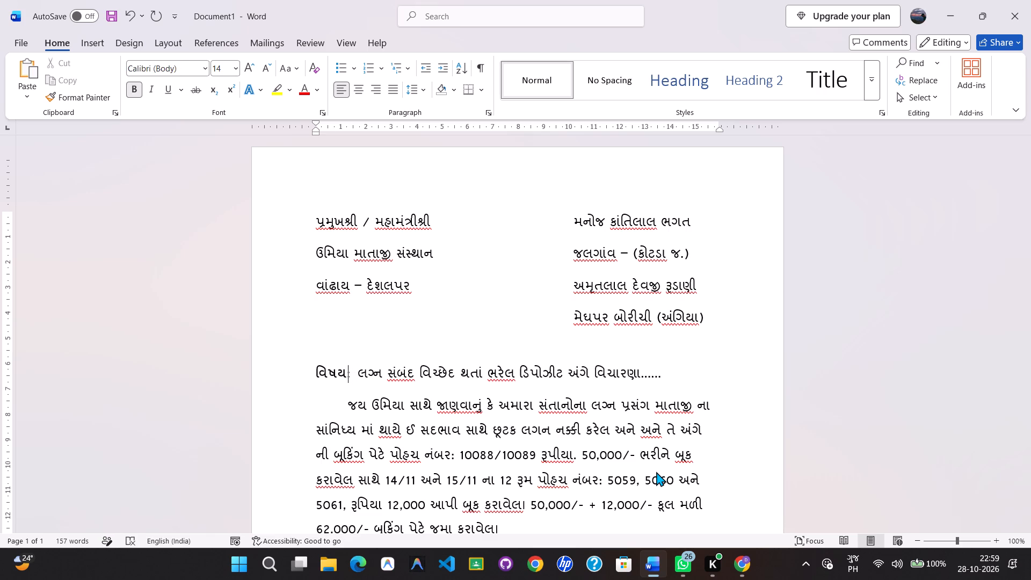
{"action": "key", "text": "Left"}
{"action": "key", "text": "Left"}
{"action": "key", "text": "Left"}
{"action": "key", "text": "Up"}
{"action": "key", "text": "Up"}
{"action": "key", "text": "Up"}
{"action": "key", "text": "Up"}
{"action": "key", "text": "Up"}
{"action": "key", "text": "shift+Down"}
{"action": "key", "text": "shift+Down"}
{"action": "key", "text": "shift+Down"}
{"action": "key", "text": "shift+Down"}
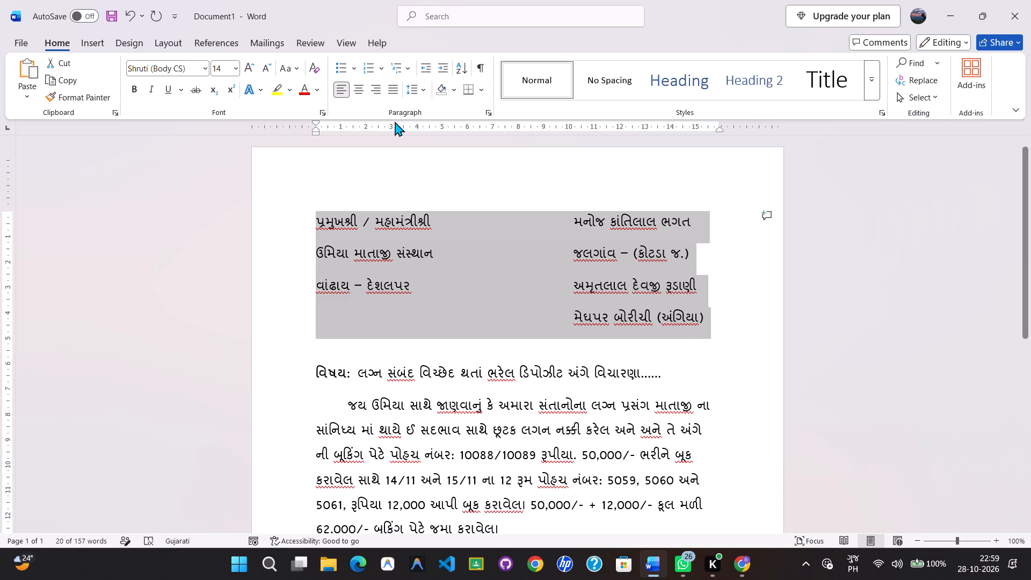
{"action": "left_click", "coordinate": [485, 115]}
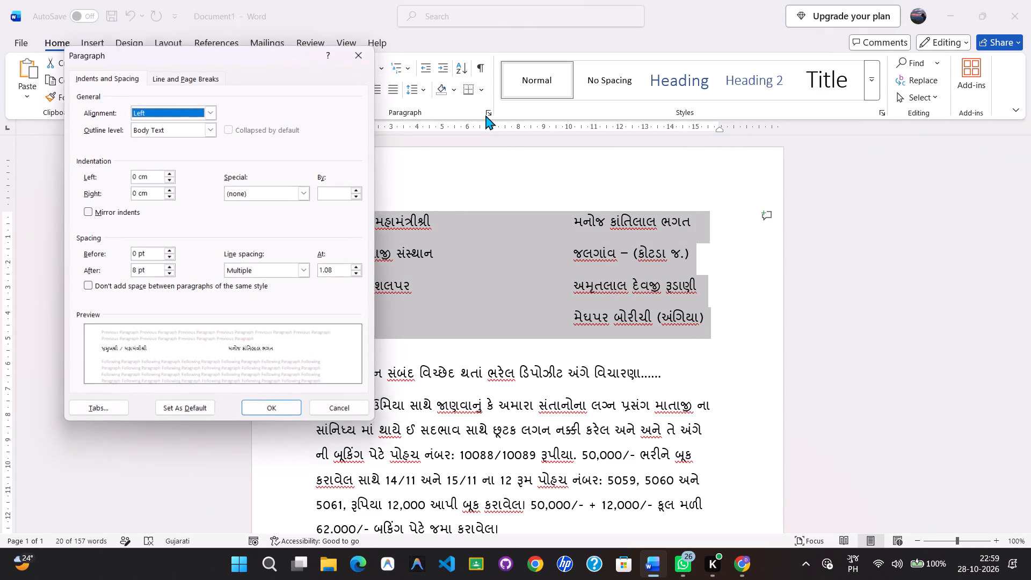
{"action": "double_click", "coordinate": [172, 274]}
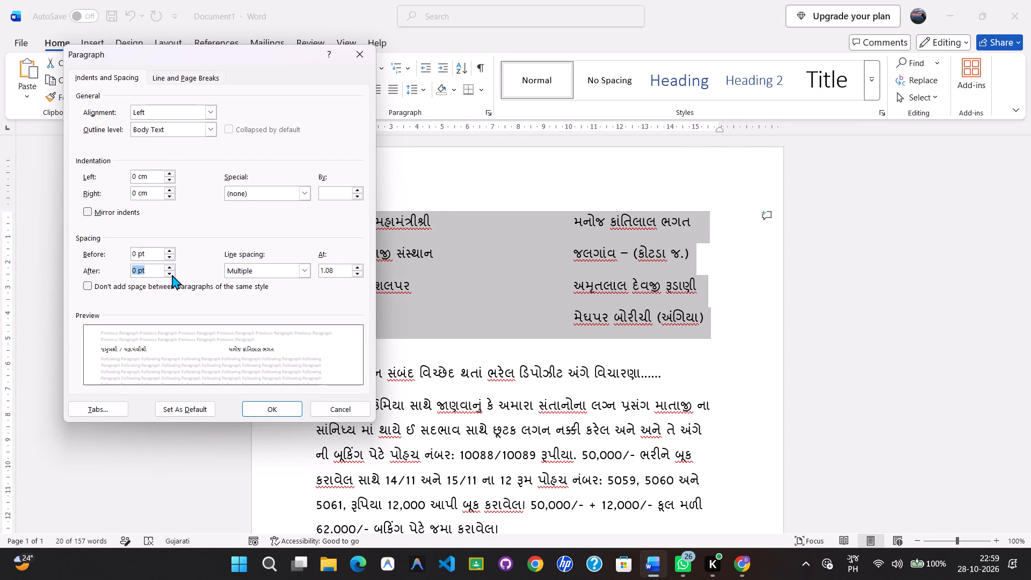
{"action": "left_click", "coordinate": [136, 274]}
{"action": "key", "text": "BackSpace"}
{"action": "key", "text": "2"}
{"action": "left_click", "coordinate": [158, 287]}
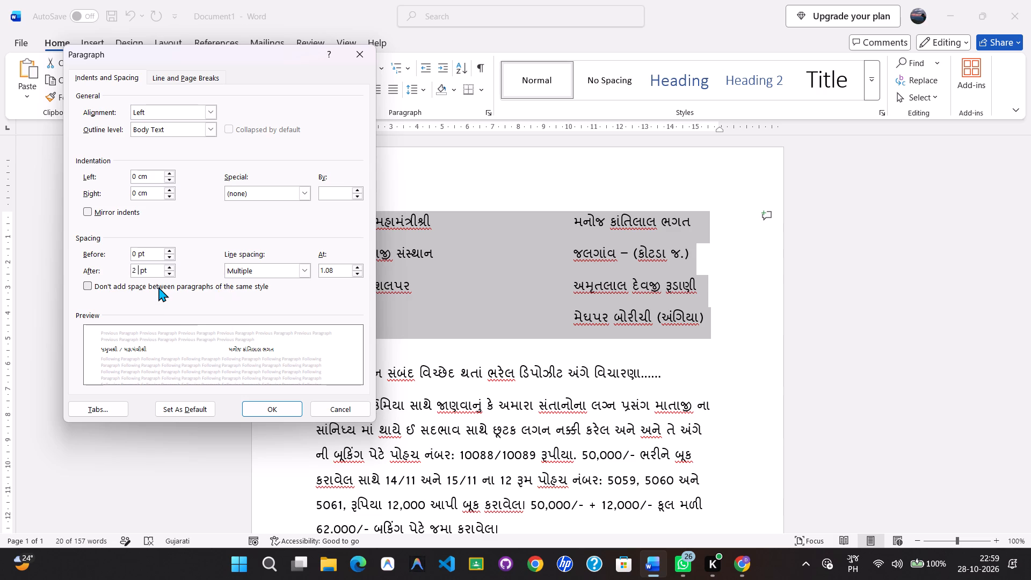
{"action": "key", "text": "BackSpace"}
{"action": "key", "text": "BackSpace"}
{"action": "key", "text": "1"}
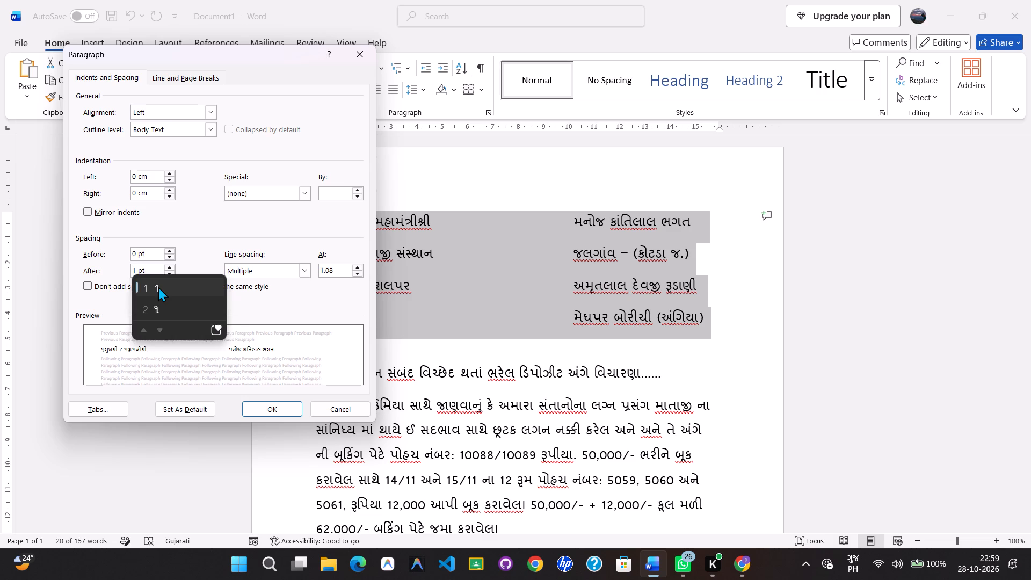
{"action": "key", "text": "Return"}
{"action": "key", "text": "BackSpace"}
{"action": "left_click", "coordinate": [277, 411]}
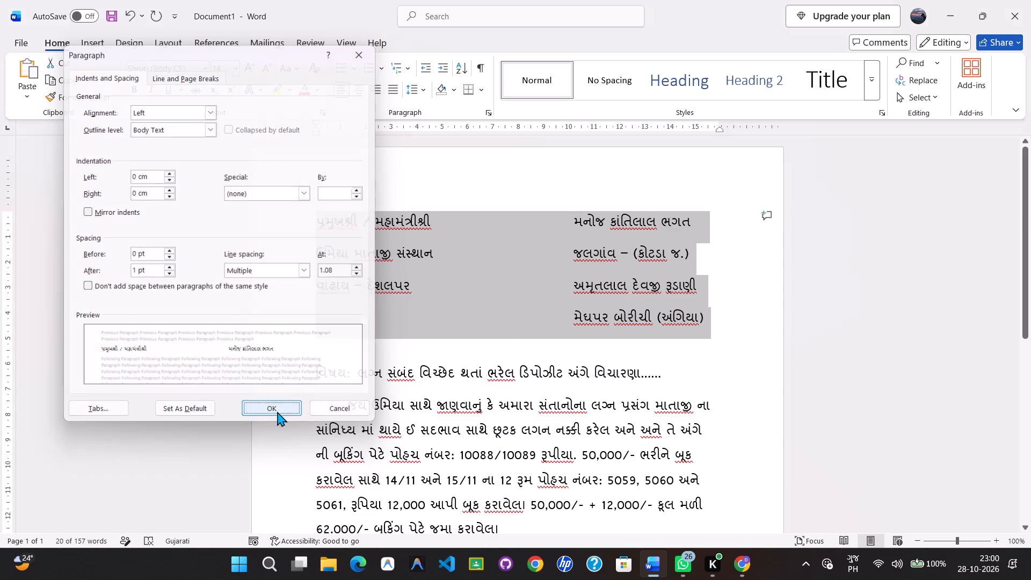
Indent the "મેઘપર બોરીચી (અંગિયા)" and "જલગાંવ – (કોટડા જ.)" place names under their senders by two spaces each.
{"action": "left_click", "coordinate": [627, 313]}
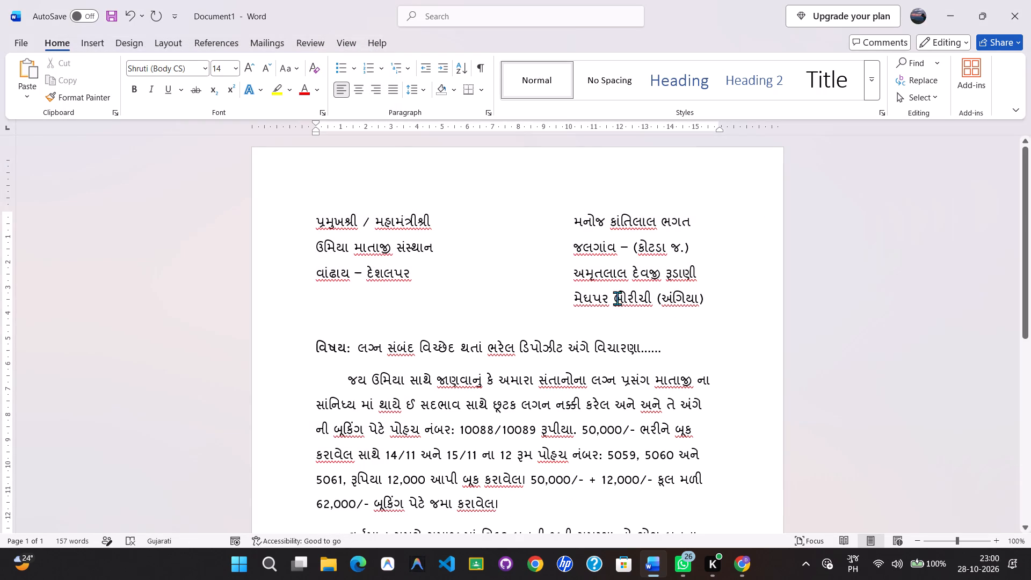
{"action": "left_click", "coordinate": [573, 300]}
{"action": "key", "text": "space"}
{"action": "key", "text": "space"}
{"action": "key", "text": "Up"}
{"action": "key", "text": "Up"}
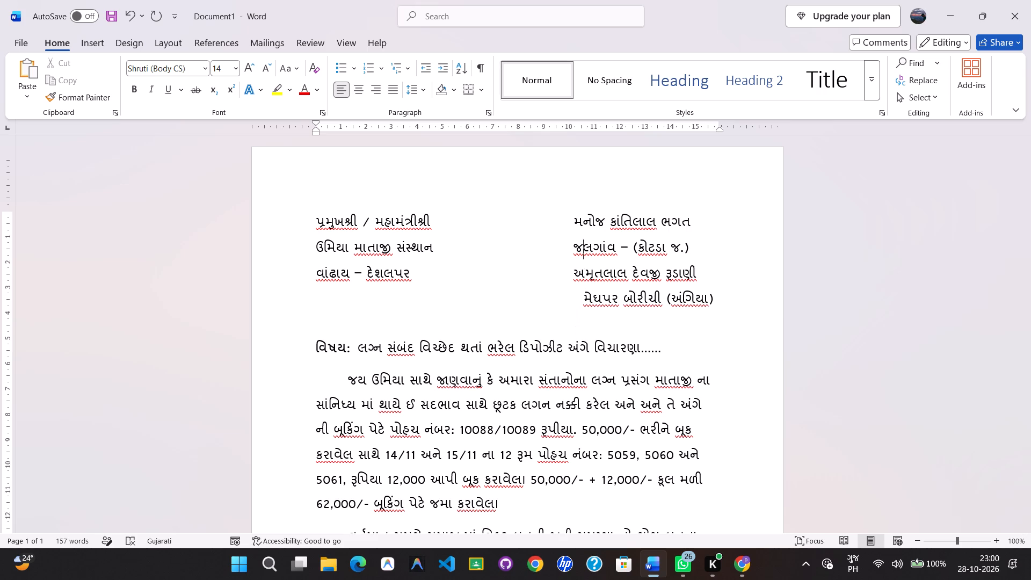
{"action": "key", "text": "Left"}
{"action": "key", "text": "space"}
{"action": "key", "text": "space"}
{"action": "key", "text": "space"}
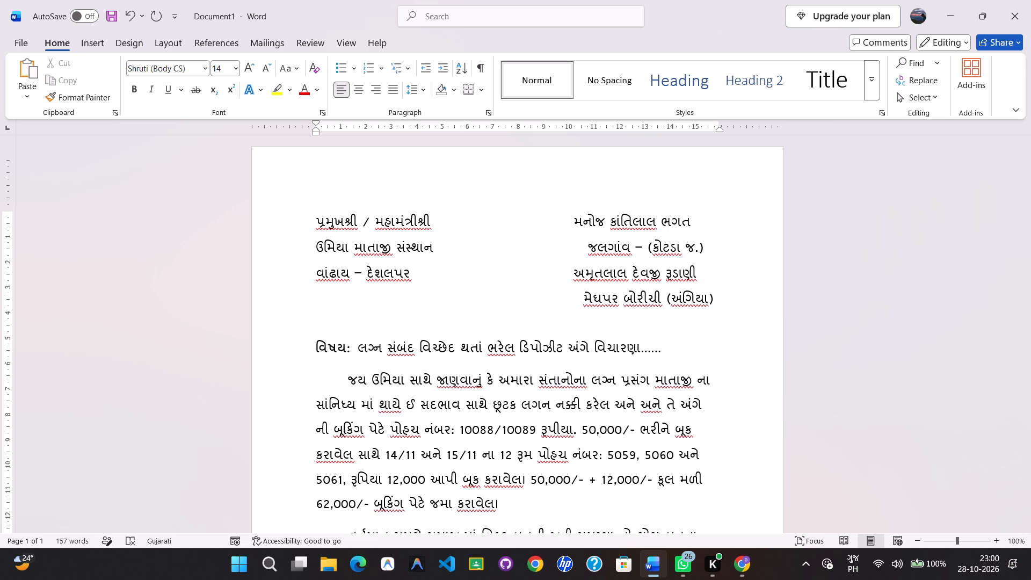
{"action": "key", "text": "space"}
{"action": "key", "text": "BackSpace"}
{"action": "key", "text": "BackSpace"}
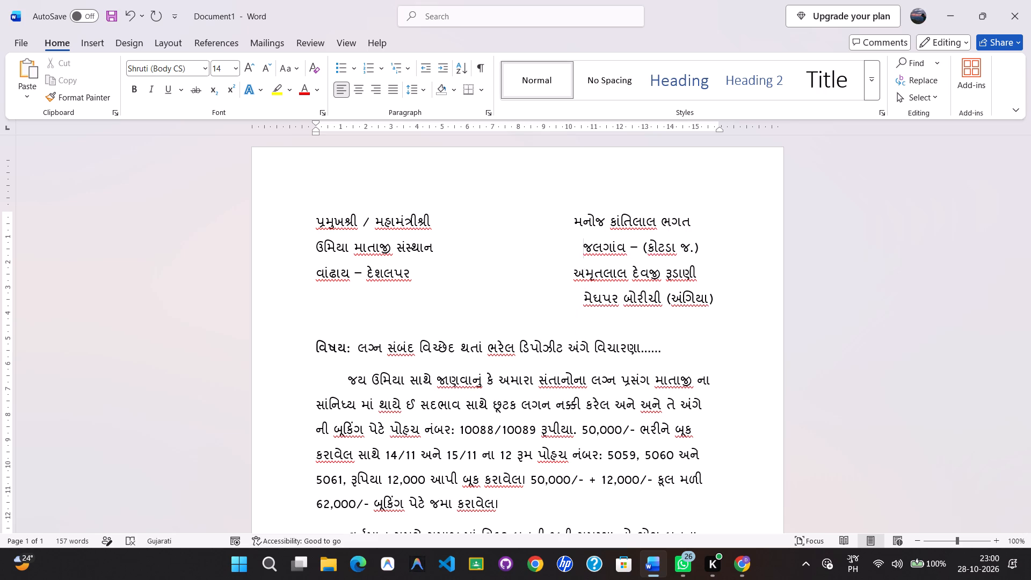
Enter the closing "આભાર," at the end of the letter, leaving one blank line after the last paragraph.
{"action": "key", "text": "Down"}
{"action": "key", "text": "Down"}
{"action": "key", "text": "Down"}
{"action": "key", "text": "Down"}
{"action": "key", "text": "Down"}
{"action": "key", "text": "Down"}
{"action": "key", "text": "Down"}
{"action": "key", "text": "Down"}
{"action": "key", "text": "Down"}
{"action": "key", "text": "Down"}
{"action": "key", "text": "Down"}
{"action": "key", "text": "Down"}
{"action": "key", "text": "Down"}
{"action": "key", "text": "Down"}
{"action": "key", "text": "Down"}
{"action": "key", "text": "Down"}
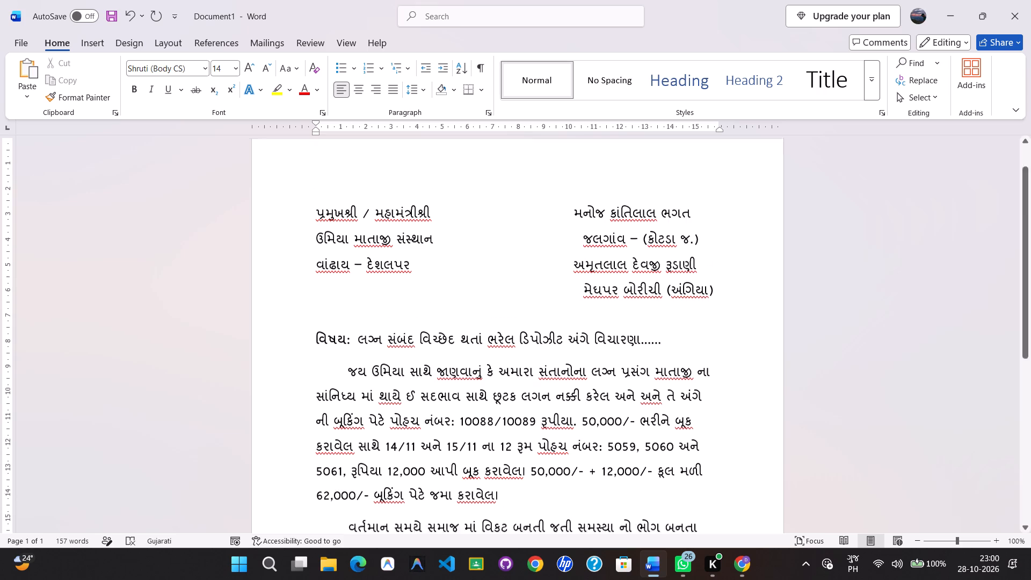
{"action": "key", "text": "Down"}
{"action": "key", "text": "Down"}
{"action": "key", "text": "Down"}
{"action": "key", "text": "Down"}
{"action": "scroll", "coordinate": [717, 351], "scroll_direction": "down", "scroll_amount": 1}
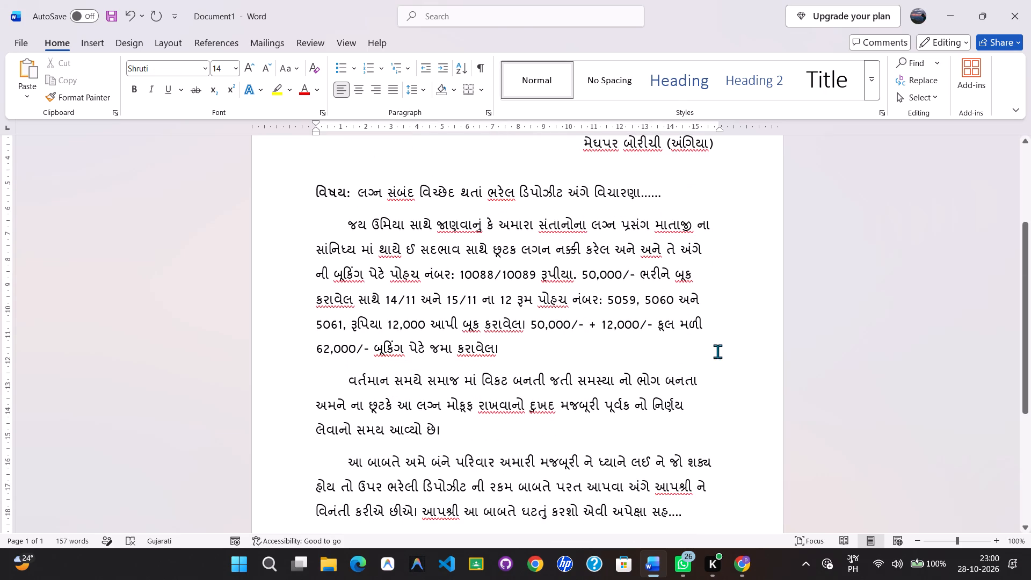
{"action": "scroll", "coordinate": [717, 351], "scroll_direction": "down", "scroll_amount": 1}
{"action": "left_click", "coordinate": [701, 306]}
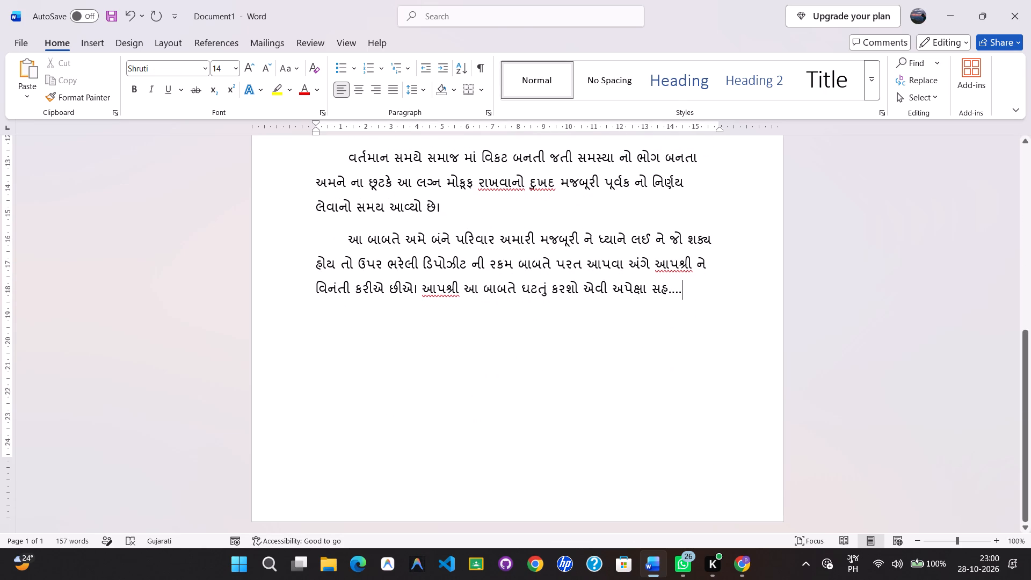
{"action": "key", "text": "Return"}
{"action": "key", "text": "Return"}
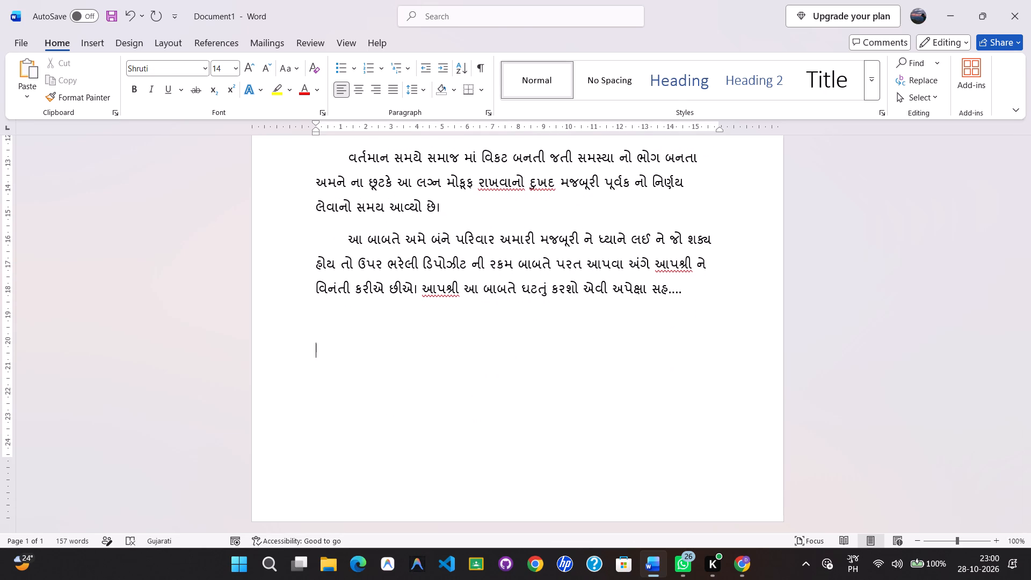
{"action": "key", "text": "BackSpace"}
{"action": "key", "text": "Return"}
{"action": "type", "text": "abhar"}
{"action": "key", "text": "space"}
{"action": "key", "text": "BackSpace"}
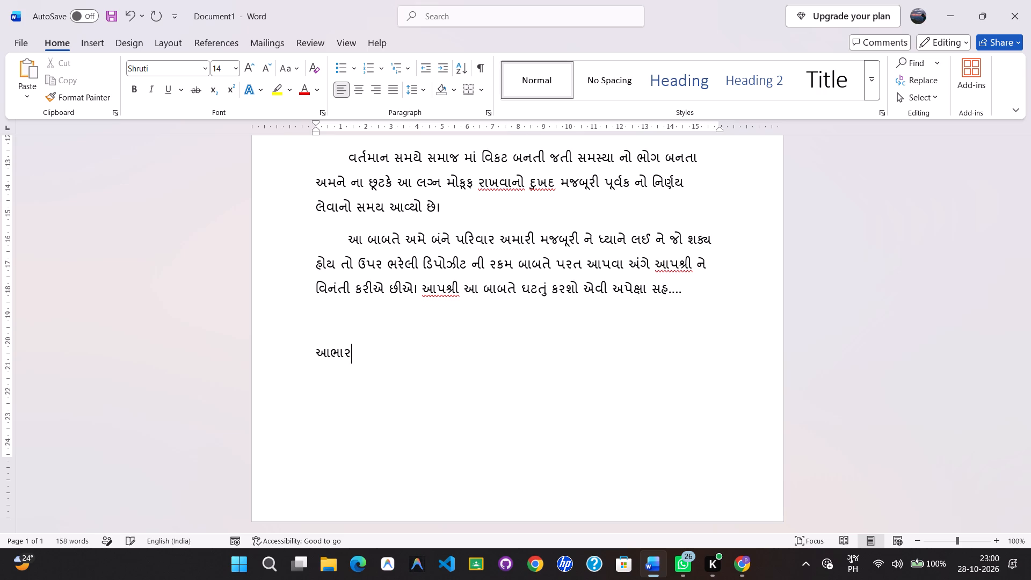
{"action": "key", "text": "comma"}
Enter the signatory's first name and surname in Gujarati on the line below "આભાર,".
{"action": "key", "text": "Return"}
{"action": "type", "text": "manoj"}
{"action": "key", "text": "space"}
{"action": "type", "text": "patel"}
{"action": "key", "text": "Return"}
Set the paragraph spacing after to 4 pt for the "આભાર," line and the signature line.
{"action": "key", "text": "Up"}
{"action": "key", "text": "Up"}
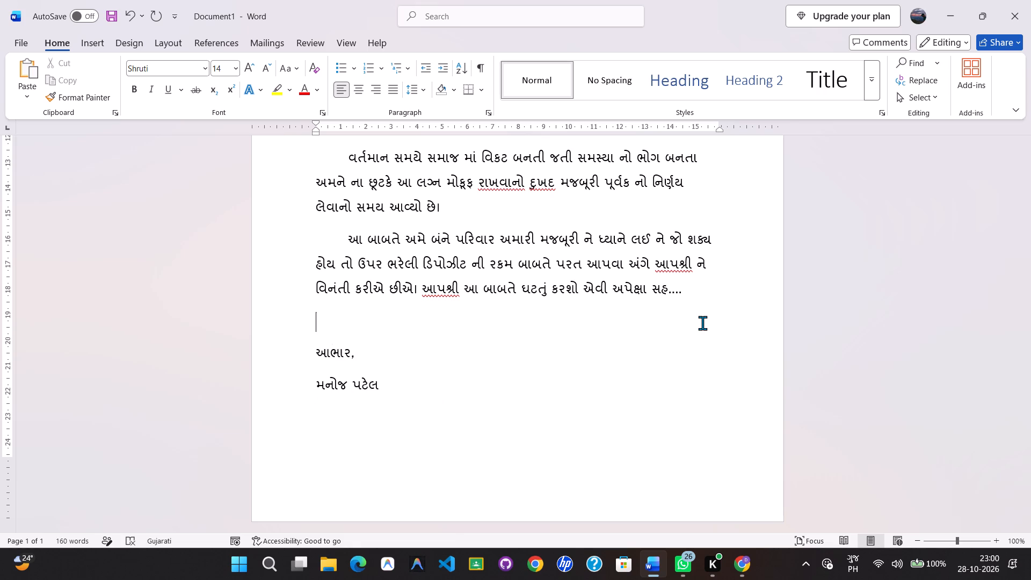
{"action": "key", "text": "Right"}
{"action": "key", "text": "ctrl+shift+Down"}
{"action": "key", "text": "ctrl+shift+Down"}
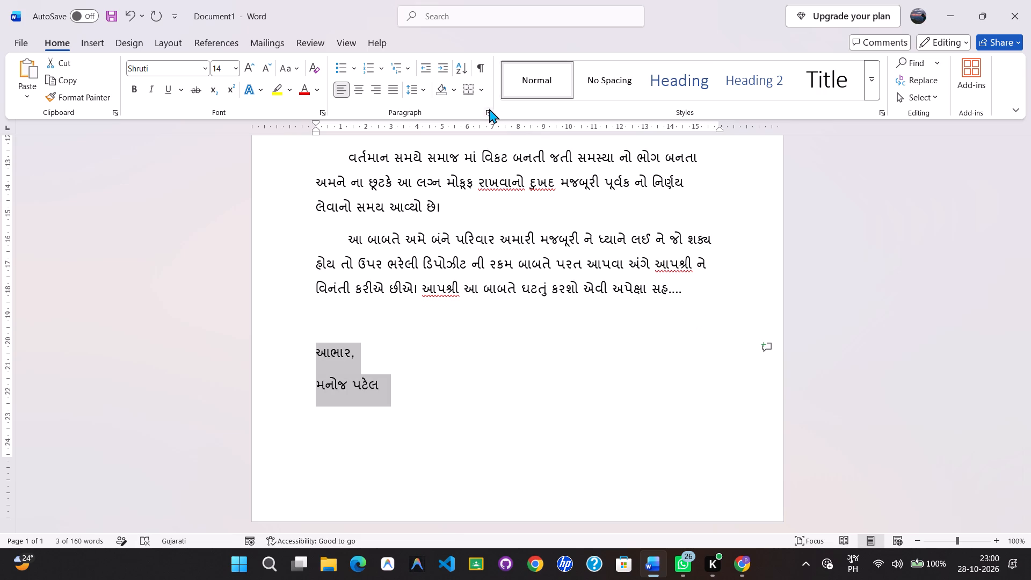
{"action": "left_click", "coordinate": [488, 111]}
{"action": "left_click", "coordinate": [172, 273]}
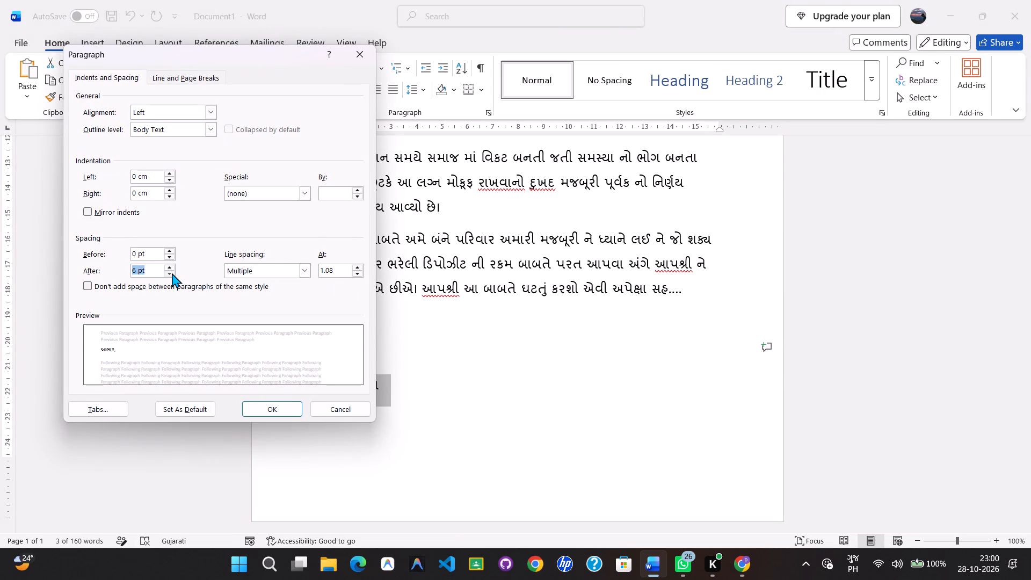
{"action": "left_click", "coordinate": [134, 273]}
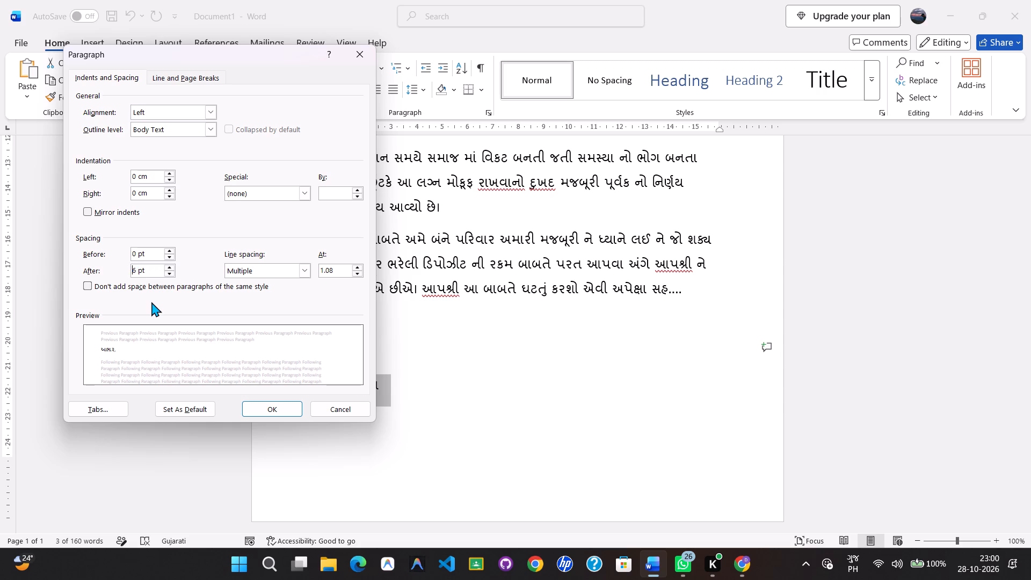
{"action": "key", "text": "Right"}
{"action": "key", "text": "BackSpace"}
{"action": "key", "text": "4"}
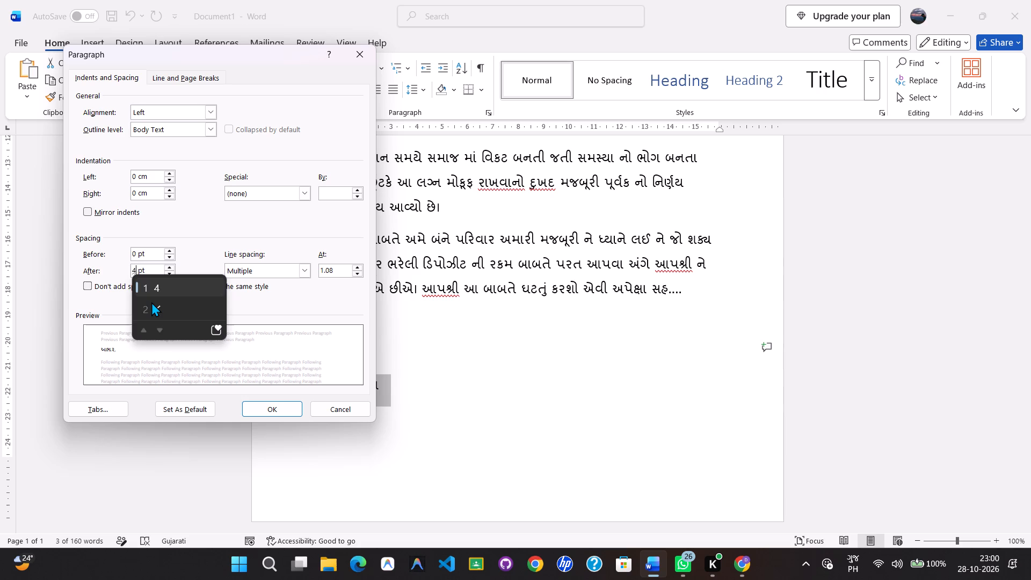
{"action": "key", "text": "Return"}
{"action": "key", "text": "BackSpace"}
{"action": "key", "text": "Return"}
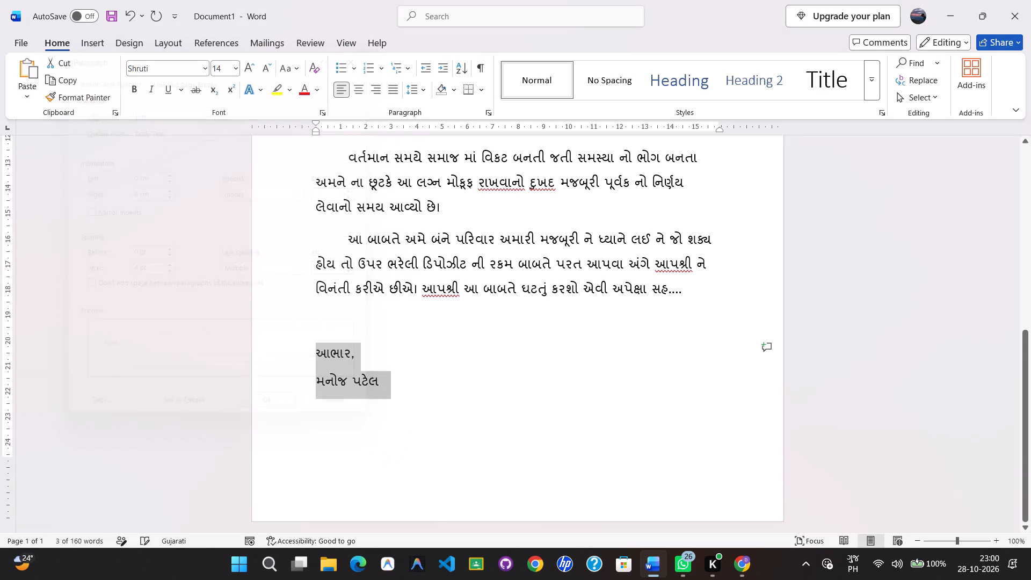
{"action": "left_click", "coordinate": [390, 388]}
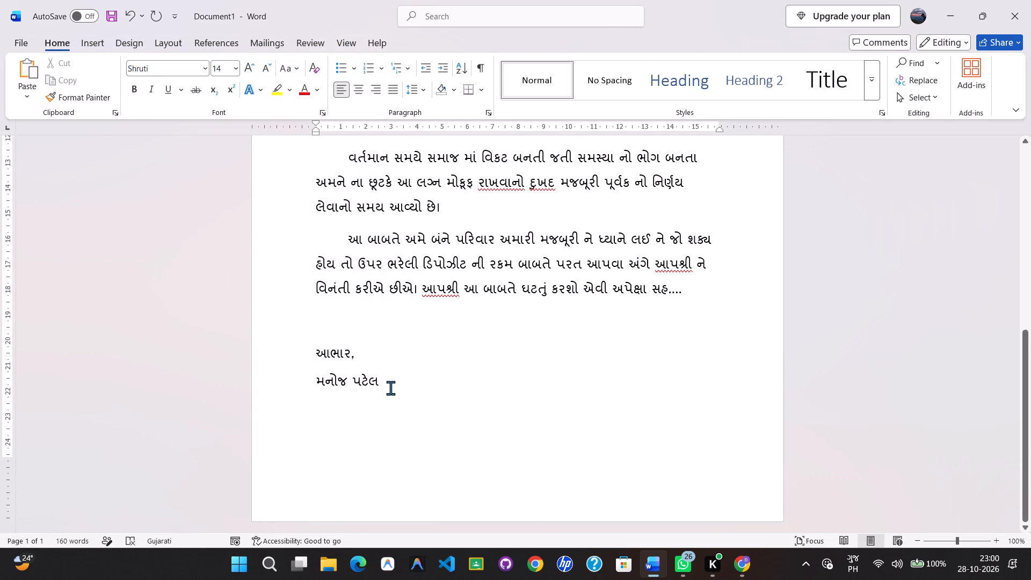
Shrink the blank line above "આભાર," to font size 1.
{"action": "scroll", "coordinate": [390, 388], "scroll_direction": "up", "scroll_amount": 1}
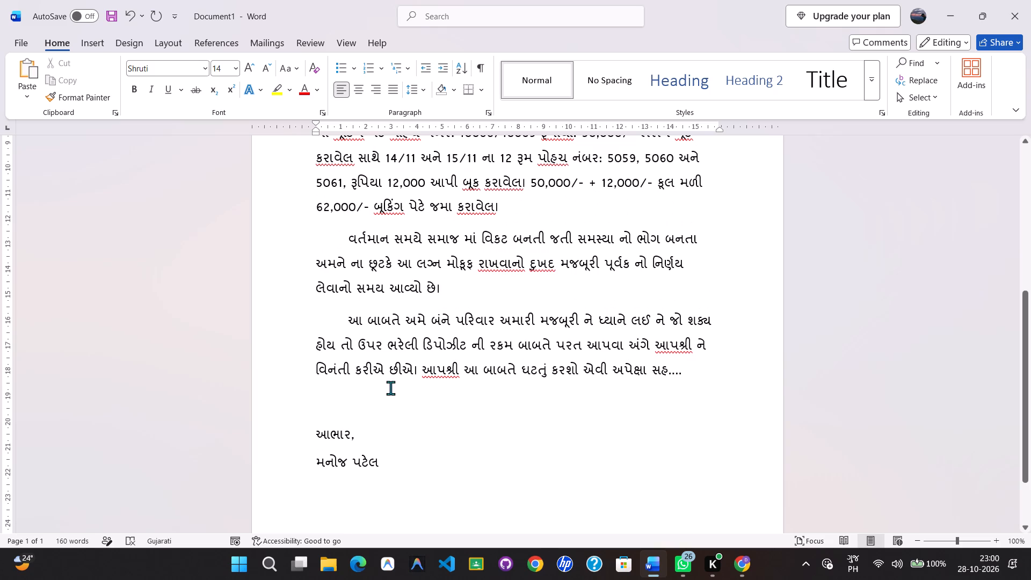
{"action": "left_click", "coordinate": [359, 408]}
{"action": "key", "text": "shift+Right"}
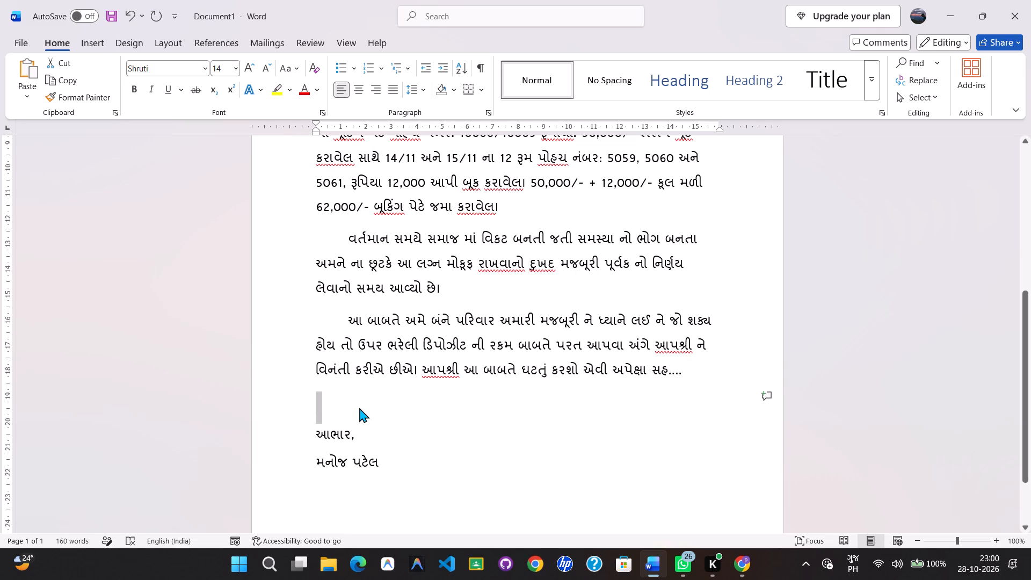
{"action": "key", "text": "ctrl+shift+comma"}
{"action": "key", "text": "ctrl+shift+comma"}
{"action": "key", "text": "ctrl+shift+comma"}
{"action": "key", "text": "ctrl+shift+comma"}
{"action": "key", "text": "ctrl+shift+comma"}
{"action": "key", "text": "ctrl+shift+comma"}
{"action": "key", "text": "ctrl+shift+comma"}
{"action": "key", "text": "ctrl+shift+comma"}
{"action": "key", "text": "ctrl+shift+comma"}
{"action": "key", "text": "ctrl+shift+comma"}
{"action": "key", "text": "ctrl+shift+comma"}
{"action": "key", "text": "ctrl+shift+comma"}
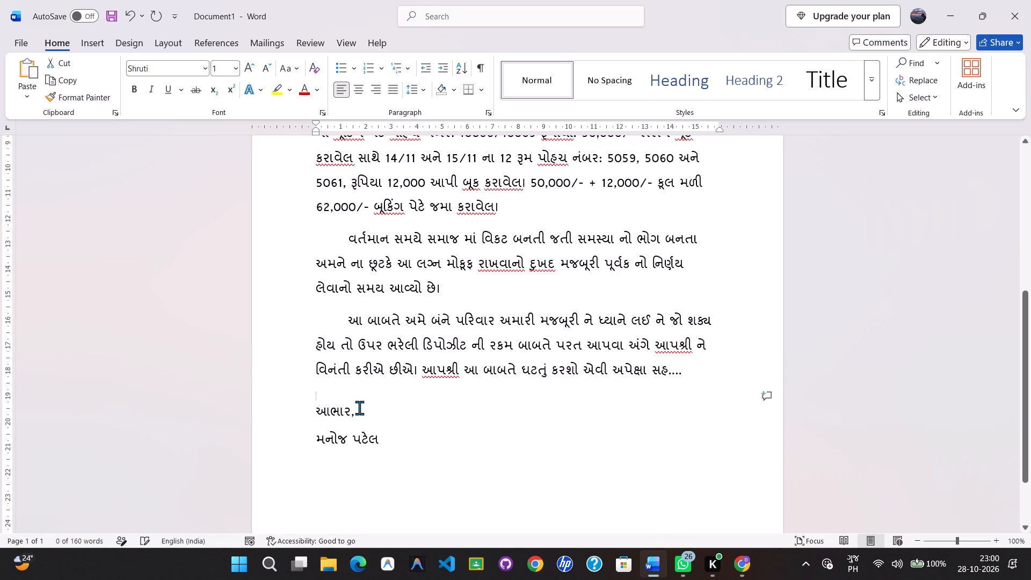
Review the layout of the whole letter, from the heading to the signature, at 50% zoom.
{"action": "key", "text": "Up"}
{"action": "key", "text": "Up"}
{"action": "key", "text": "Up"}
{"action": "key", "text": "Up"}
{"action": "key", "text": "Up"}
{"action": "key", "text": "Up"}
{"action": "key", "text": "Up"}
{"action": "key", "text": "Up"}
{"action": "key", "text": "Up"}
{"action": "key", "text": "Up"}
{"action": "key", "text": "Up"}
{"action": "key", "text": "Up"}
{"action": "key", "text": "Up"}
{"action": "key", "text": "Up"}
{"action": "key", "text": "Up"}
{"action": "key", "text": "Up"}
{"action": "key", "text": "Up"}
{"action": "key", "text": "Up"}
{"action": "key", "text": "Up"}
{"action": "key", "text": "Up"}
{"action": "key", "text": "Up"}
{"action": "key", "text": "Up"}
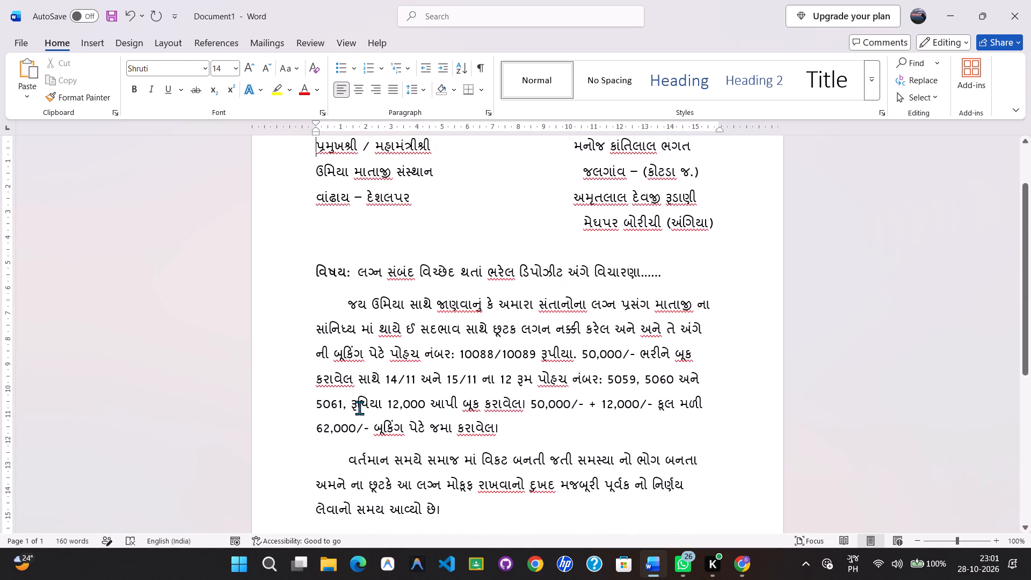
{"action": "key", "text": "Up"}
{"action": "key", "text": "Up"}
{"action": "scroll", "coordinate": [359, 408], "scroll_direction": "down", "scroll_amount": 5, "text": "ctrl"}
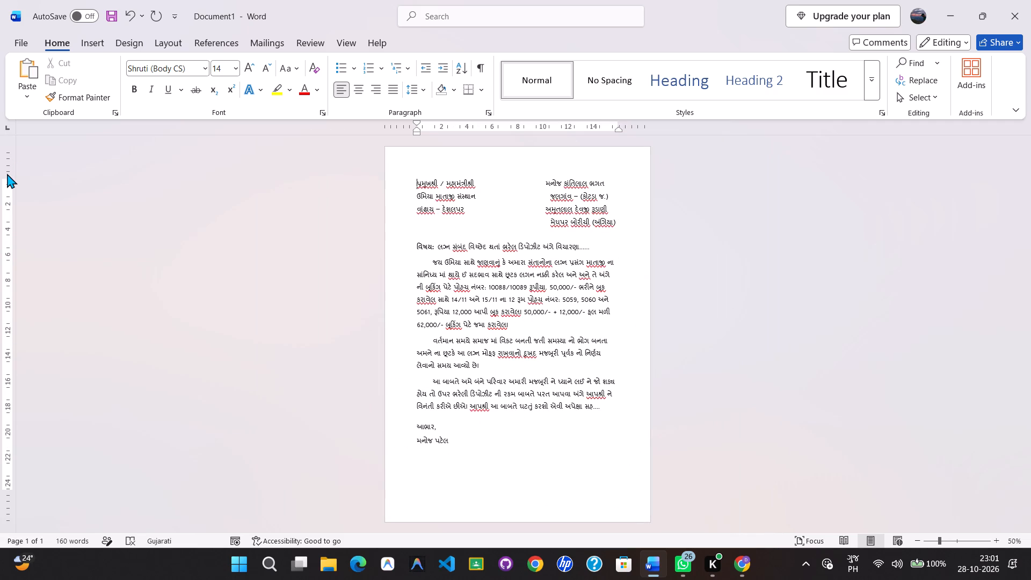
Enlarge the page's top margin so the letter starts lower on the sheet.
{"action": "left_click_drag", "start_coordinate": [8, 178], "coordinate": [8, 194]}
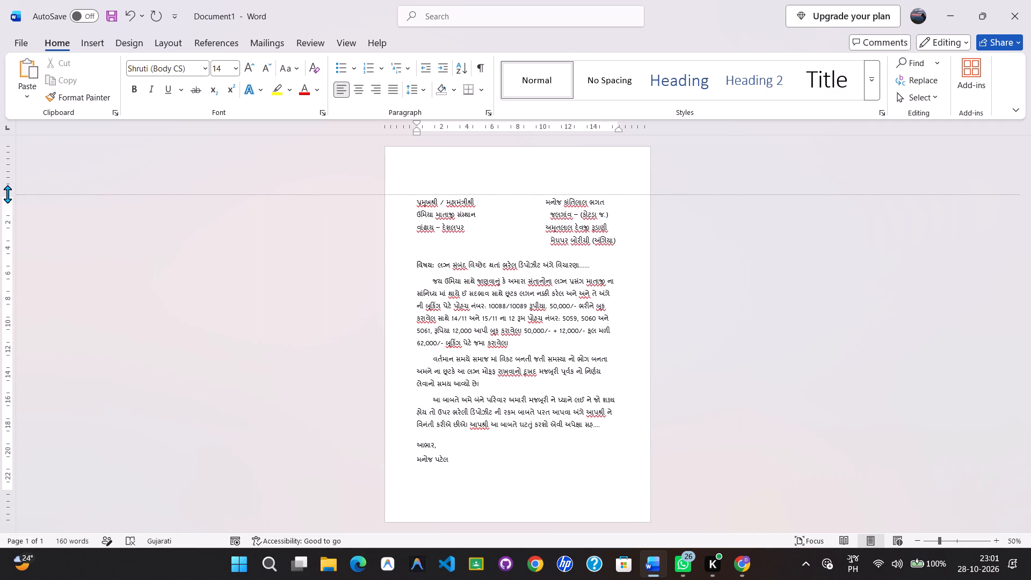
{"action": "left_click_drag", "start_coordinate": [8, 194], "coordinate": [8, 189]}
Add the place name "ભુજ" on a new line below the signature.
{"action": "left_click", "coordinate": [470, 454]}
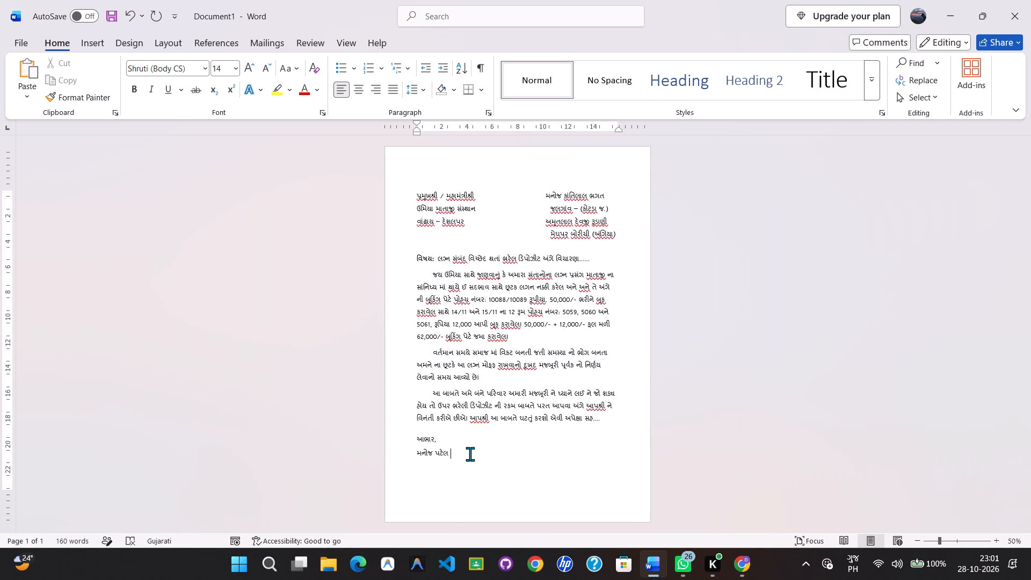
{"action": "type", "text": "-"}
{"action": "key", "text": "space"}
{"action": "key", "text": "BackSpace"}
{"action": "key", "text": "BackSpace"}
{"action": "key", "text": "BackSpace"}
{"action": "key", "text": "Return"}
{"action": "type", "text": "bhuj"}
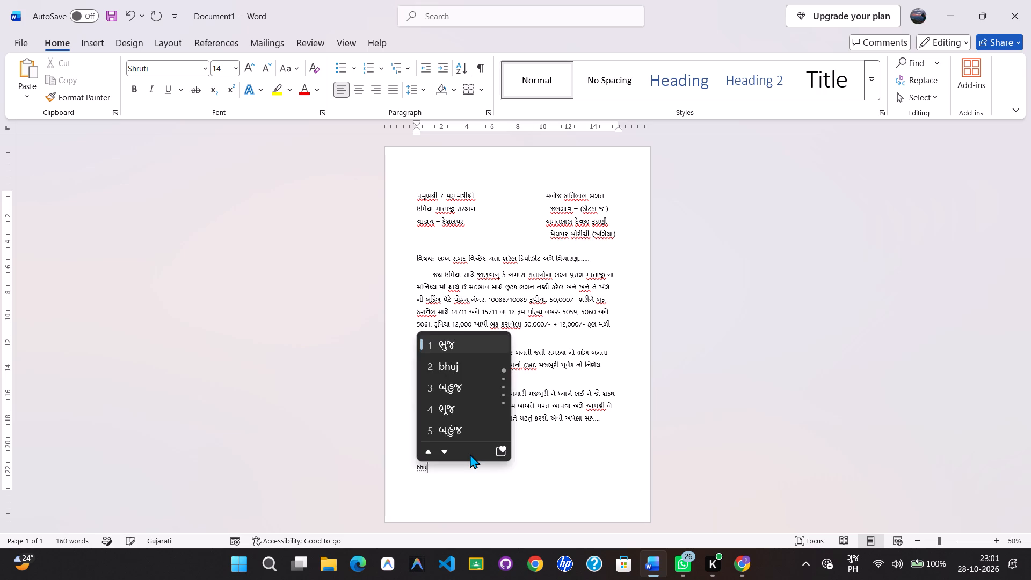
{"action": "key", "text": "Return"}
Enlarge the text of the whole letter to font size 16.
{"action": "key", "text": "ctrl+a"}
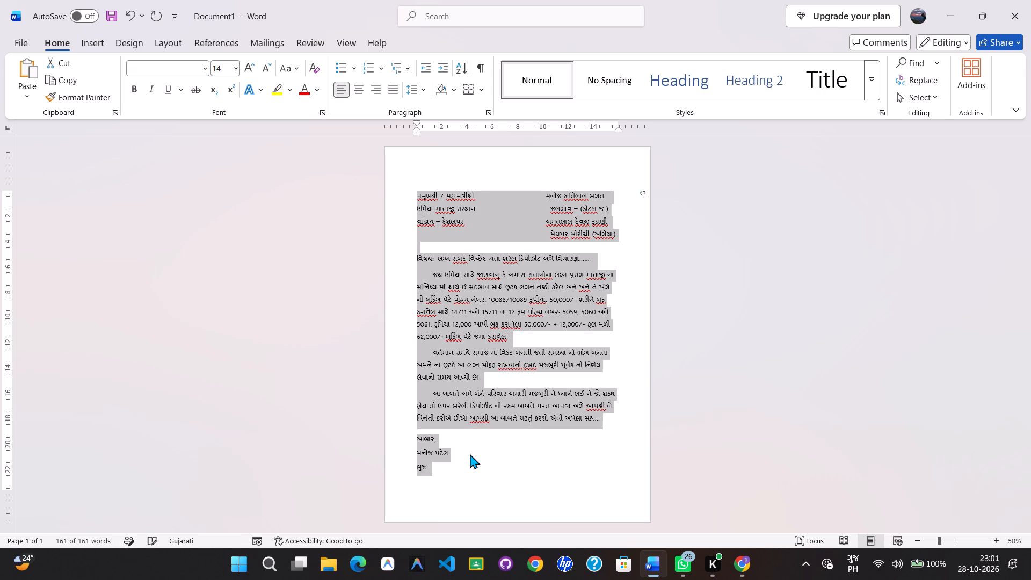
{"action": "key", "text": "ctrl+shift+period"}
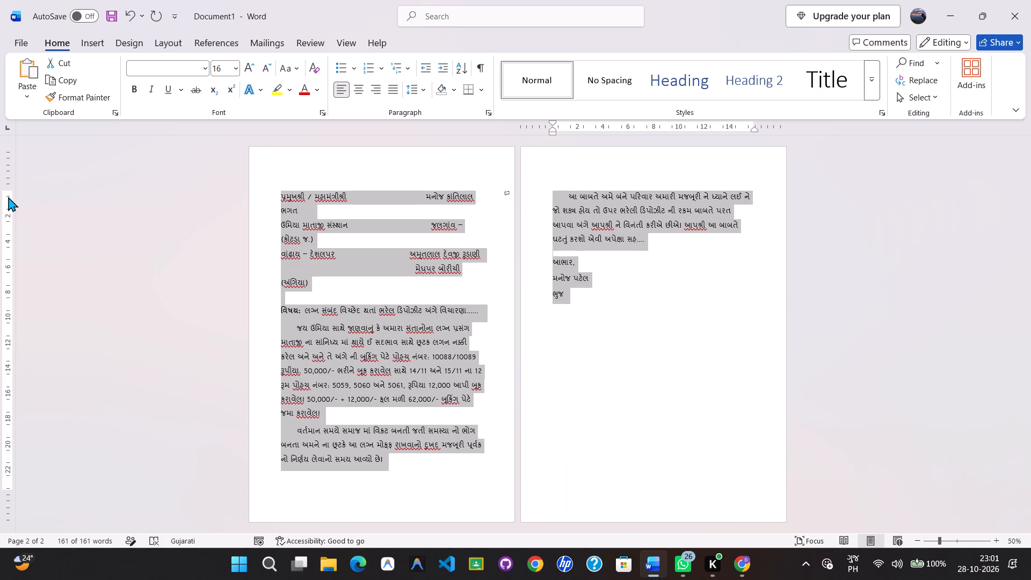
Reduce the page's top margin so the letter starts higher on the sheet.
{"action": "left_click_drag", "start_coordinate": [8, 190], "coordinate": [8, 166]}
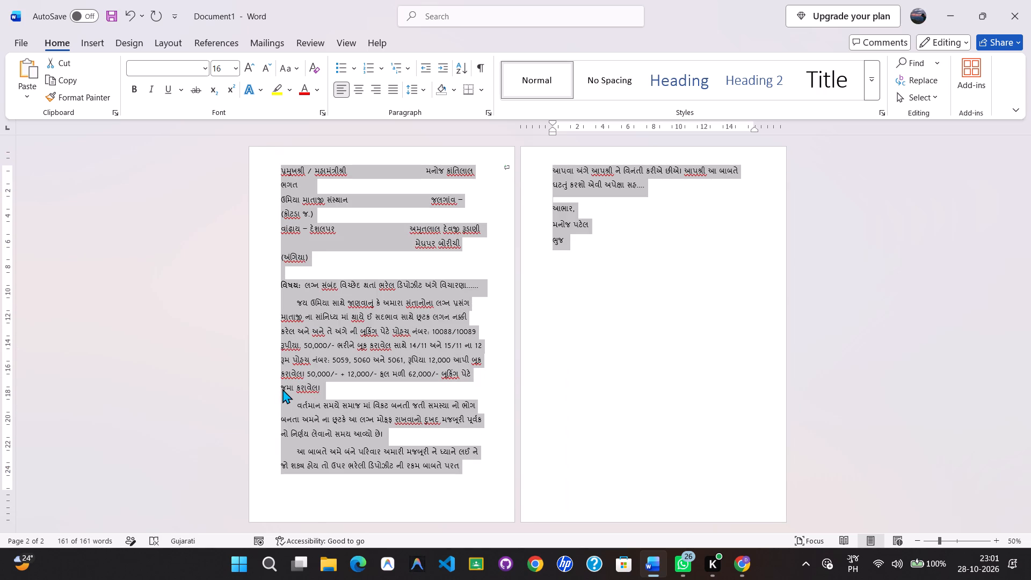
Set the font size of the whole letter to 15.
{"action": "left_click", "coordinate": [222, 73]}
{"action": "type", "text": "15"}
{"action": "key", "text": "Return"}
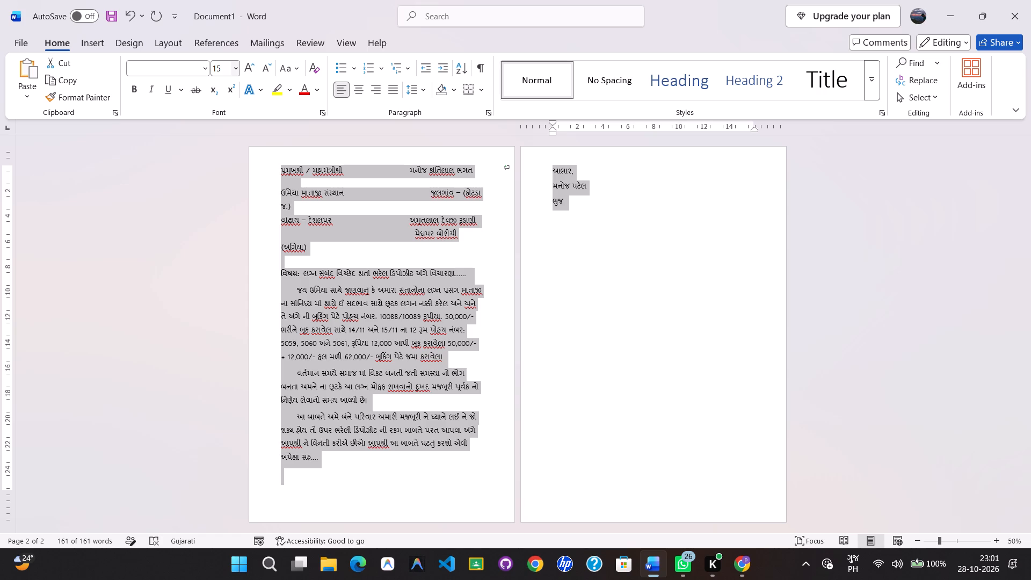
Remove surplus tab spacing before the sender details in the four heading rows so each row fits on one line.
{"action": "left_click", "coordinate": [404, 176]}
{"action": "scroll", "coordinate": [404, 176], "scroll_direction": "up", "scroll_amount": 3, "text": "ctrl"}
{"action": "key", "text": "BackSpace"}
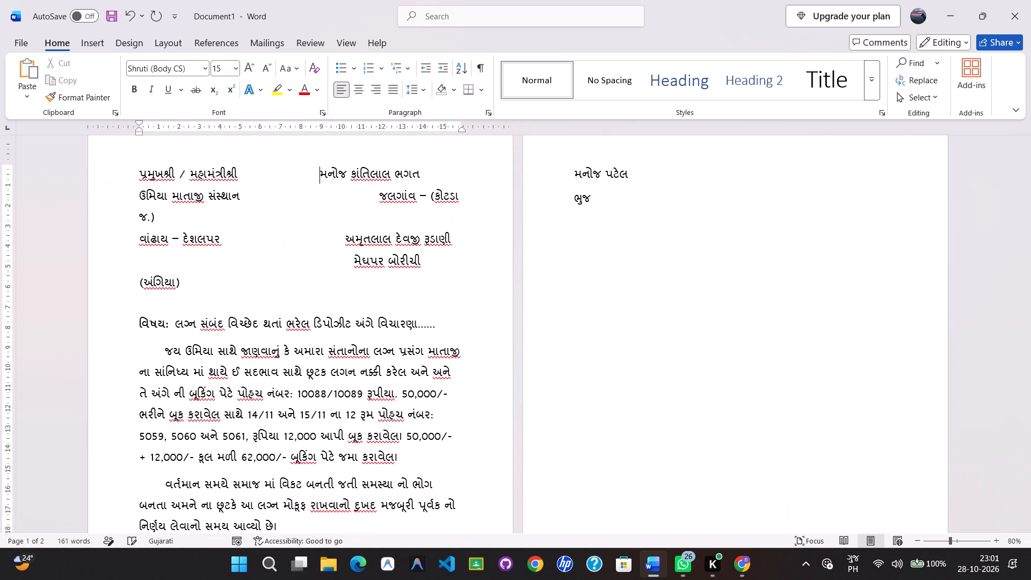
{"action": "key", "text": "Down"}
{"action": "key", "text": "BackSpace"}
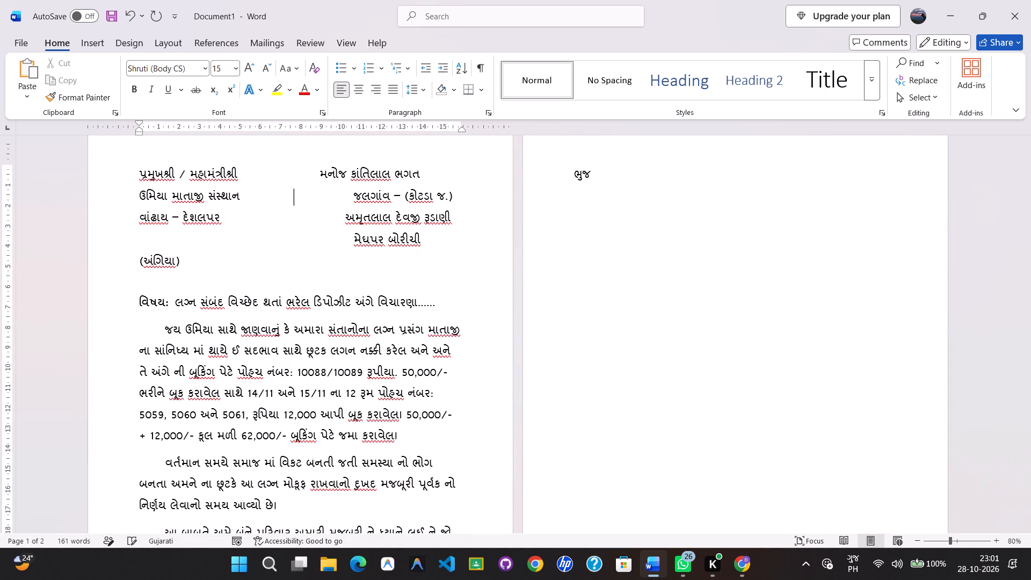
{"action": "key", "text": "BackSpace"}
{"action": "key", "text": "Down"}
{"action": "key", "text": "BackSpace"}
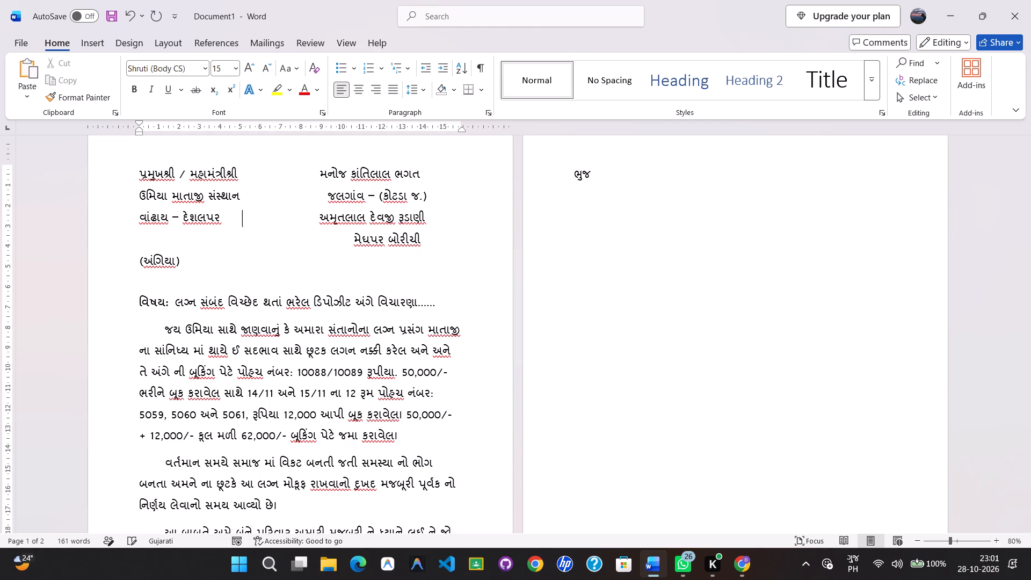
{"action": "key", "text": "Down"}
{"action": "key", "text": "BackSpace"}
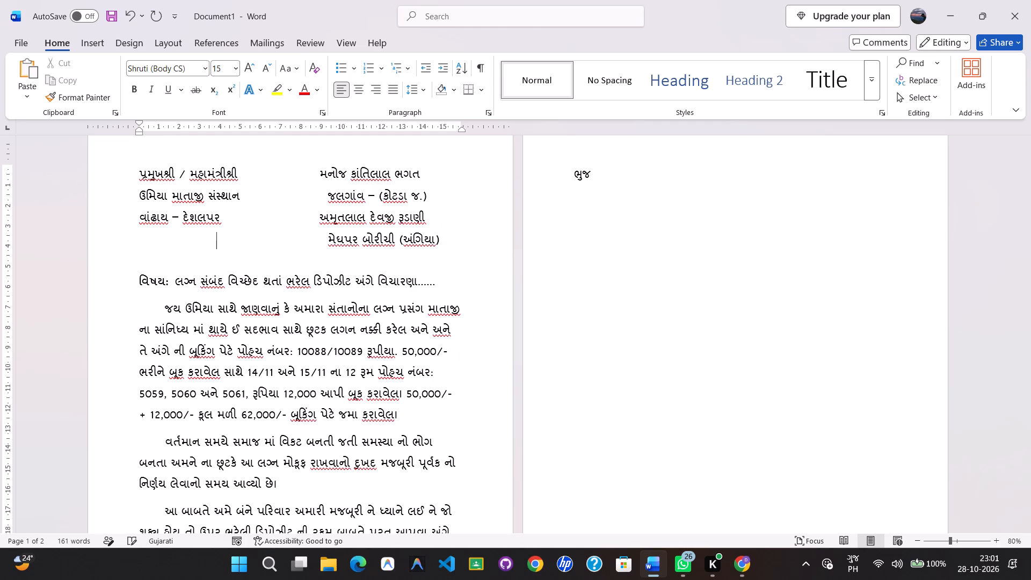
Shrink the blank line above "આભાર," to font size 1.
{"action": "key", "text": "Down"}
{"action": "key", "text": "Down"}
{"action": "key", "text": "Down"}
{"action": "key", "text": "Down"}
{"action": "key", "text": "Down"}
{"action": "key", "text": "Down"}
{"action": "key", "text": "Down"}
{"action": "key", "text": "Down"}
{"action": "key", "text": "Down"}
{"action": "key", "text": "Down"}
{"action": "key", "text": "Down"}
{"action": "key", "text": "Down"}
{"action": "key", "text": "Down"}
{"action": "key", "text": "Down"}
{"action": "key", "text": "Down"}
{"action": "key", "text": "Down"}
{"action": "key", "text": "Down"}
{"action": "key", "text": "Down"}
{"action": "key", "text": "Up"}
{"action": "key", "text": "Up"}
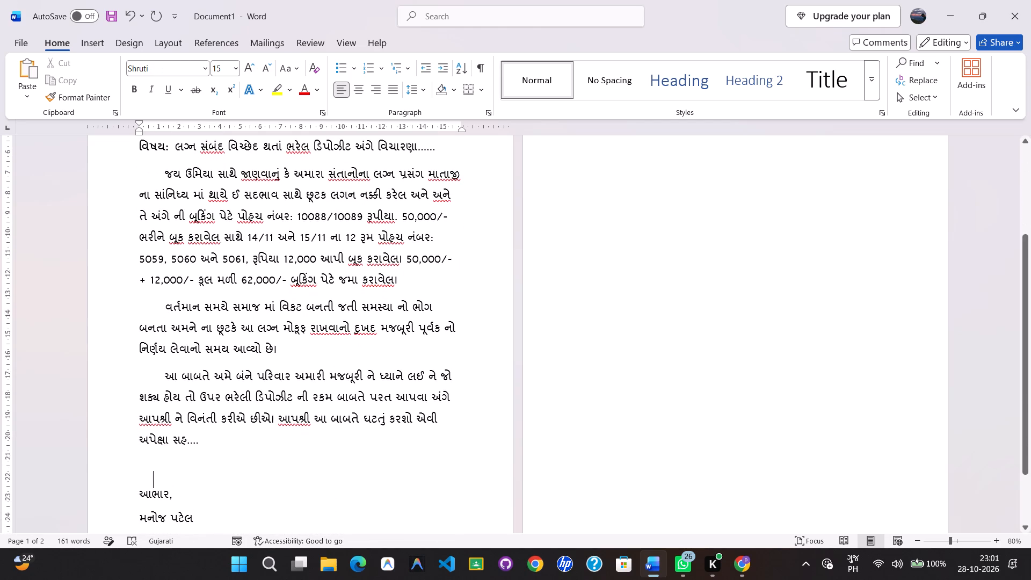
{"action": "key", "text": "shift+Right"}
{"action": "key", "text": "ctrl+shift+comma"}
{"action": "key", "text": "ctrl+shift+comma"}
{"action": "key", "text": "ctrl+shift+comma"}
{"action": "key", "text": "ctrl+shift+comma"}
{"action": "key", "text": "ctrl+shift+comma"}
{"action": "key", "text": "ctrl+shift+comma"}
{"action": "key", "text": "ctrl+shift+comma"}
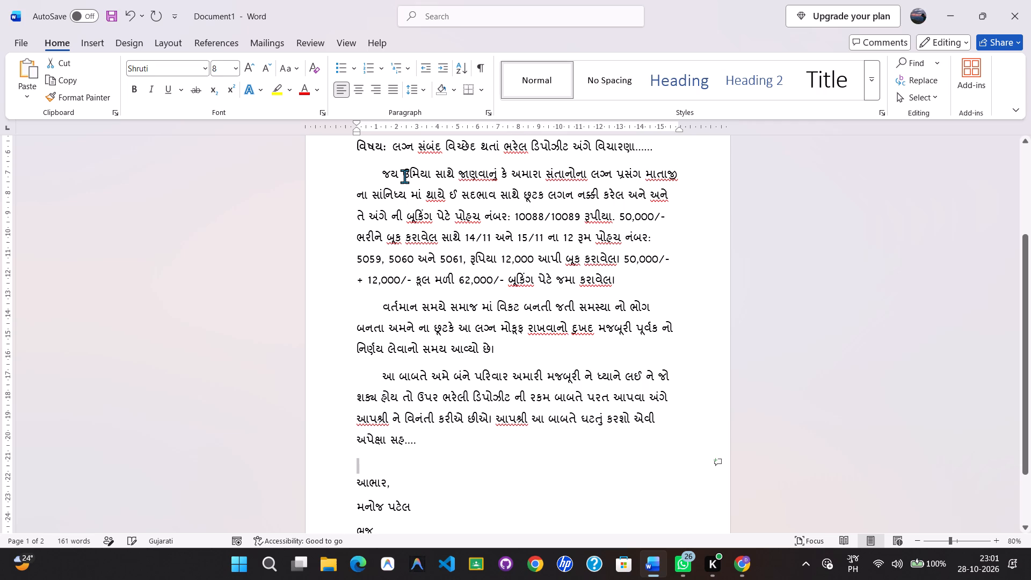
{"action": "key", "text": "ctrl+shift+comma"}
{"action": "key", "text": "ctrl+shift+comma"}
{"action": "key", "text": "ctrl+shift+comma"}
{"action": "key", "text": "ctrl+shift+comma"}
{"action": "key", "text": "ctrl+shift+comma"}
{"action": "key", "text": "ctrl+shift+comma"}
{"action": "key", "text": "ctrl+shift+comma"}
{"action": "key", "text": "ctrl+shift+comma"}
{"action": "key", "text": "ctrl+shift+comma"}
Shift the sender details in the first two heading rows farther right and align their starting points.
{"action": "scroll", "coordinate": [404, 176], "scroll_direction": "up", "scroll_amount": 1}
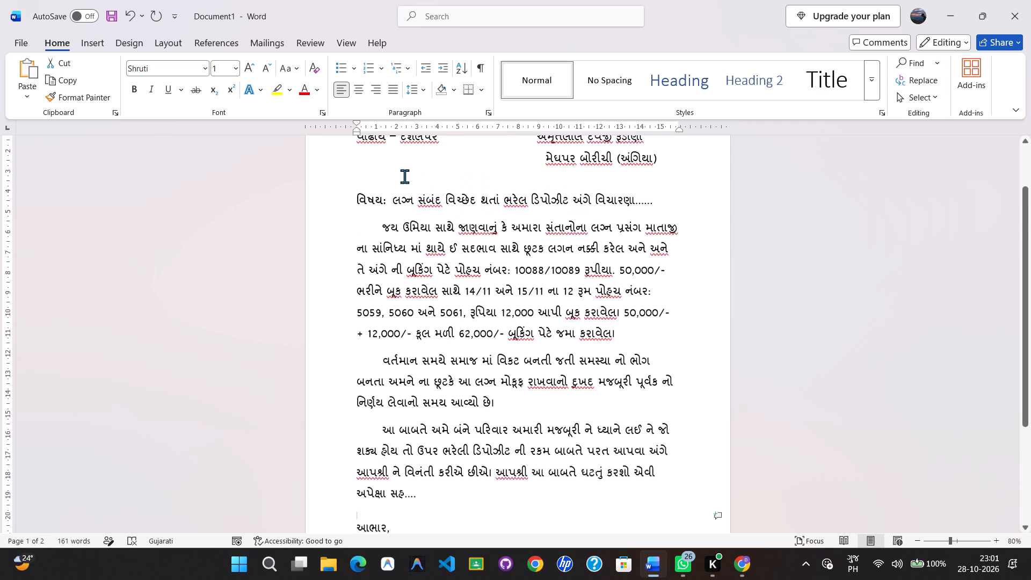
{"action": "scroll", "coordinate": [404, 176], "scroll_direction": "up", "scroll_amount": 1}
{"action": "left_click", "coordinate": [442, 307]}
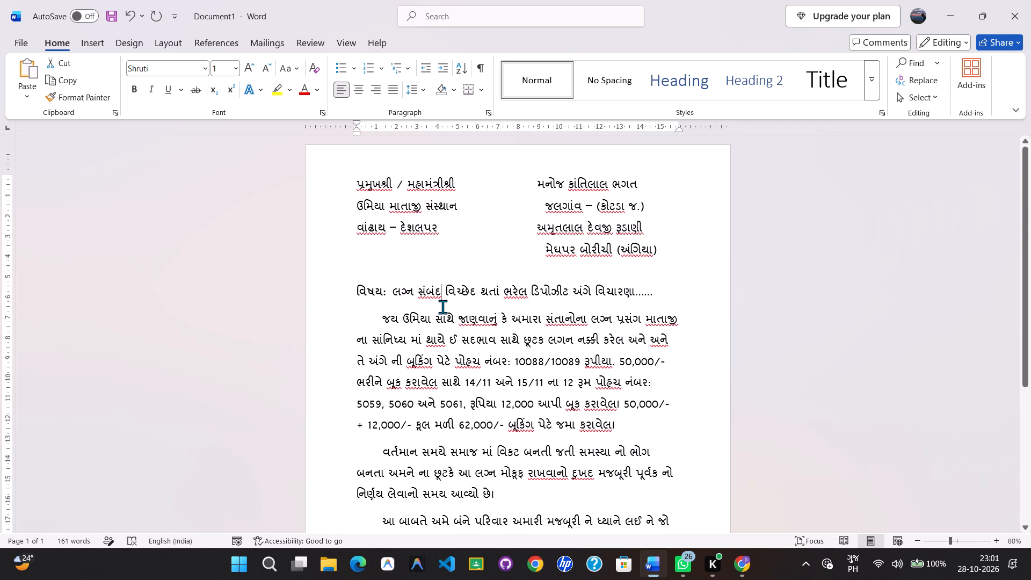
{"action": "scroll", "coordinate": [442, 307], "scroll_direction": "up", "scroll_amount": 1}
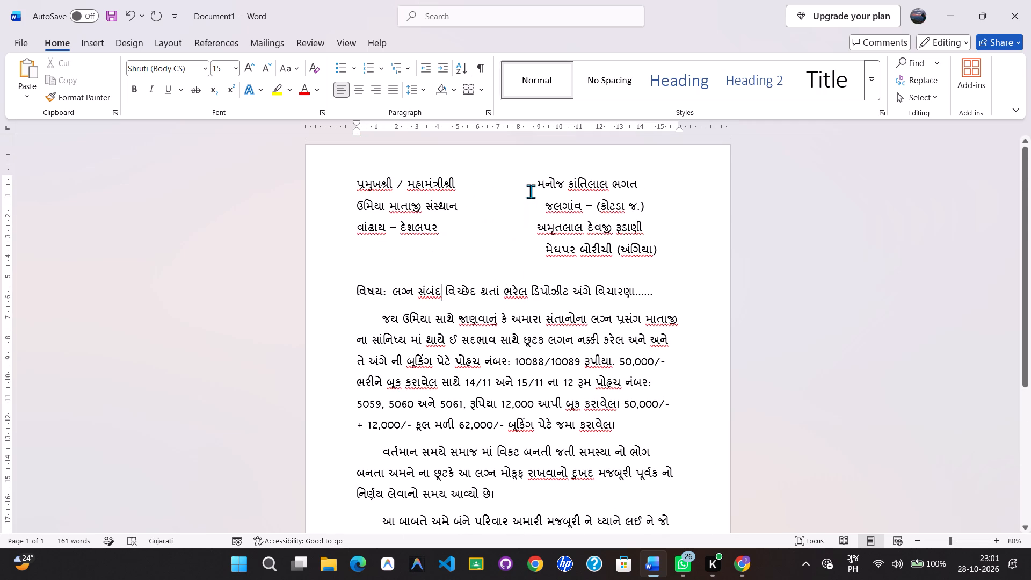
{"action": "left_click", "coordinate": [529, 182]}
{"action": "key", "text": "Tab"}
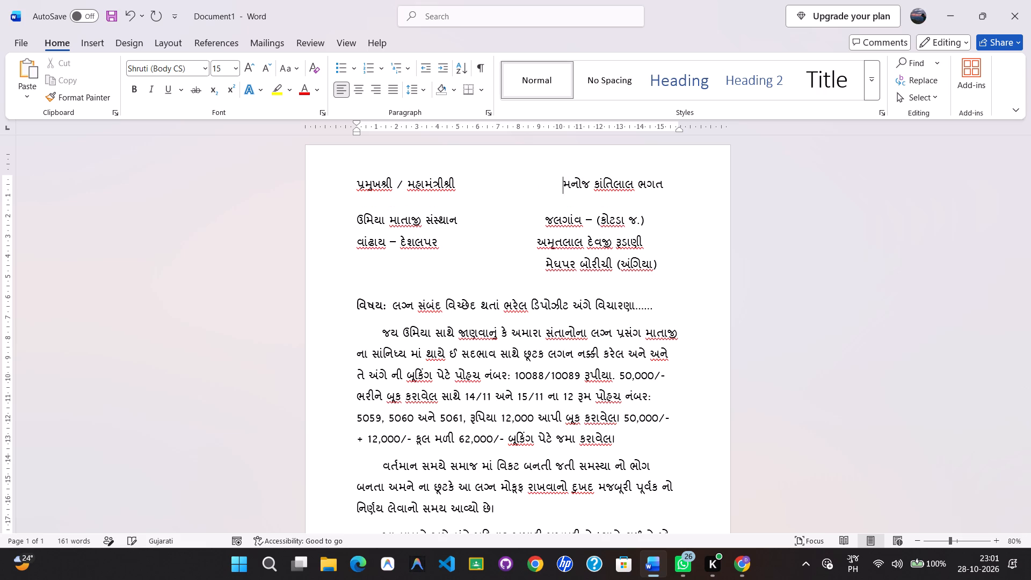
{"action": "key", "text": "Down"}
{"action": "key", "text": "BackSpace"}
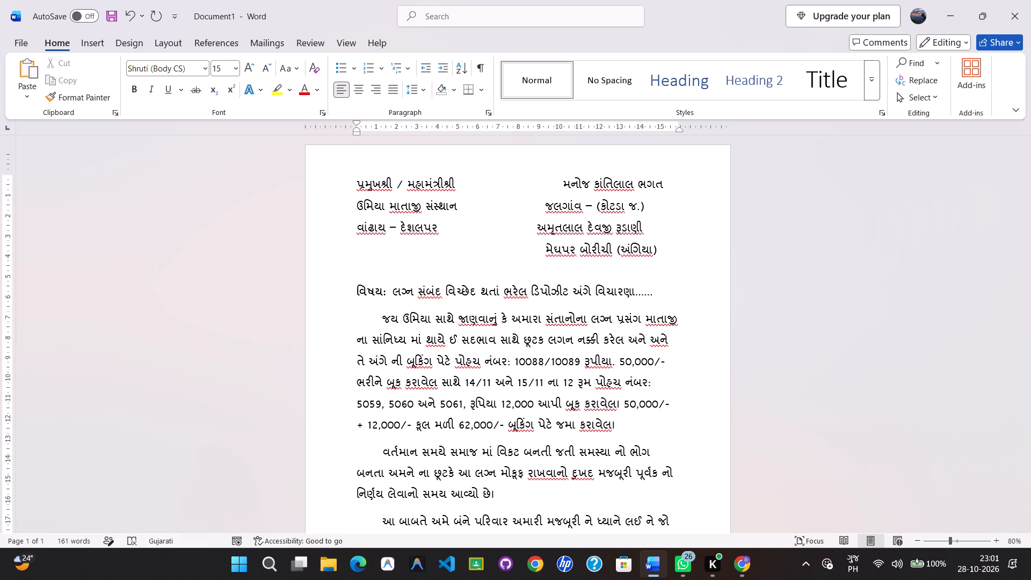
{"action": "key", "text": "BackSpace"}
{"action": "key", "text": "Right"}
{"action": "key", "text": "ctrl+Right"}
{"action": "key", "text": "ctrl+Right"}
{"action": "key", "text": "ctrl+Right"}
{"action": "key", "text": "ctrl+Right"}
{"action": "key", "text": "Tab"}
{"action": "key", "text": "ctrl+Right"}
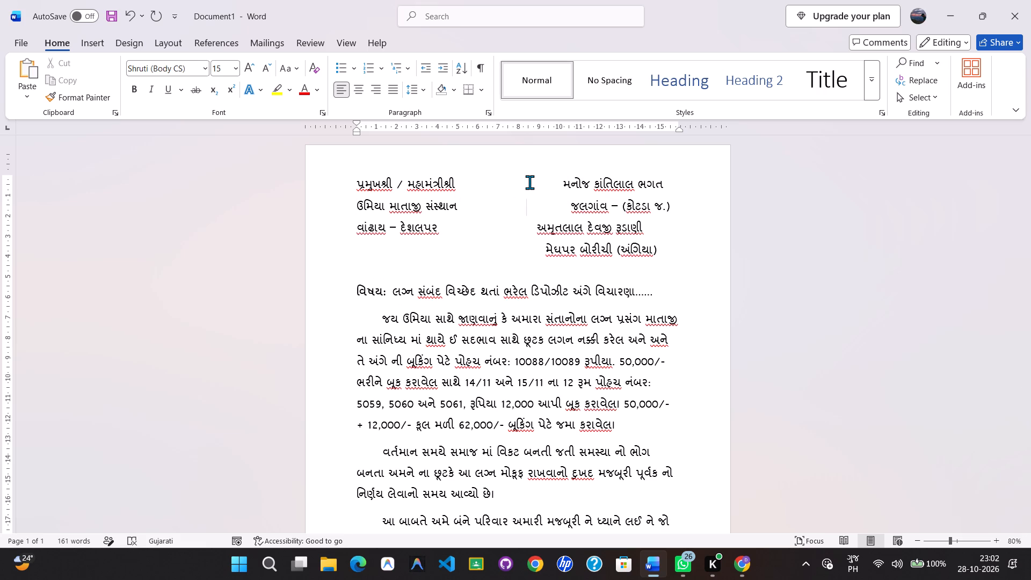
{"action": "key", "text": "ctrl+Right"}
{"action": "key", "text": "Up"}
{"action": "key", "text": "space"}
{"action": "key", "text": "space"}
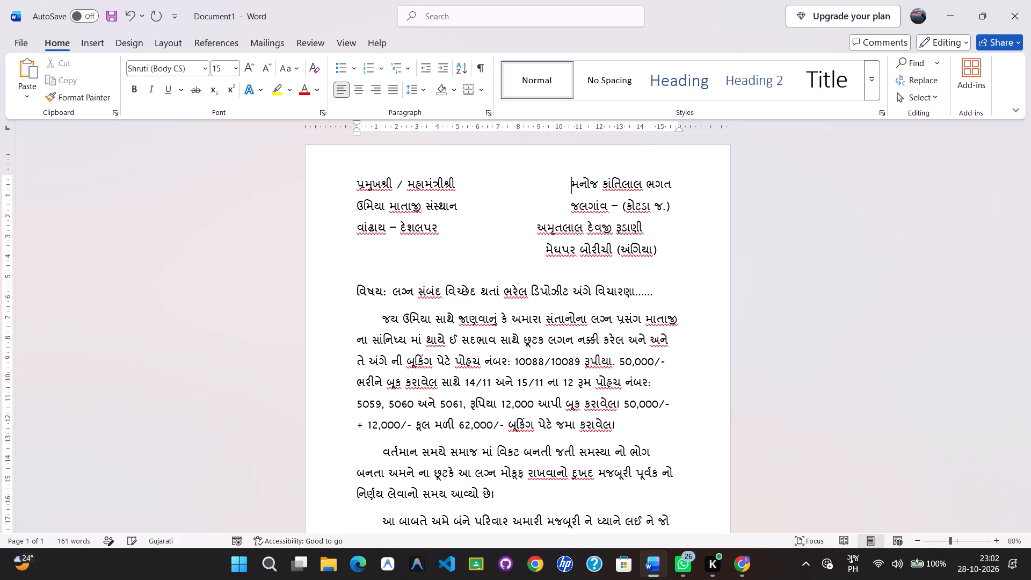
Shift the sender details in the third and fourth heading rows farther right, centring them roughly under the rows above.
{"action": "key", "text": "Down"}
{"action": "key", "text": "ctrl+Down"}
{"action": "key", "text": "ctrl+Right"}
{"action": "key", "text": "ctrl+Right"}
{"action": "key", "text": "ctrl+Right"}
{"action": "key", "text": "Tab"}
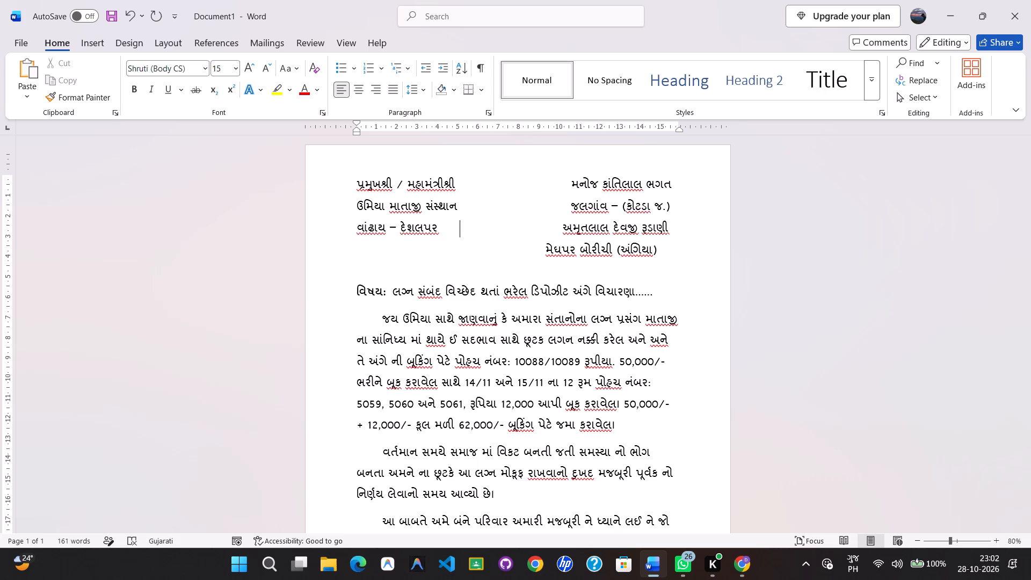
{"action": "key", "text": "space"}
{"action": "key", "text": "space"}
{"action": "key", "text": "Right"}
{"action": "key", "text": "ctrl+Right"}
{"action": "key", "text": "ctrl+Right"}
{"action": "key", "text": "ctrl+Right"}
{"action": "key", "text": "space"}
{"action": "key", "text": "Down"}
{"action": "key", "text": "ctrl+Left"}
{"action": "key", "text": "Tab"}
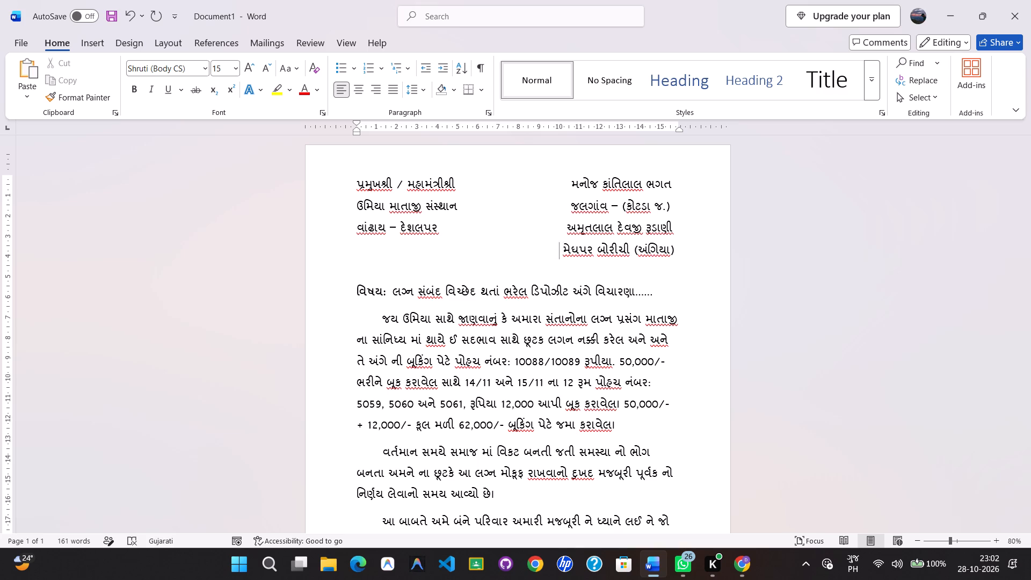
Italicise the recipient lines "પ્રમુખશ્રી / મહામંત્રીશ્રી" and "ઉમિયા માતાજી સંસ્થાન" in the heading.
{"action": "key", "text": "Up"}
{"action": "key", "text": "Up"}
{"action": "key", "text": "Up"}
{"action": "key", "text": "Up"}
{"action": "scroll", "coordinate": [530, 286], "scroll_direction": "up", "scroll_amount": 1}
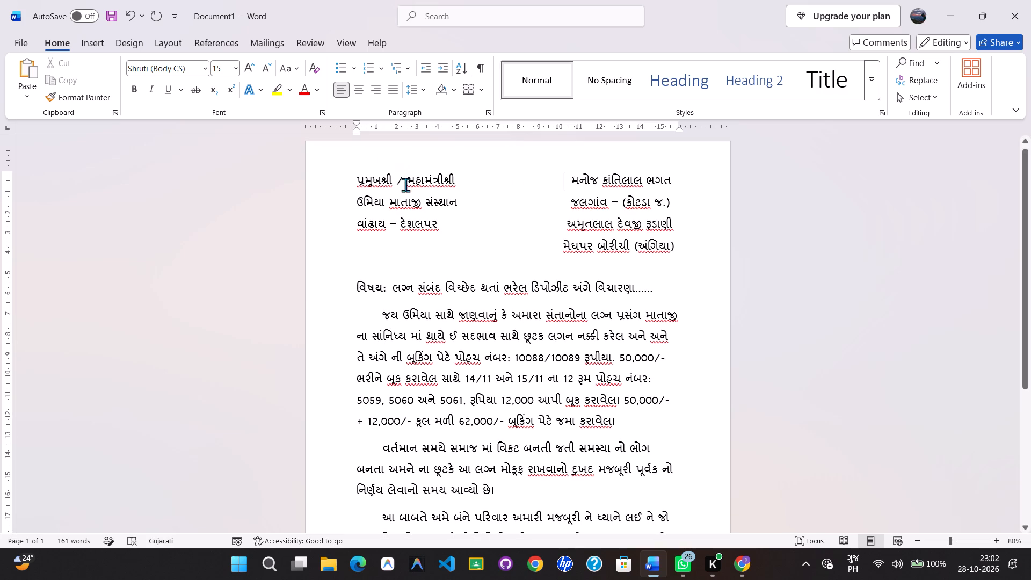
{"action": "left_click_drag", "start_coordinate": [357, 181], "coordinate": [398, 208]}
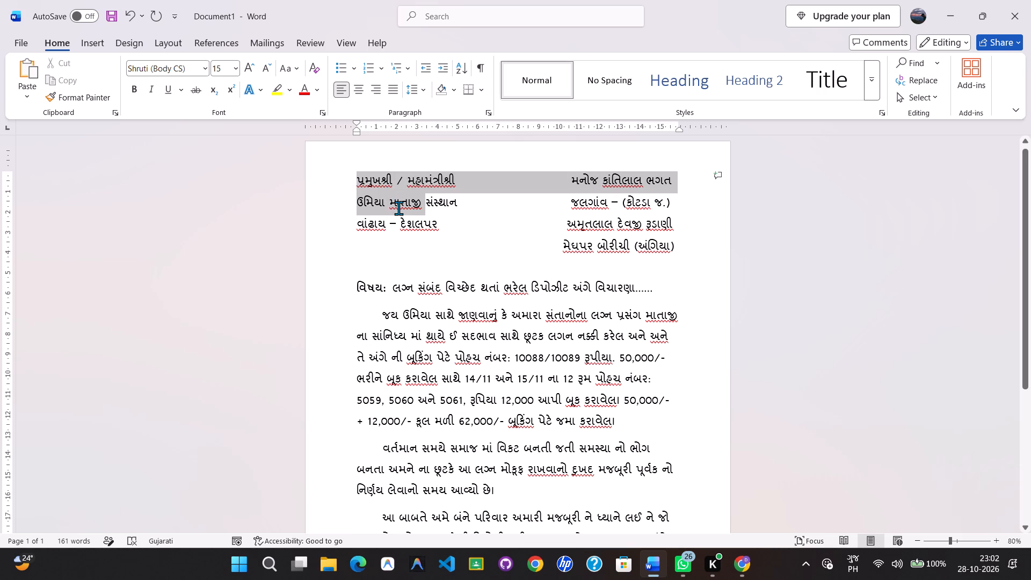
{"action": "left_click_drag", "start_coordinate": [398, 208], "coordinate": [450, 187]}
{"action": "key", "text": "ctrl+i"}
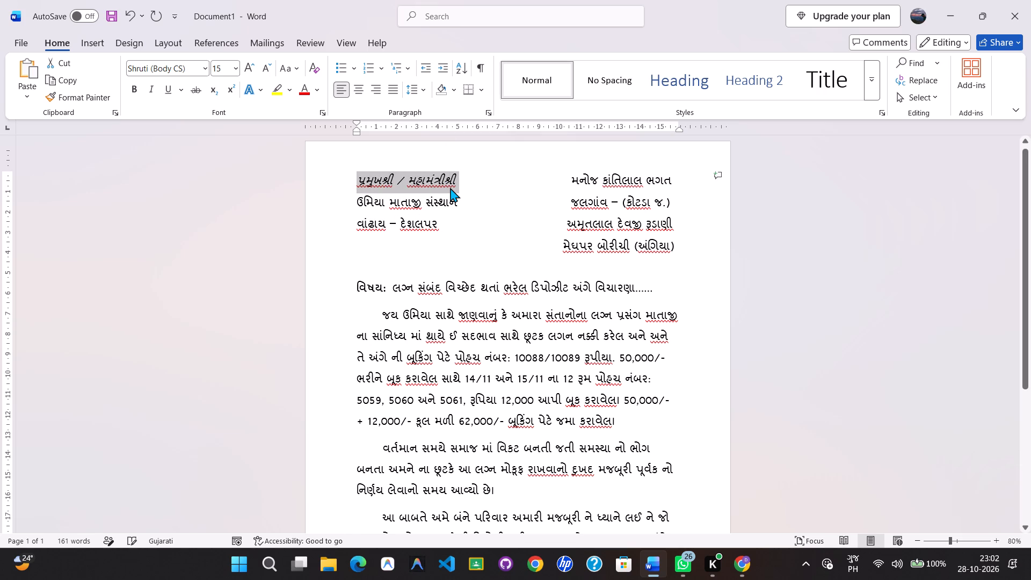
{"action": "key", "text": "Left"}
{"action": "key", "text": "Down"}
{"action": "key", "text": "ctrl+shift+Right"}
{"action": "key", "text": "ctrl+shift+Right"}
{"action": "key", "text": "ctrl+shift+Right"}
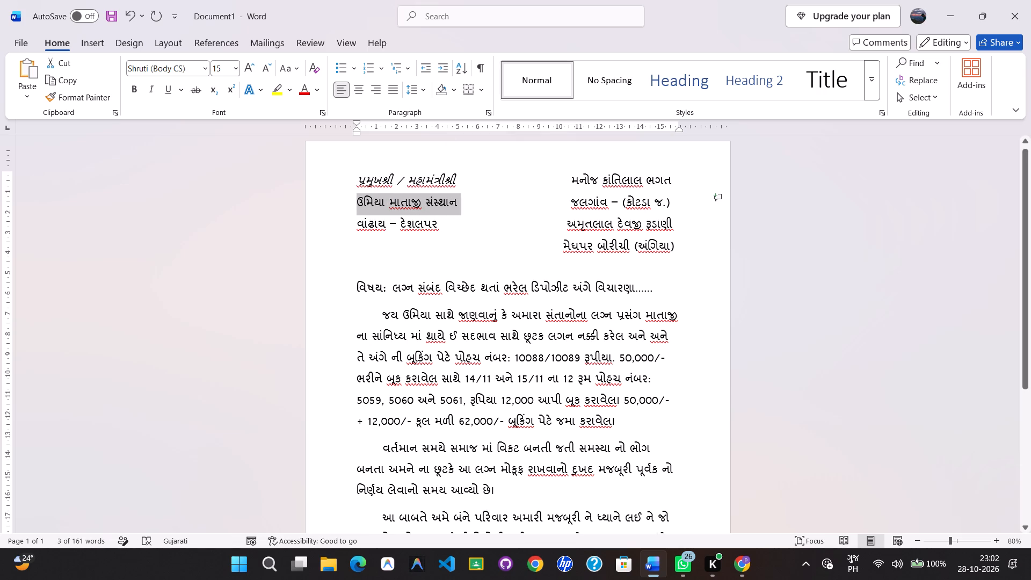
{"action": "key", "text": "ctrl+i"}
Italicise the recipient line "વાંઢાય – દેશલપર" in the heading.
{"action": "key", "text": "ctrl+Left"}
{"action": "key", "text": "Down"}
{"action": "key", "text": "ctrl+shift+Right"}
{"action": "key", "text": "ctrl+shift+Right"}
{"action": "key", "text": "ctrl+shift+Right"}
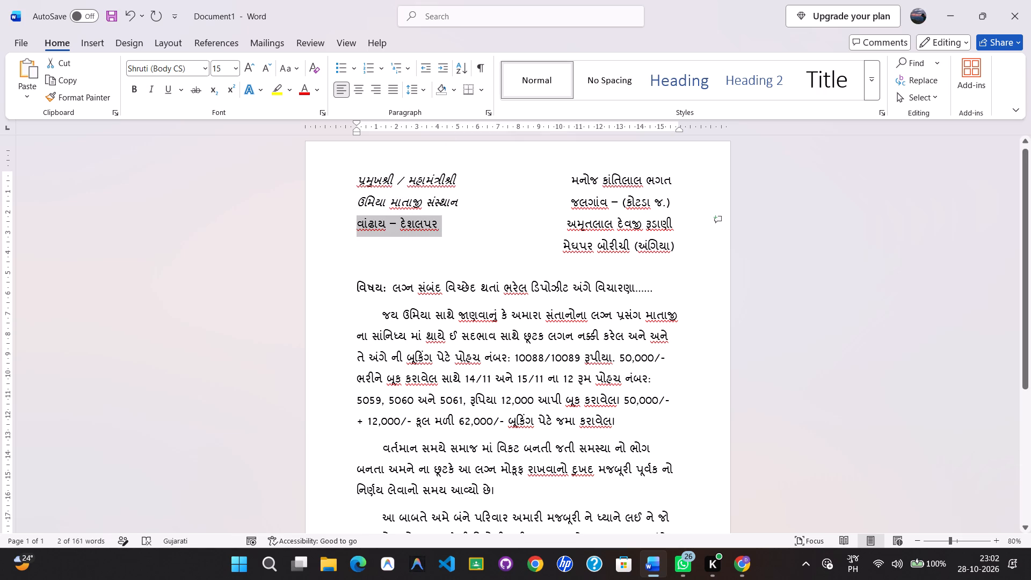
{"action": "key", "text": "ctrl+i"}
{"action": "key", "text": "Left"}
Enlarge the subject label "વિષય:" to font size 16 and italicise it.
{"action": "key", "text": "Down"}
{"action": "key", "text": "Down"}
{"action": "key", "text": "Down"}
{"action": "key", "text": "Down"}
{"action": "key", "text": "Down"}
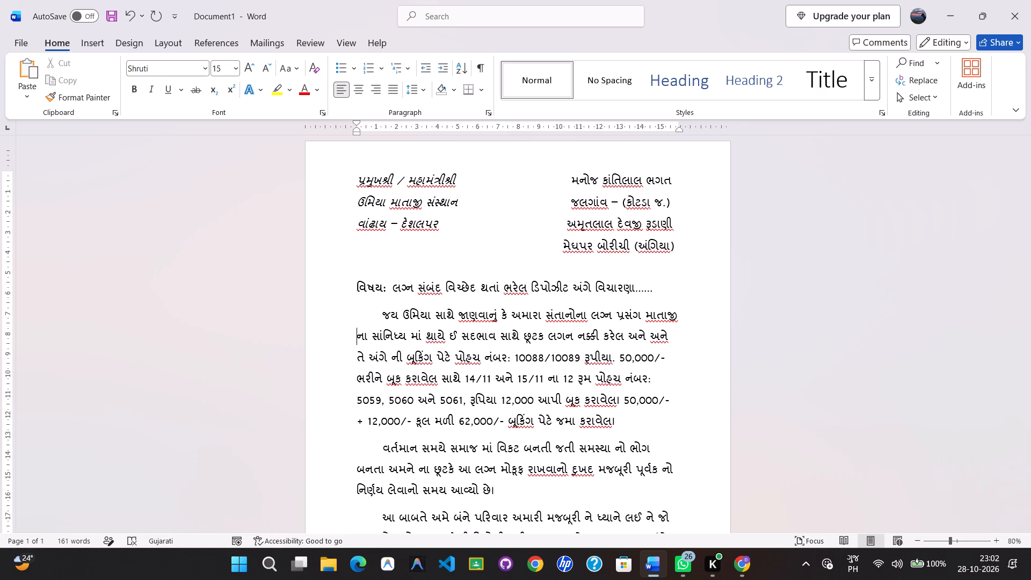
{"action": "key", "text": "Up"}
{"action": "key", "text": "Up"}
{"action": "key", "text": "ctrl+shift+Right"}
{"action": "key", "text": "ctrl+shift+Right"}
{"action": "key", "text": "shift+Left"}
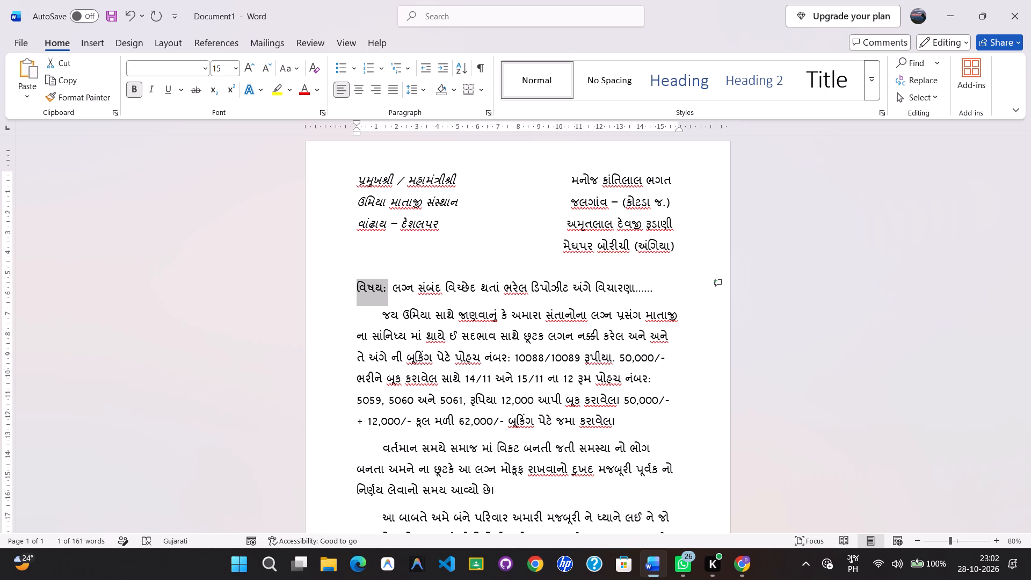
{"action": "key", "text": "ctrl+shift+period"}
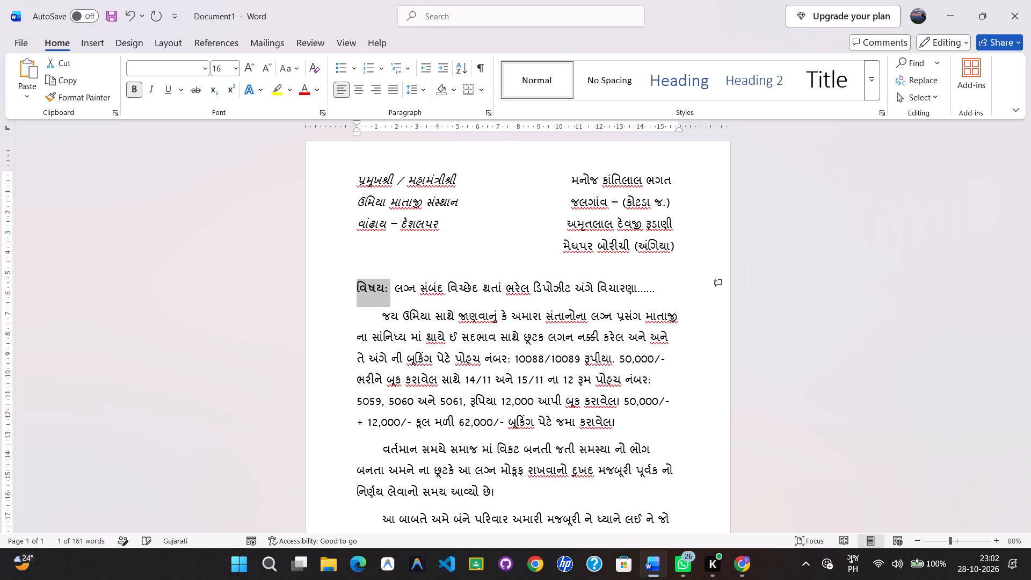
{"action": "key", "text": "ctrl+i"}
{"action": "key", "text": "ctrl+Right"}
{"action": "key", "text": "Right"}
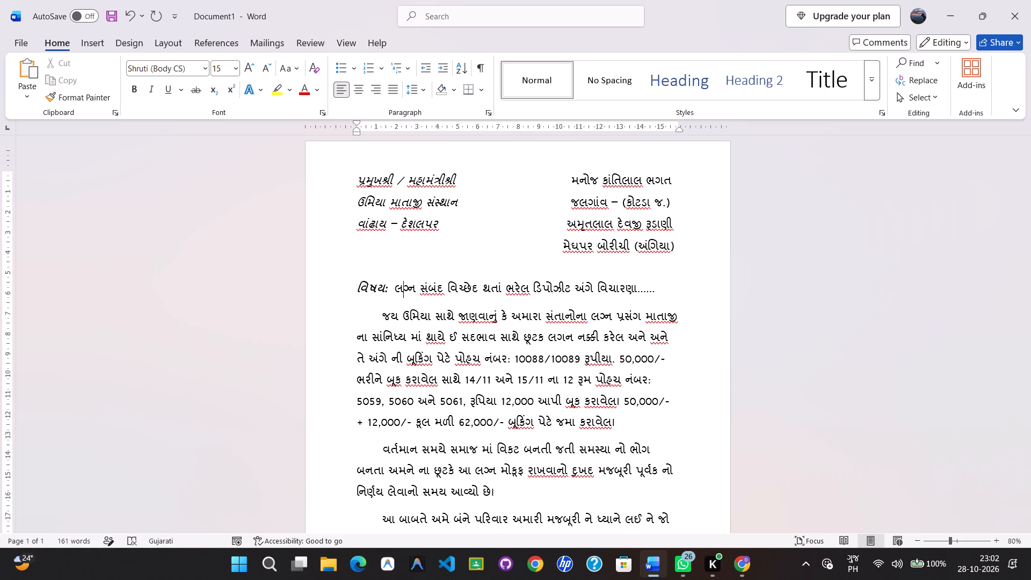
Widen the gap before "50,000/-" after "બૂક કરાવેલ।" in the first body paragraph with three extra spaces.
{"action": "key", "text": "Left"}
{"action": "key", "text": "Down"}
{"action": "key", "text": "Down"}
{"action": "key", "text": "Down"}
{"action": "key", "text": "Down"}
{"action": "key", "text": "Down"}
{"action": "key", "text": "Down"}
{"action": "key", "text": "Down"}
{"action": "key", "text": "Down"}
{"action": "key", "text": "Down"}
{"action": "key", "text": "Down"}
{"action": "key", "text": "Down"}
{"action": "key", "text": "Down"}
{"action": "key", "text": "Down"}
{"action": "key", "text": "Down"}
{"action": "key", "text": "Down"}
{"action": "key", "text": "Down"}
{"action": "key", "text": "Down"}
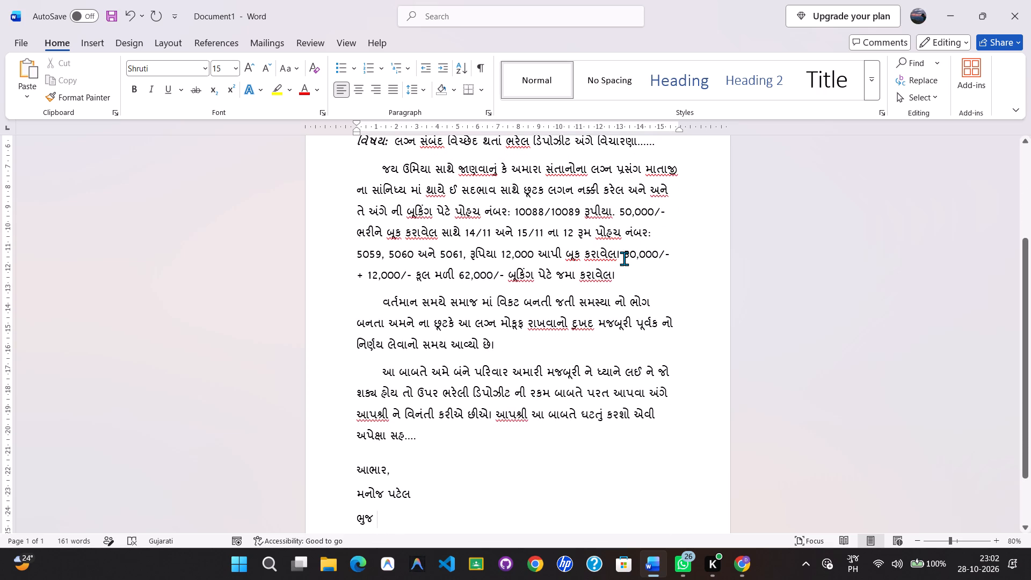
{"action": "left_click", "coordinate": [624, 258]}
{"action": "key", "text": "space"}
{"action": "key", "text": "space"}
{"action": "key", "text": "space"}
Justify the text of the whole letter.
{"action": "key", "text": "ctrl+a"}
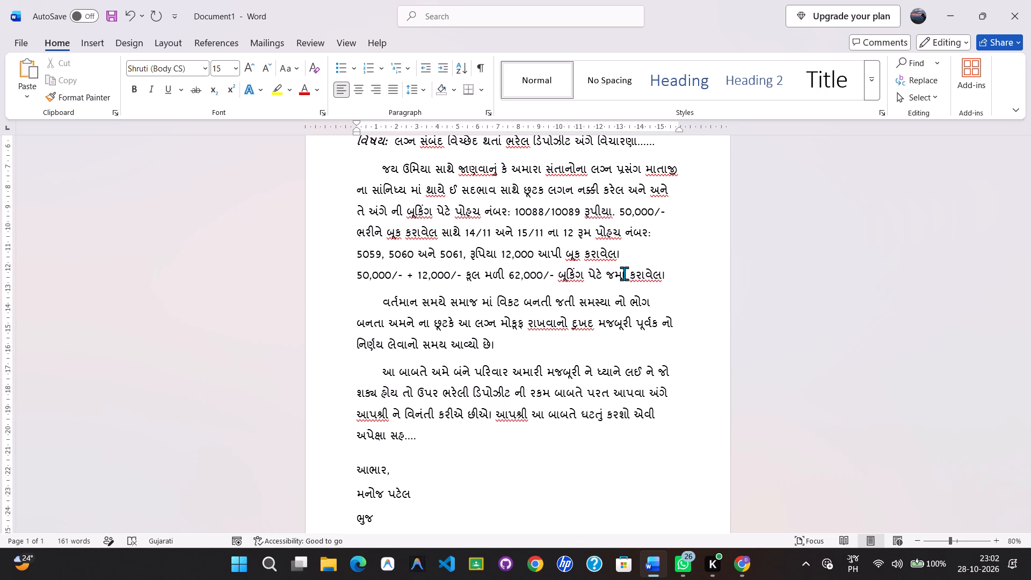
{"action": "left_click", "coordinate": [534, 184]}
{"action": "scroll", "coordinate": [534, 184], "scroll_direction": "up", "scroll_amount": 1}
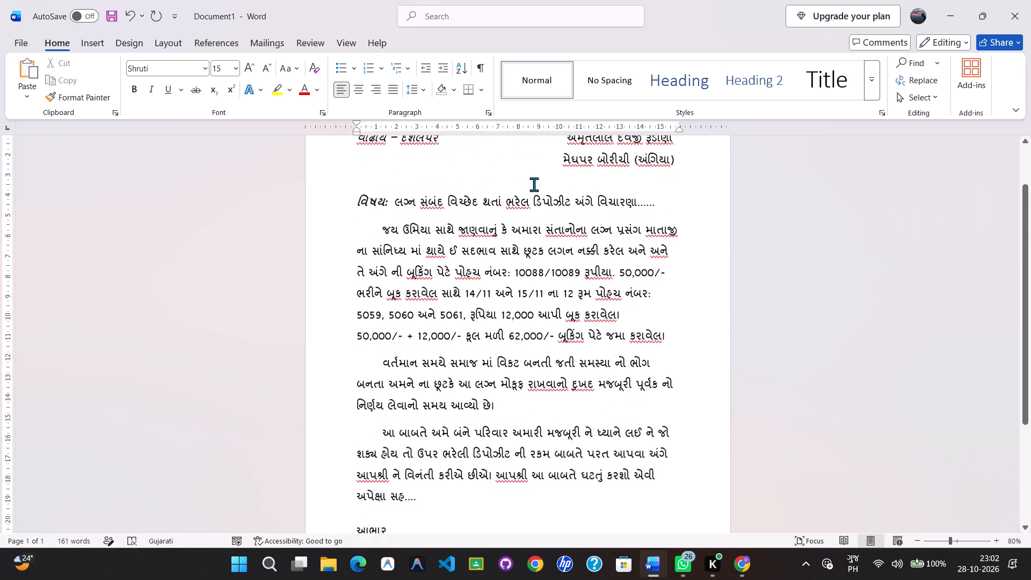
{"action": "scroll", "coordinate": [534, 184], "scroll_direction": "up", "scroll_amount": 1}
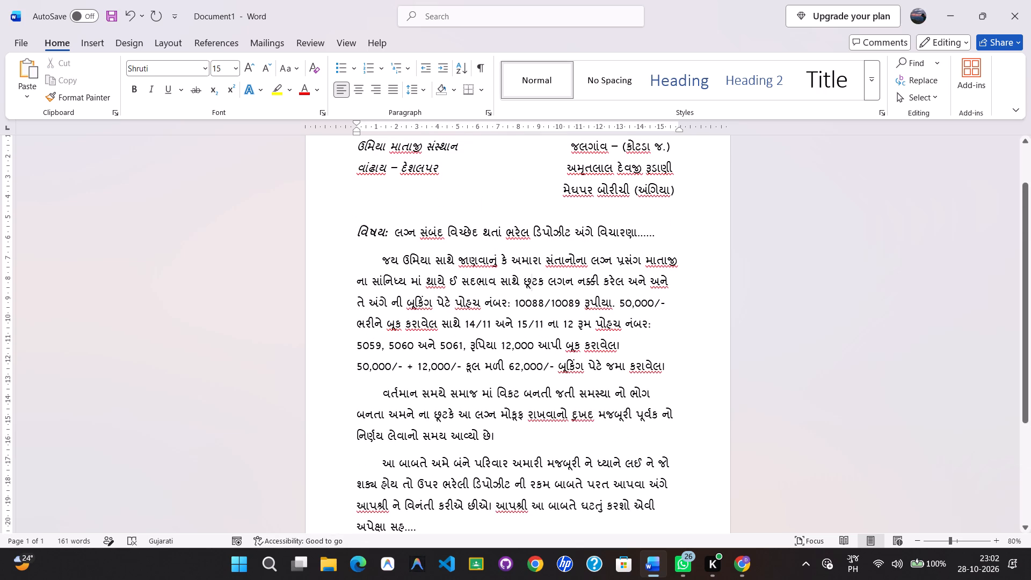
{"action": "key", "text": "ctrl+a"}
{"action": "left_click", "coordinate": [395, 86]}
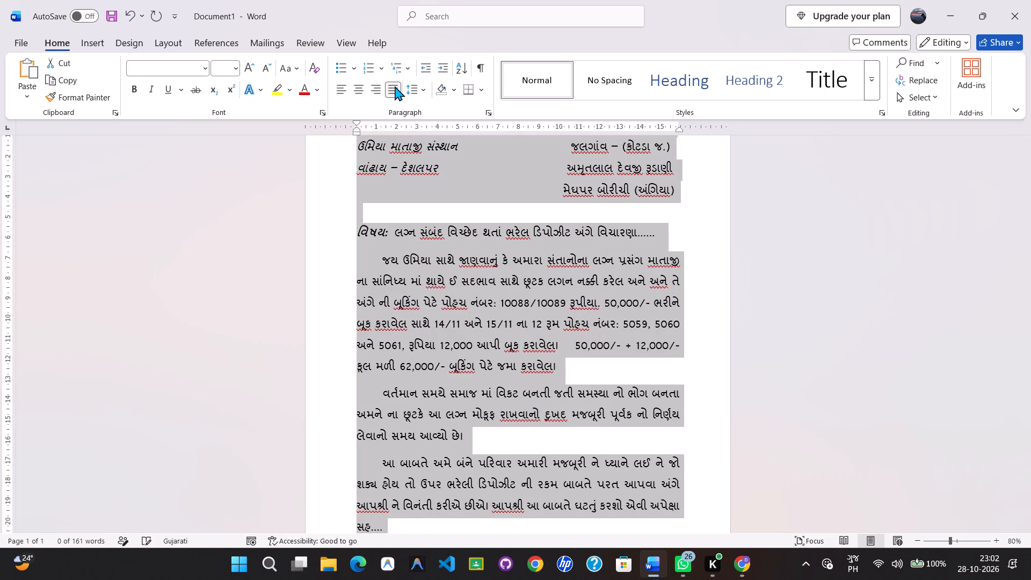
Delete the trailing space at the end of the third heading row.
{"action": "scroll", "coordinate": [457, 213], "scroll_direction": "up", "scroll_amount": 1}
{"action": "left_click", "coordinate": [549, 229]}
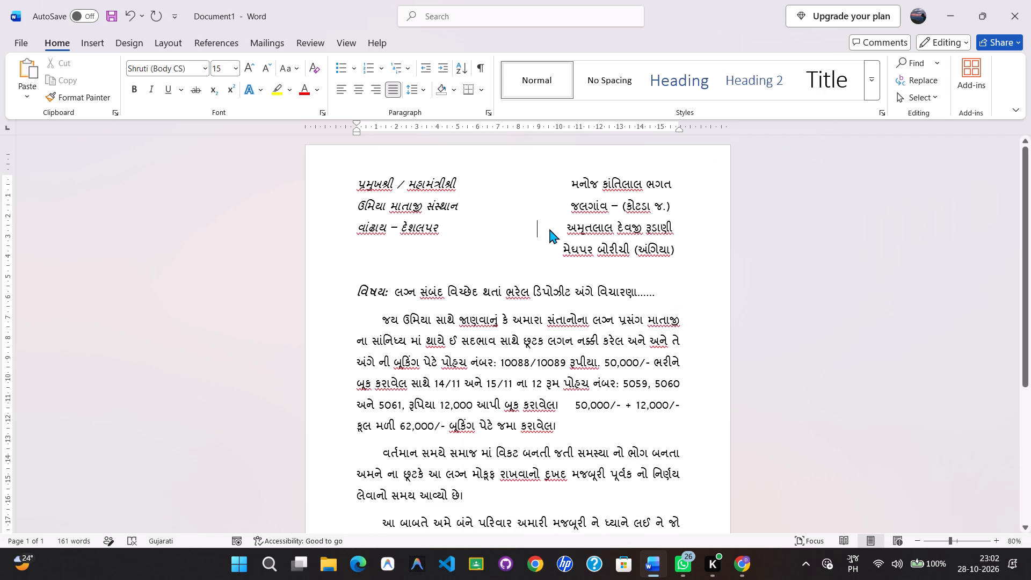
{"action": "left_click", "coordinate": [685, 228]}
{"action": "key", "text": "BackSpace"}
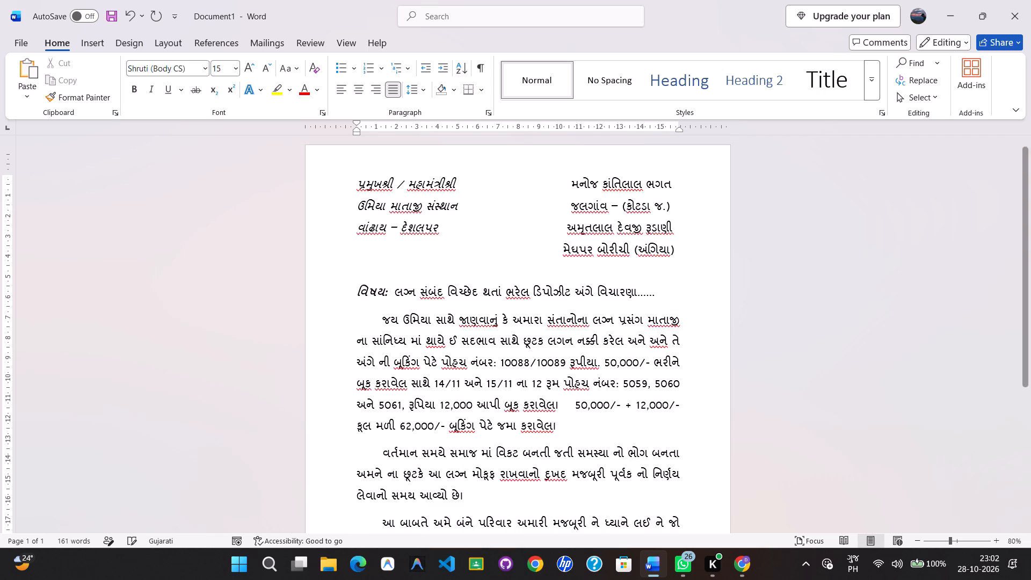
{"action": "key", "text": "Right"}
Replace the wide gap after "બૂક કરાવેલ।" with "રૂ." set between single spaces before "50,000/-".
{"action": "scroll", "coordinate": [685, 234], "scroll_direction": "down", "scroll_amount": 1}
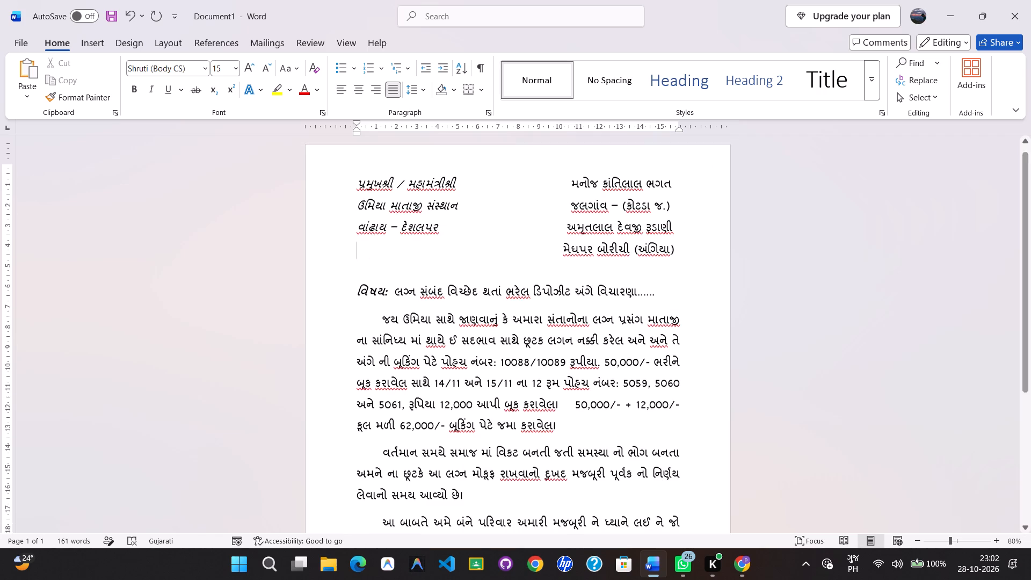
{"action": "scroll", "coordinate": [685, 234], "scroll_direction": "down", "scroll_amount": 2}
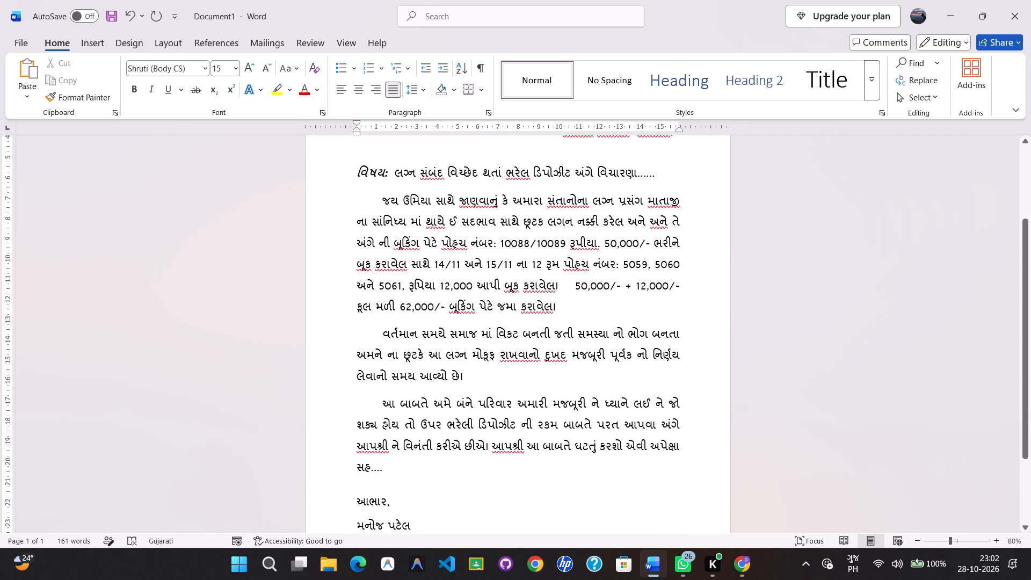
{"action": "scroll", "coordinate": [685, 234], "scroll_direction": "down", "scroll_amount": 2}
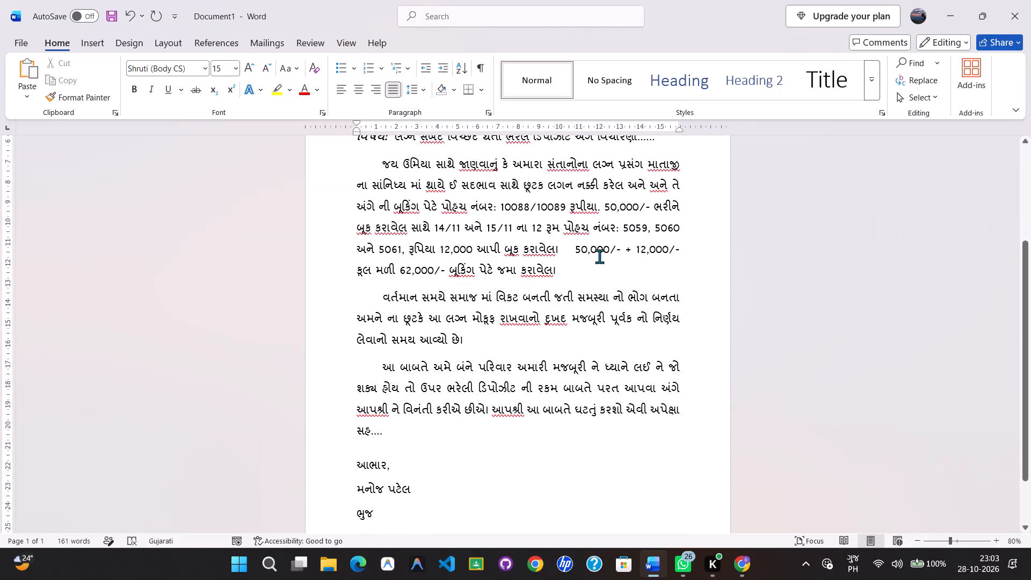
{"action": "left_click", "coordinate": [575, 248]}
{"action": "key", "text": "Left"}
{"action": "key", "text": "Left"}
{"action": "key", "text": "Left"}
{"action": "key", "text": "Left"}
{"action": "key", "text": "shift+Right"}
{"action": "key", "text": "shift+Right"}
{"action": "key", "text": "shift+Right"}
{"action": "key", "text": "shift+Right"}
{"action": "key", "text": "BackSpace"}
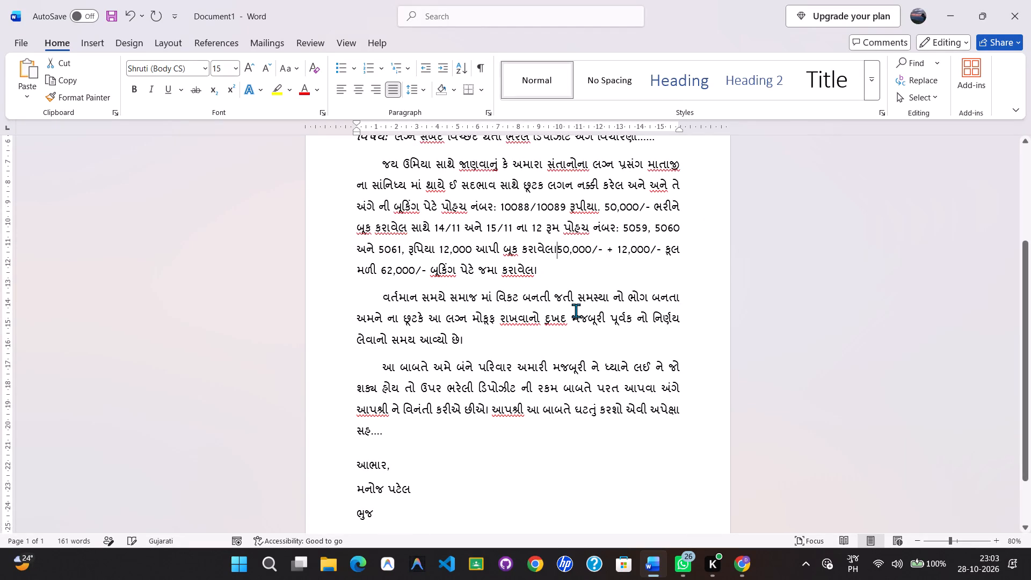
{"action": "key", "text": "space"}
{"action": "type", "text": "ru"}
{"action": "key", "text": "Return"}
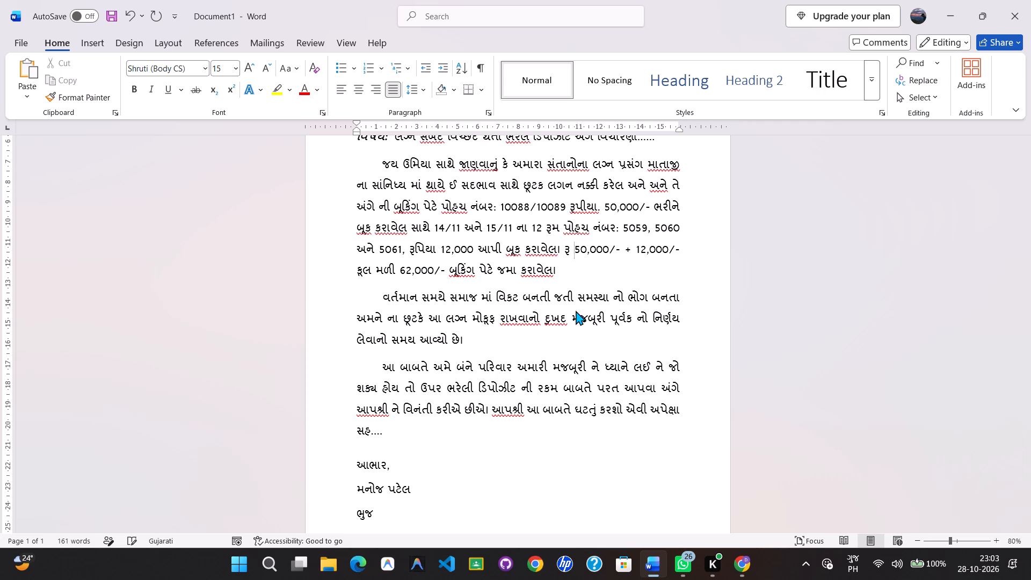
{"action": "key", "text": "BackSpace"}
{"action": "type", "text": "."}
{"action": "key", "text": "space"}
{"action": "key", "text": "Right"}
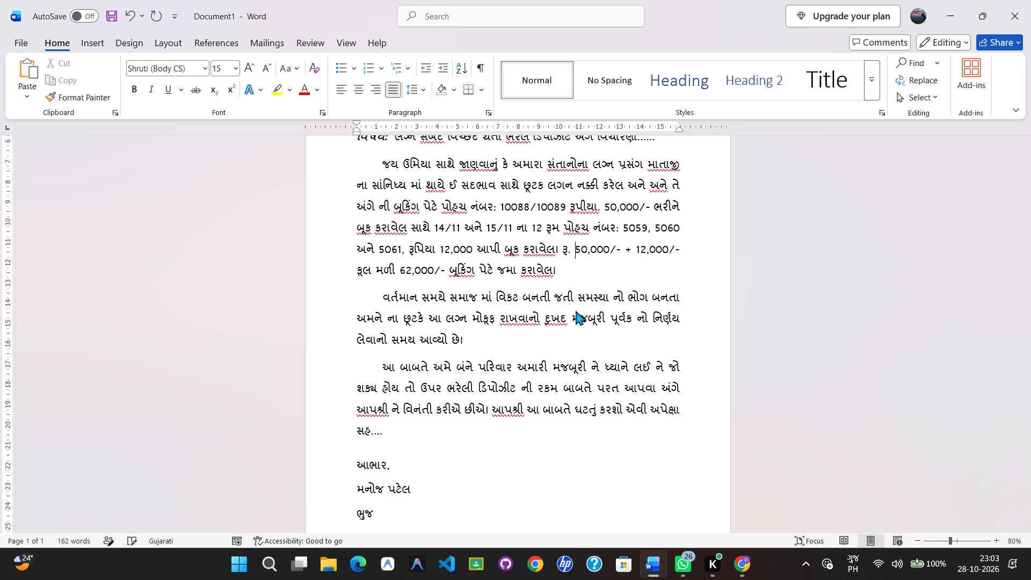
Insert "રૂ." before "12,000/-" in the booking sum, removing the space between it and the plus sign.
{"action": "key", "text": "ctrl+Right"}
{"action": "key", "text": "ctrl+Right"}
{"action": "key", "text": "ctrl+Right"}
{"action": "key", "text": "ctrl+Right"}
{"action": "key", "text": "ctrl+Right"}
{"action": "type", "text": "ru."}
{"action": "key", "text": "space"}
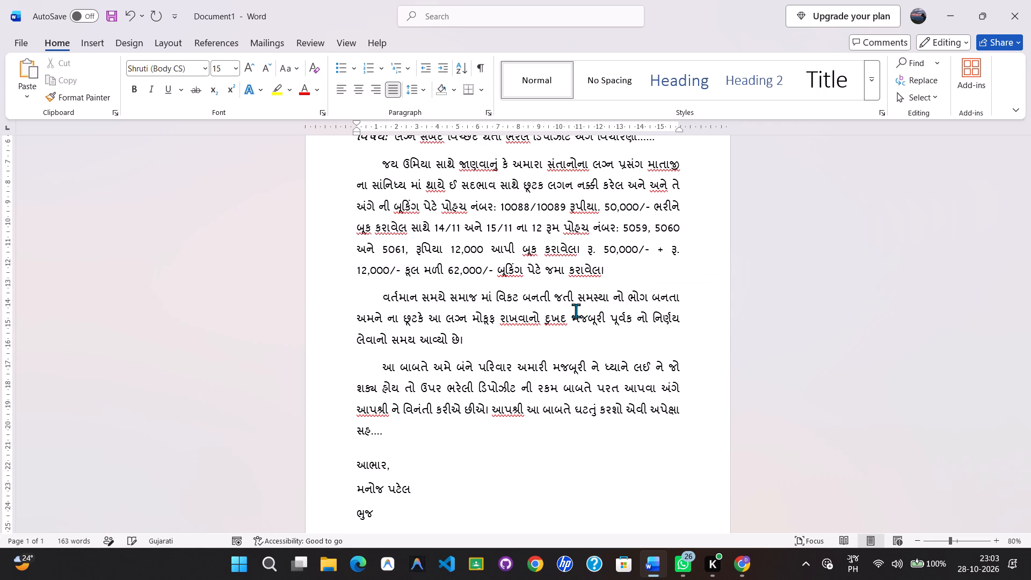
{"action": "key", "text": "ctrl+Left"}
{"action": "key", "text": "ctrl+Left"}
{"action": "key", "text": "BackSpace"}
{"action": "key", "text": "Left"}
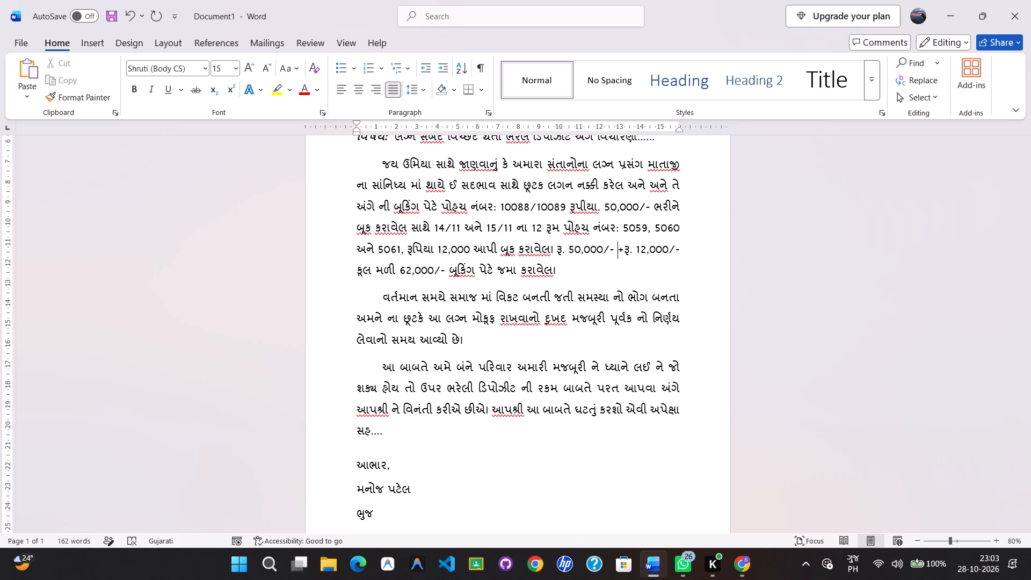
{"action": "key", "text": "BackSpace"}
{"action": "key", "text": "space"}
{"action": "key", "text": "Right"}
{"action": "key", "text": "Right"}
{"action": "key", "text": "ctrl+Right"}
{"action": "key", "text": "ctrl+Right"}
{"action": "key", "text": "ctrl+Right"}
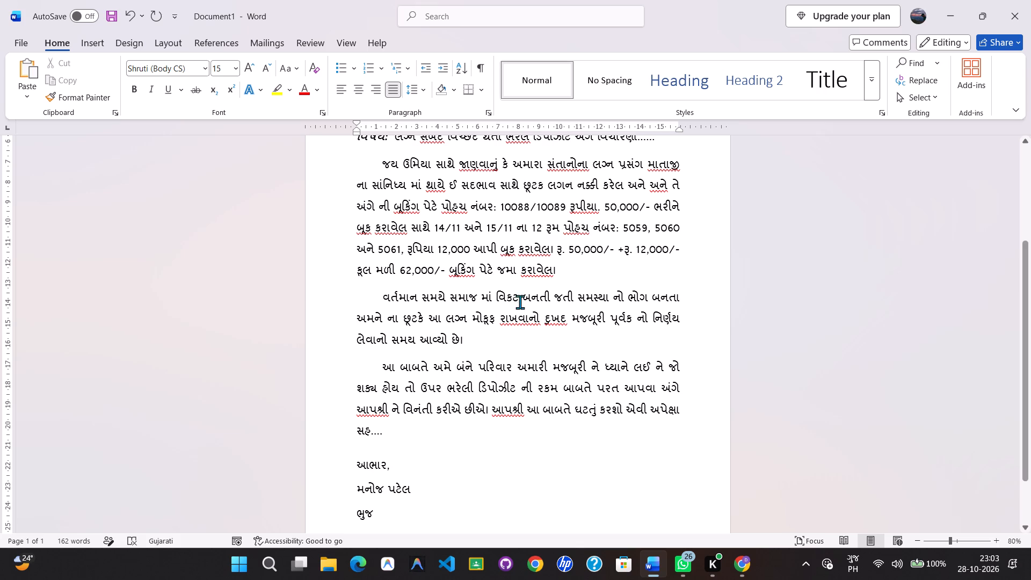
Replace the word "રૂપિયા" before "12,000 આપી" with the abbreviation "રૂ.".
{"action": "left_click", "coordinate": [438, 252]}
{"action": "key", "text": "ctrl+BackSpace"}
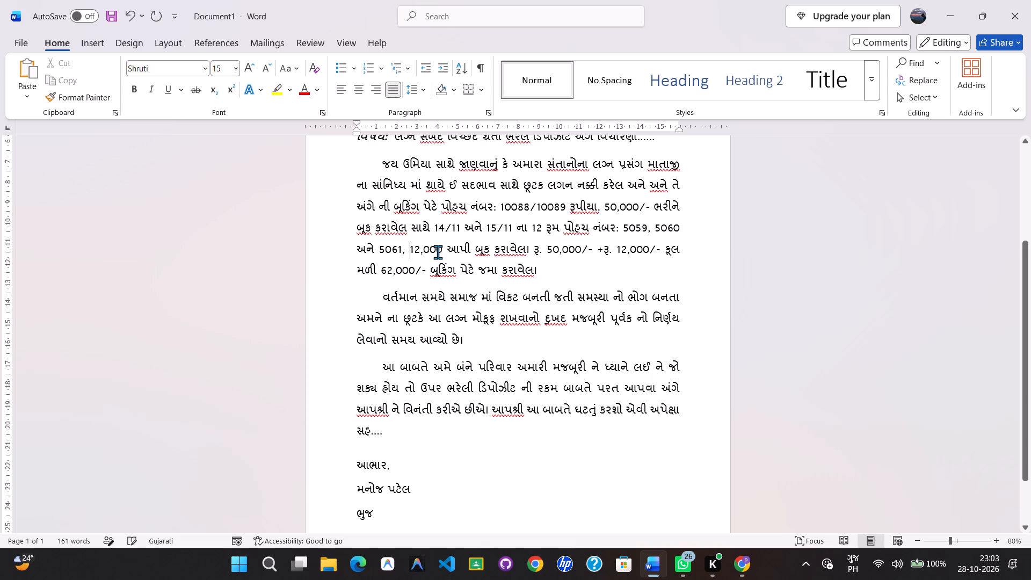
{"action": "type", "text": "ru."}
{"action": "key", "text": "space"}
Insert a space between the plus sign and "રૂ. 12,000/-" in the booking sum.
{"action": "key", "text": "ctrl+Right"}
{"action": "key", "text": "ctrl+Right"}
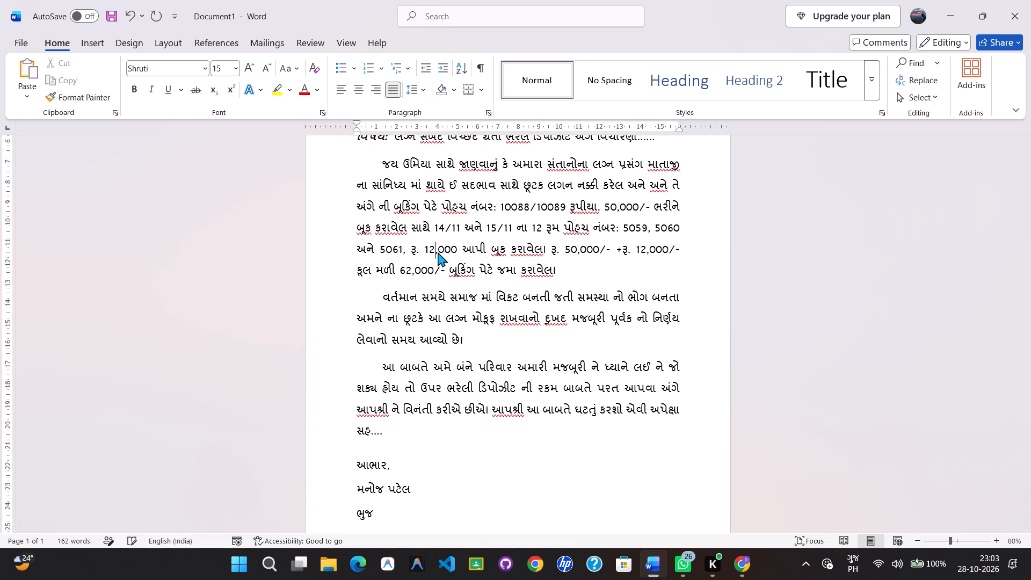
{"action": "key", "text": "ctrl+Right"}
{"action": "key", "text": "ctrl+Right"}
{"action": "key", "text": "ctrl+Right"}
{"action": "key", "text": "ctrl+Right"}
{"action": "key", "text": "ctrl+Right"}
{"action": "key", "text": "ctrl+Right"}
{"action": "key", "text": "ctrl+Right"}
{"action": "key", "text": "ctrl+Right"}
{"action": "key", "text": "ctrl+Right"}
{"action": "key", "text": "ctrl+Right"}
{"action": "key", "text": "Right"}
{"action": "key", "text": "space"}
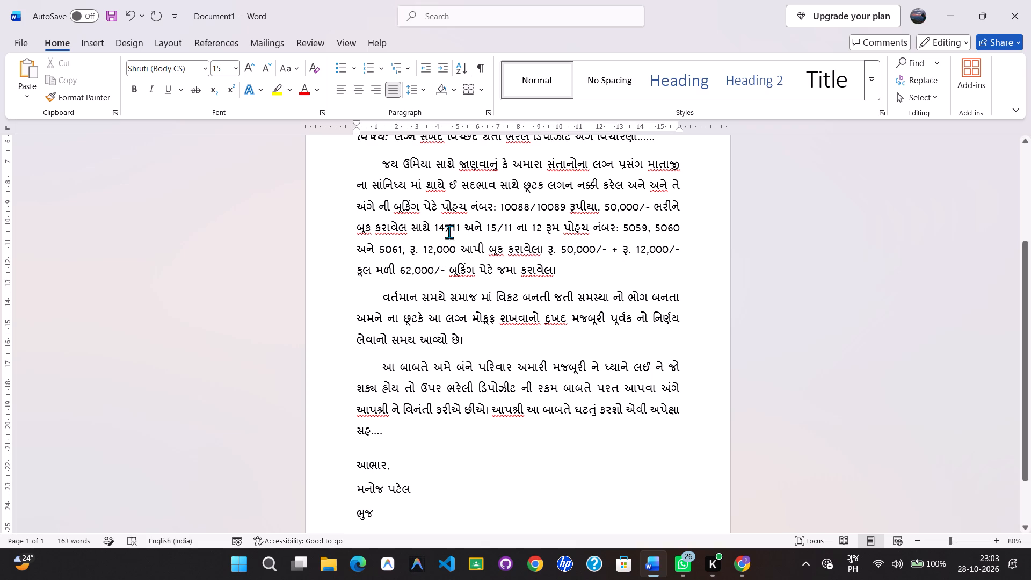
Shorten "રૂપીયા." after the receipt numbers "10088/10089" to "રૂ.".
{"action": "left_click", "coordinate": [596, 206]}
{"action": "key", "text": "BackSpace"}
{"action": "key", "text": "BackSpace"}
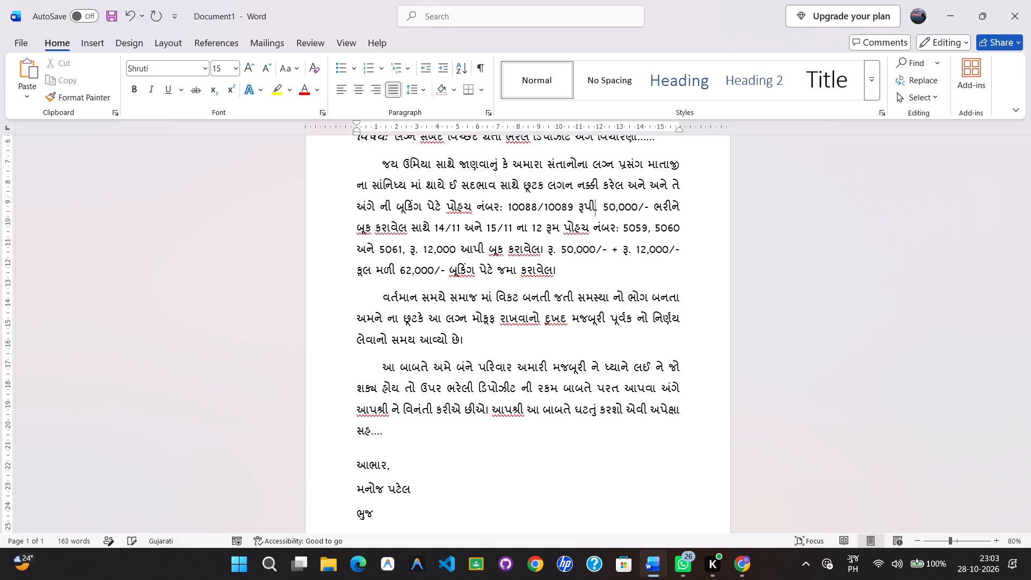
{"action": "key", "text": "BackSpace"}
{"action": "key", "text": "BackSpace"}
Insert "રૂ." and a space before "62,000/-" in the last line of the first body paragraph.
{"action": "key", "text": "Right"}
{"action": "key", "text": "Down"}
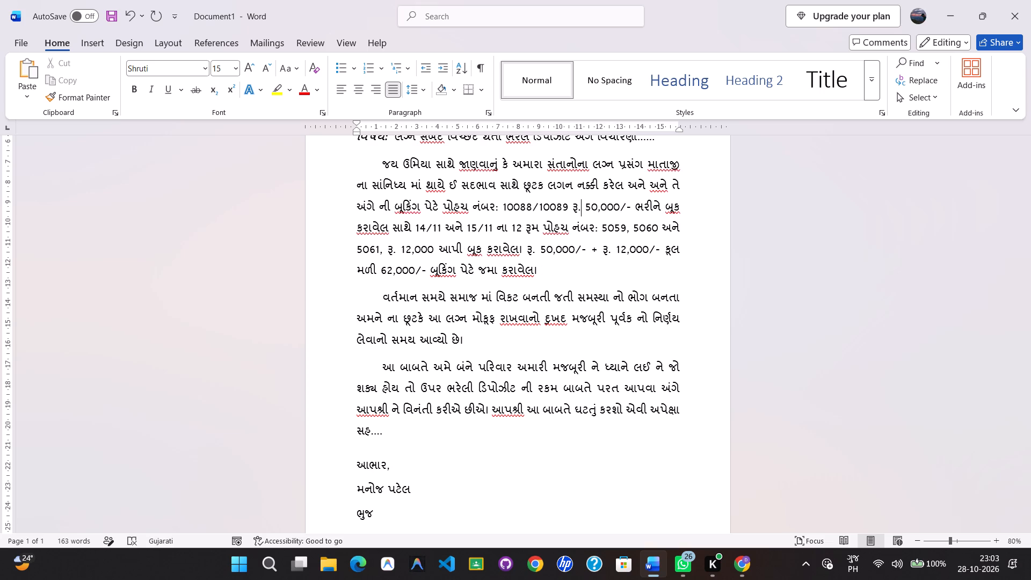
{"action": "key", "text": "Down"}
{"action": "key", "text": "Down"}
{"action": "key", "text": "Left"}
{"action": "key", "text": "Left"}
{"action": "key", "text": "Left"}
{"action": "key", "text": "Left"}
{"action": "key", "text": "Left"}
{"action": "key", "text": "Left"}
{"action": "key", "text": "Left"}
{"action": "key", "text": "Left"}
{"action": "key", "text": "Left"}
{"action": "key", "text": "Left"}
{"action": "key", "text": "Left"}
{"action": "key", "text": "Left"}
{"action": "key", "text": "Left"}
{"action": "key", "text": "Left"}
{"action": "key", "text": "Left"}
{"action": "key", "text": "Left"}
{"action": "key", "text": "Left"}
{"action": "key", "text": "Left"}
{"action": "key", "text": "Left"}
{"action": "key", "text": "Left"}
{"action": "key", "text": "Left"}
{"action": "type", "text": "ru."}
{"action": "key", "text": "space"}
Replace the danda after "જમા કરાવેલ" at the end of the first body paragraph with a full stop.
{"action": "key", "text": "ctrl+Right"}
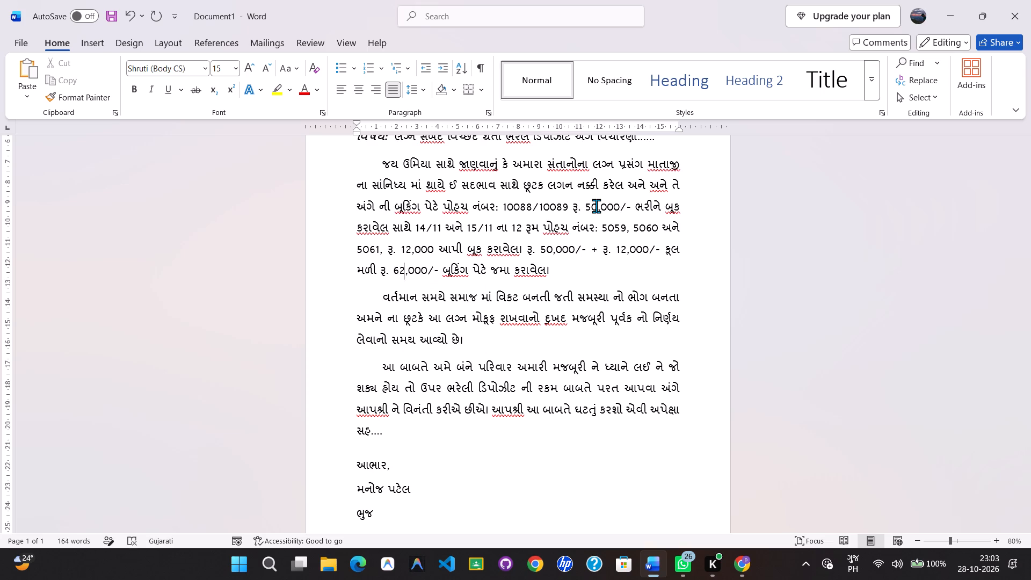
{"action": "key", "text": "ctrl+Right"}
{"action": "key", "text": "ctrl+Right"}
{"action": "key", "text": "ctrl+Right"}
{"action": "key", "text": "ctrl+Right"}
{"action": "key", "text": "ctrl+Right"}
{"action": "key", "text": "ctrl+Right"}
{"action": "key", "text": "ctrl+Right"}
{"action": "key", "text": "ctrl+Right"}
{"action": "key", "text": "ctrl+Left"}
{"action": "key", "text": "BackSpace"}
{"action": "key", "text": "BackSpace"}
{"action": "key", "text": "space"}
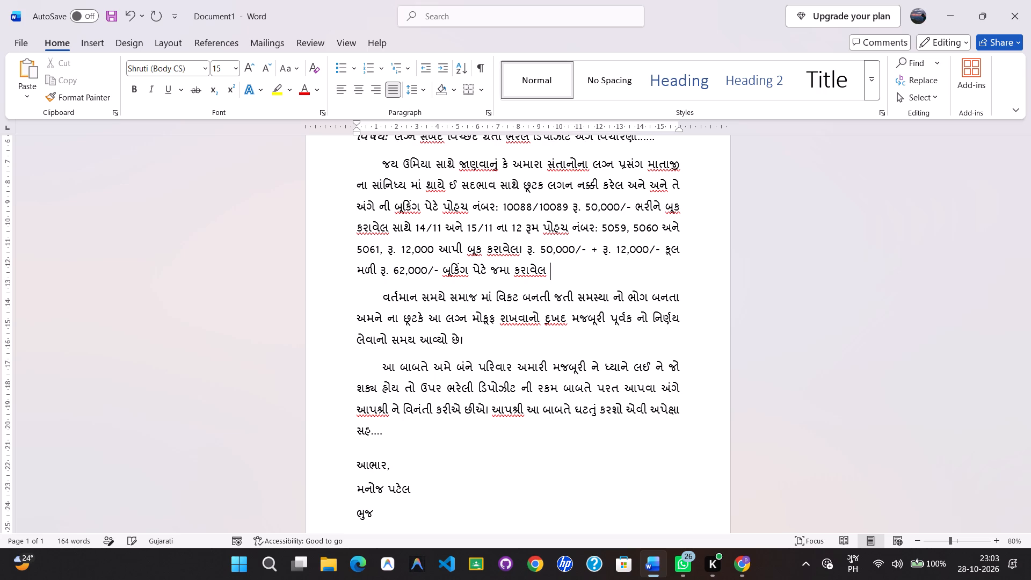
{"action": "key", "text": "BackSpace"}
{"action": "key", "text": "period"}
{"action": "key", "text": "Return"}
Replace the danda after "બૂક કરાવેલ" with a full stop, leaving a single space before "રૂ. 50,000/-".
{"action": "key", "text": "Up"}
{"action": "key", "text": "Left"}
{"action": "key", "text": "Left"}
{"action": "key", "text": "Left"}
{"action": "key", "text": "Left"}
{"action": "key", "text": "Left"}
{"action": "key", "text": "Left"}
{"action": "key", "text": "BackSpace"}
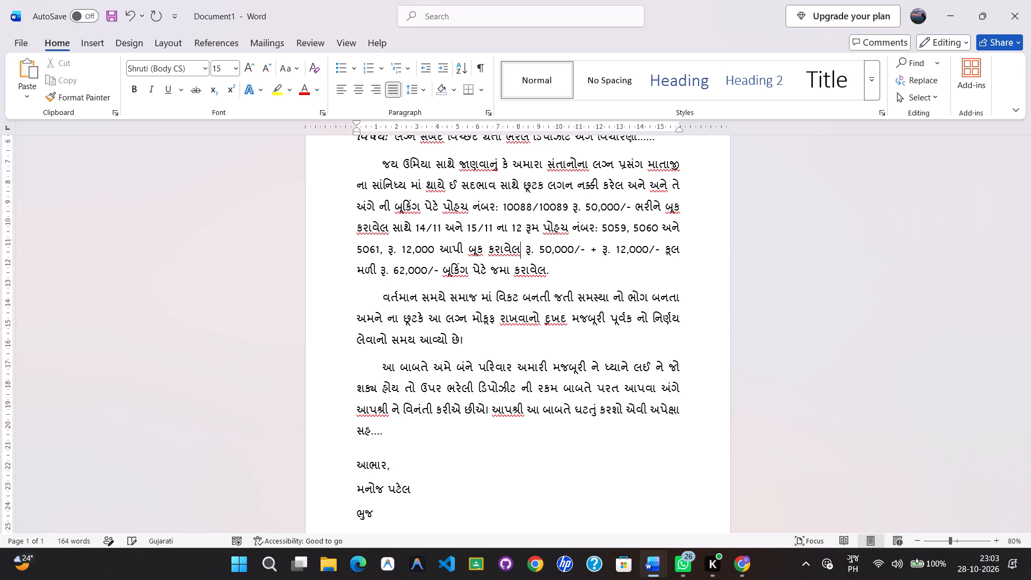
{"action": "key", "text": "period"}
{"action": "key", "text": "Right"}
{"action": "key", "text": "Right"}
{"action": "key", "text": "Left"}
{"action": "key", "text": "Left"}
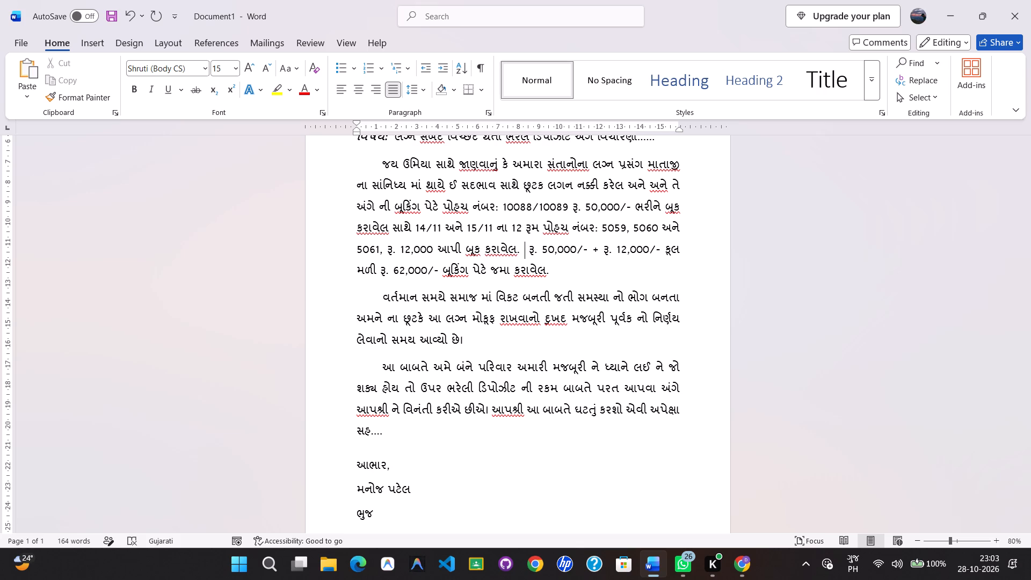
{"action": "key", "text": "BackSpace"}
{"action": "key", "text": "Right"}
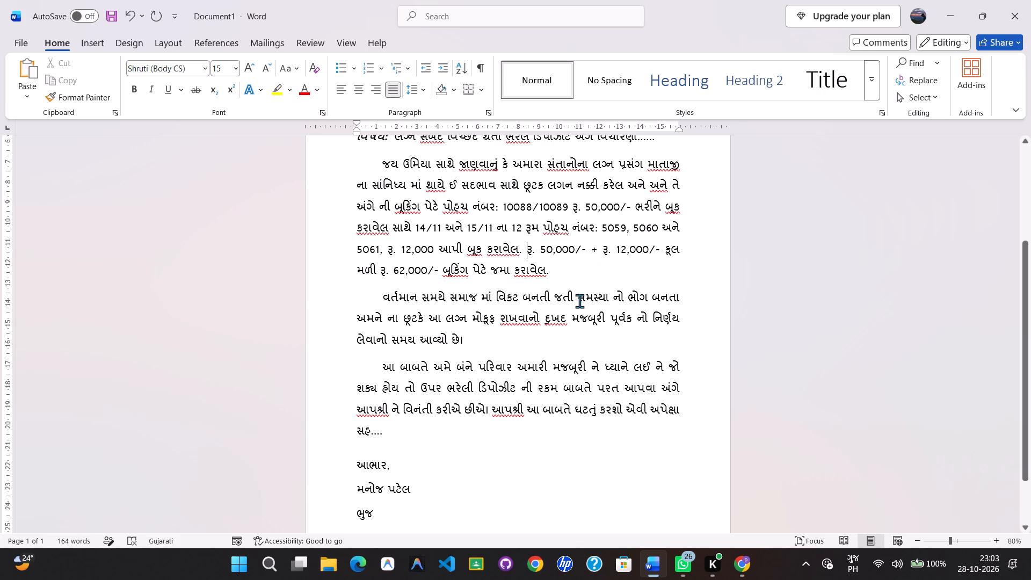
Replace the danda after "આવ્યો છે" at the end of the second body paragraph with a full stop.
{"action": "left_click", "coordinate": [501, 347]}
{"action": "key", "text": "BackSpace"}
{"action": "key", "text": "BackSpace"}
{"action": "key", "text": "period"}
{"action": "key", "text": "Escape"}
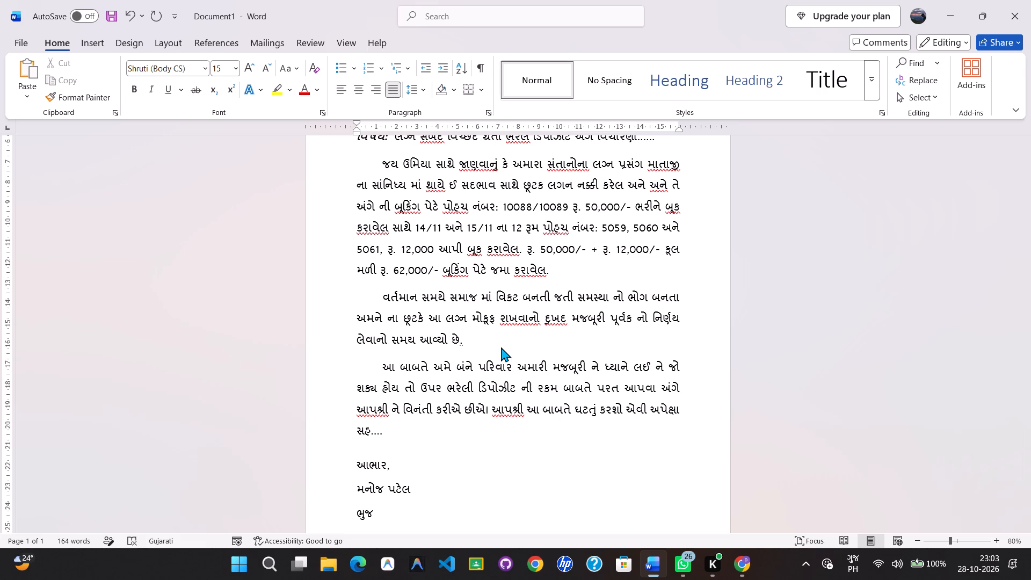
Increase the font size of the blank line above the closing "આભાર," to 5.
{"action": "key", "text": "Down"}
{"action": "key", "text": "Down"}
{"action": "key", "text": "Down"}
{"action": "key", "text": "Down"}
{"action": "left_click", "coordinate": [352, 398]}
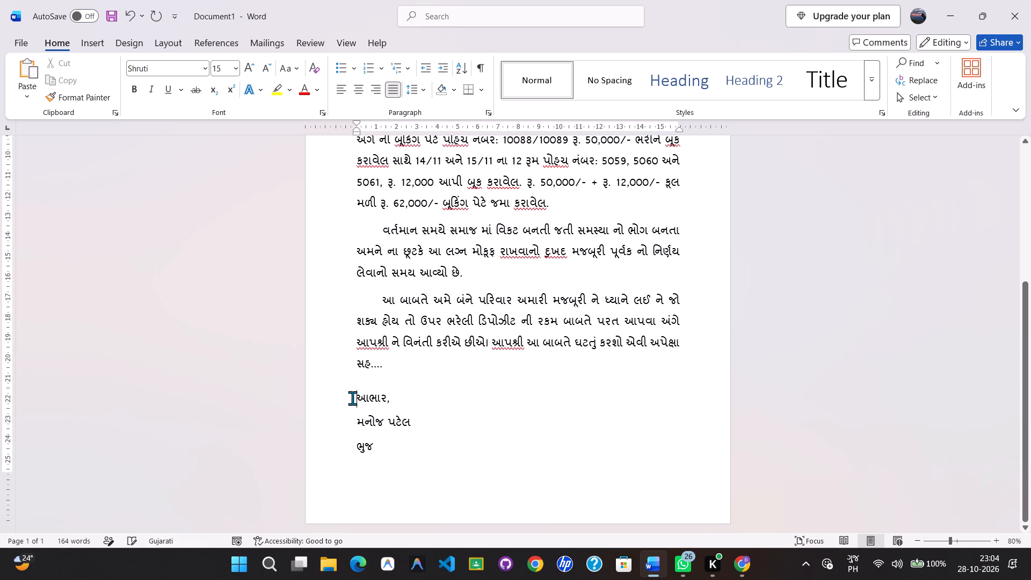
{"action": "key", "text": "Up"}
{"action": "key", "text": "shift+Right"}
{"action": "key", "text": "ctrl+shift+period"}
{"action": "key", "text": "ctrl+shift+period"}
{"action": "key", "text": "ctrl+shift+period"}
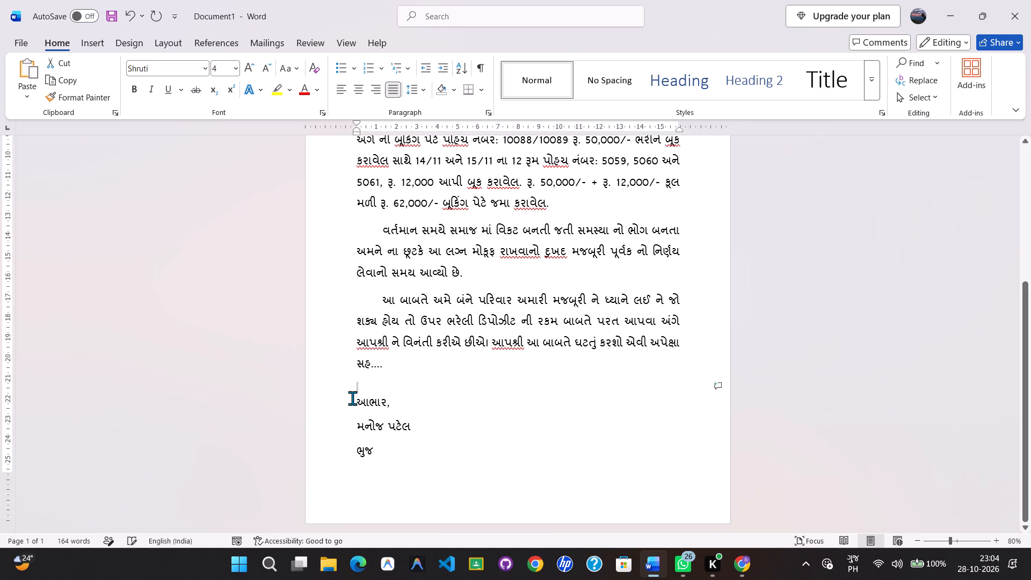
{"action": "key", "text": "ctrl+shift+period"}
Make the three closing lines, from "આભાર," to "ભુજ", bold.
{"action": "key", "text": "Down"}
{"action": "key", "text": "ctrl+shift+Down"}
{"action": "key", "text": "ctrl+shift+Down"}
{"action": "key", "text": "ctrl+shift+Down"}
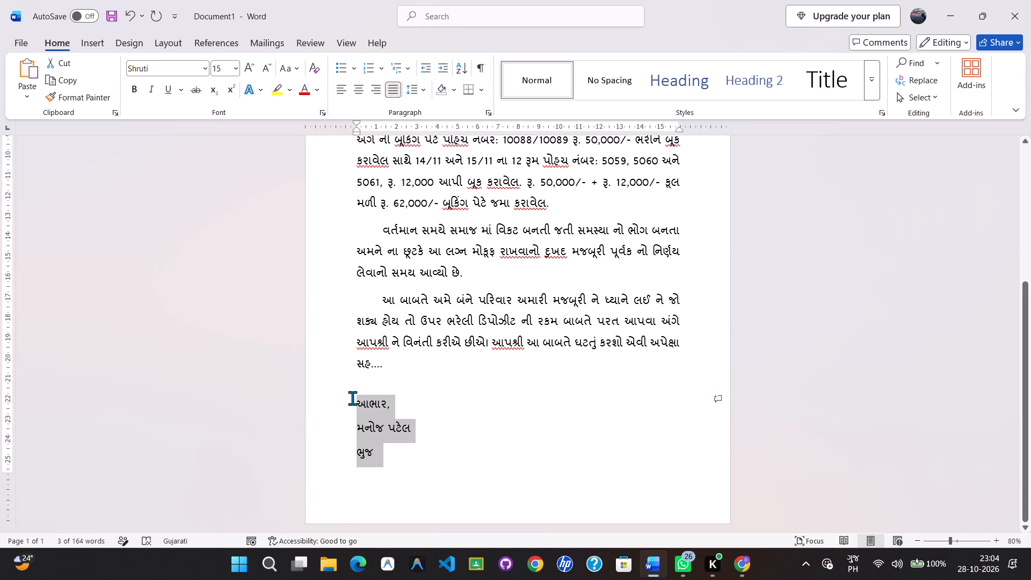
{"action": "key", "text": "ctrl+b"}
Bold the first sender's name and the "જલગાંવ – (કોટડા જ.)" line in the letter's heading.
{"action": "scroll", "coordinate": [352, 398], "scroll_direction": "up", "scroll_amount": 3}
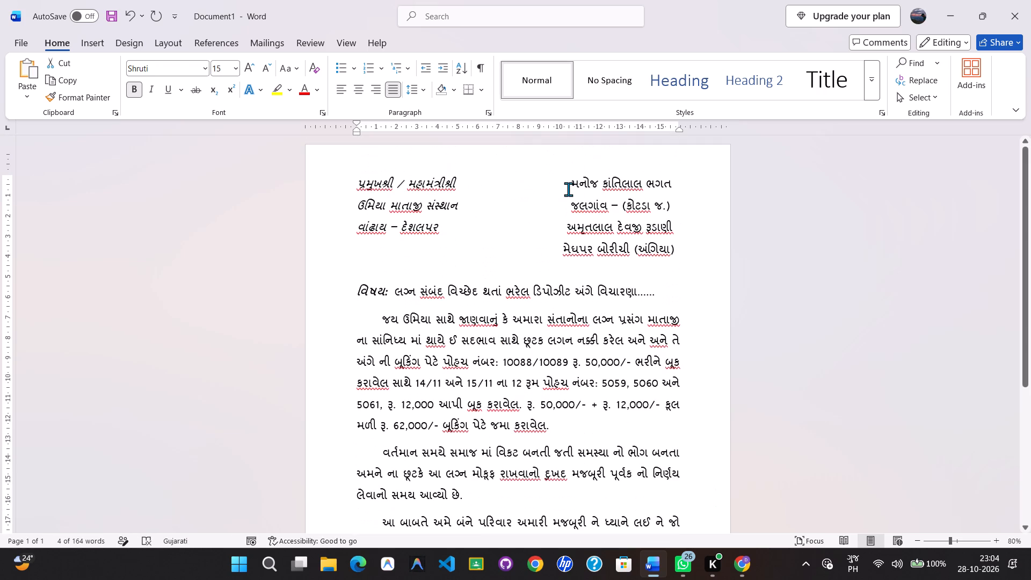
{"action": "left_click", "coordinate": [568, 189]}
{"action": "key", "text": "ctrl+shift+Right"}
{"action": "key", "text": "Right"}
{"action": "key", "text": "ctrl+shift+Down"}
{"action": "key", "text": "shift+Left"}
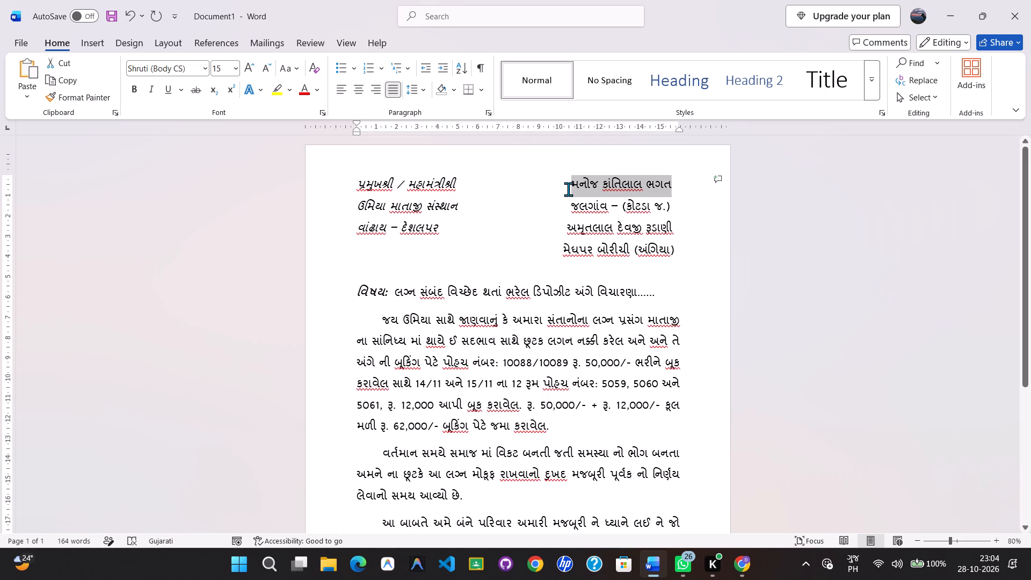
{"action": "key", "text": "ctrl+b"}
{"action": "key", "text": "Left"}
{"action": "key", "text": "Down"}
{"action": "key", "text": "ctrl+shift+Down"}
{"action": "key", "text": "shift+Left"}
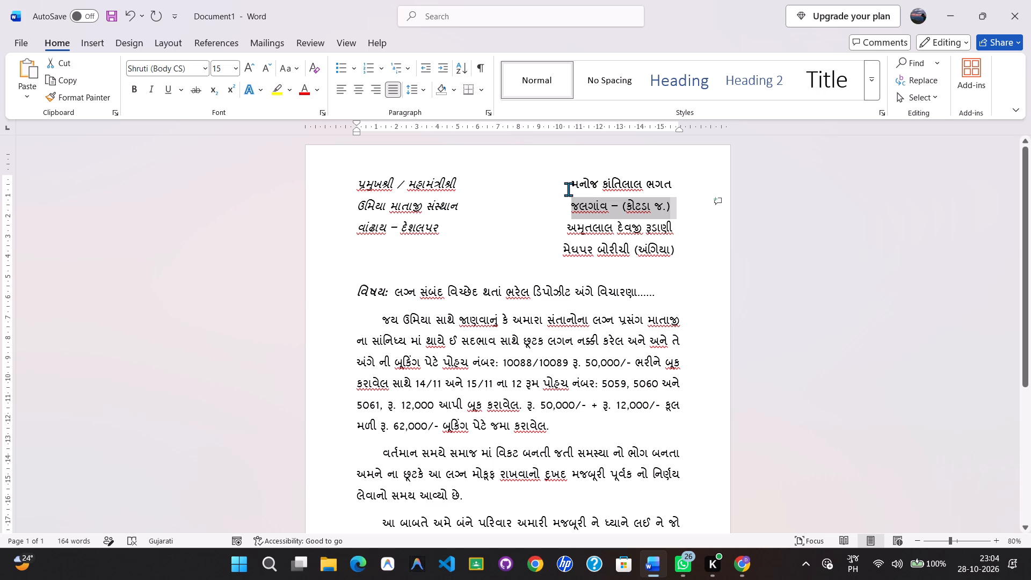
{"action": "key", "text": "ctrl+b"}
Switch the input language to English (India) and make the entire four-line heading block bold.
{"action": "key", "text": "Down"}
{"action": "key", "text": "Up"}
{"action": "key", "text": "Right"}
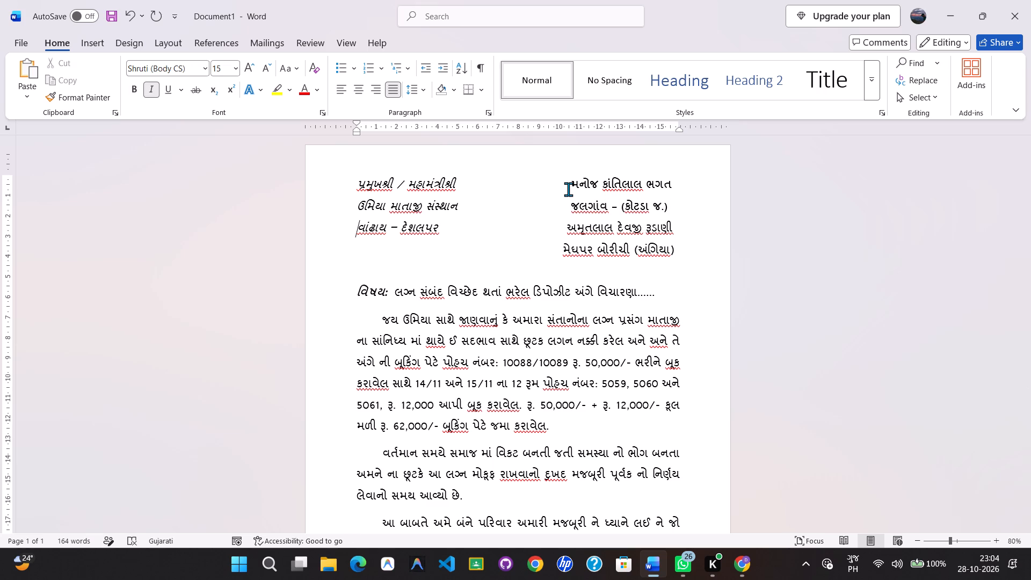
{"action": "key", "text": "ctrl+Right"}
{"action": "key", "text": "ctrl+Left"}
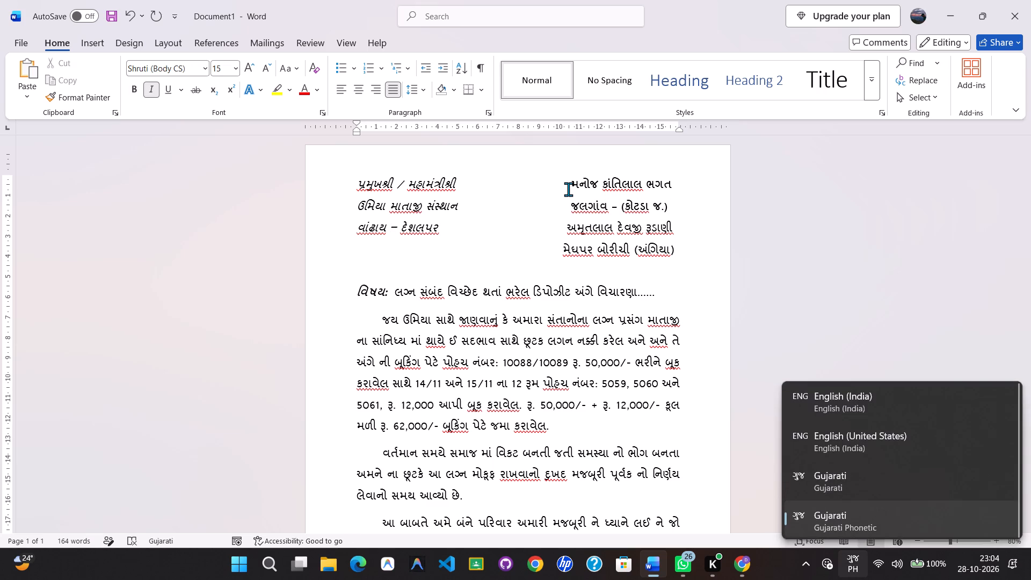
{"action": "key", "text": "Escape"}
{"action": "key", "text": "Up"}
{"action": "key", "text": "Up"}
{"action": "key", "text": "super+space"}
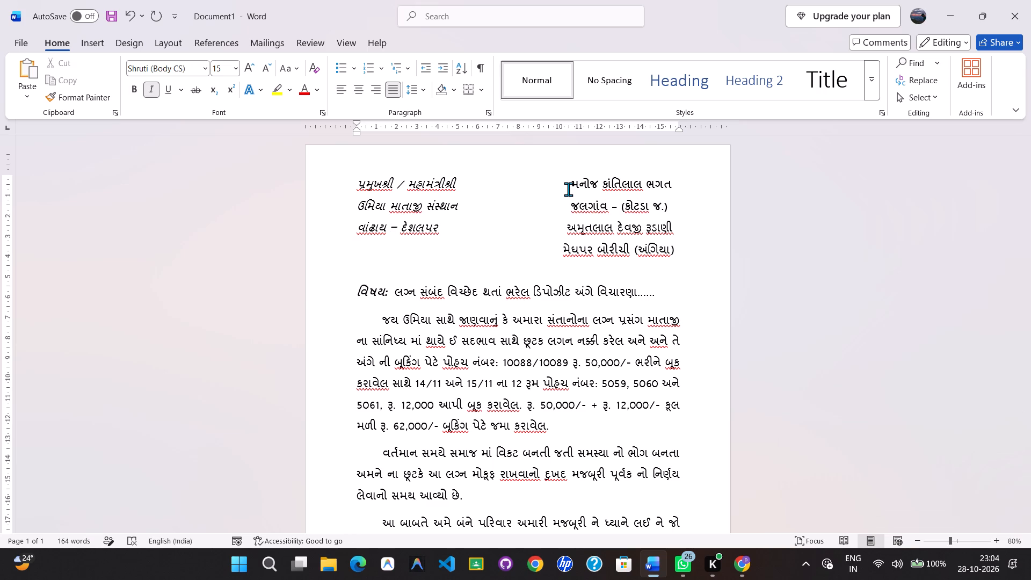
{"action": "key", "text": "Up"}
{"action": "key", "text": "ctrl+shift+Down"}
{"action": "key", "text": "ctrl+shift+Down"}
{"action": "key", "text": "ctrl+shift+Down"}
{"action": "key", "text": "ctrl+shift+Down"}
{"action": "key", "text": "shift+Left"}
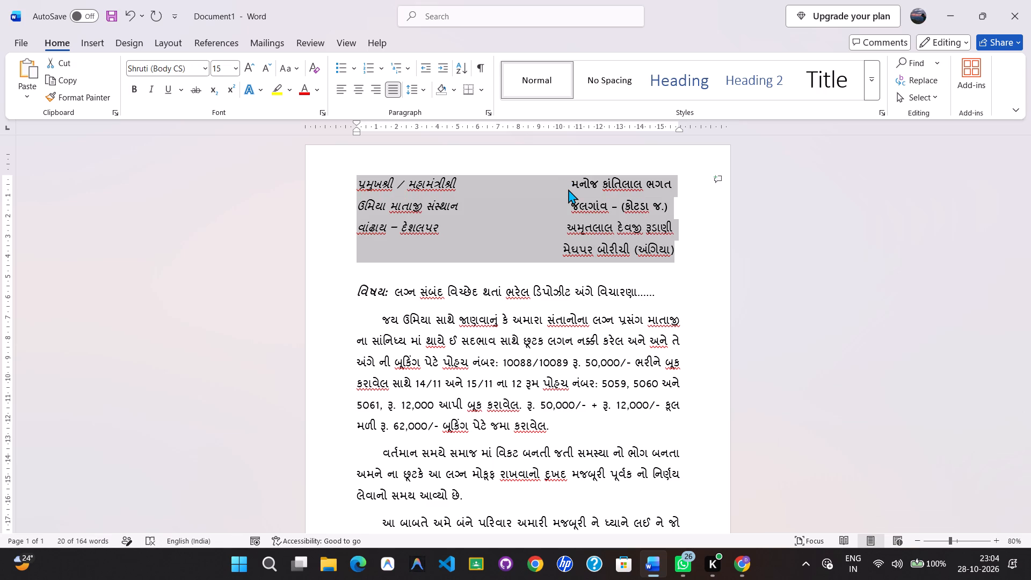
{"action": "key", "text": "ctrl+b"}
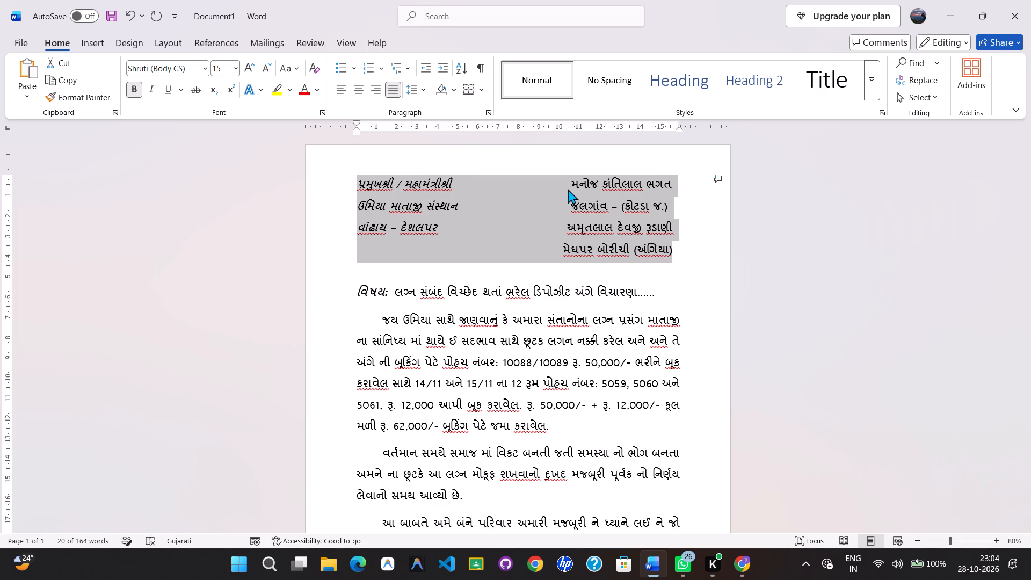
Increase the font size of the four-line heading block to 16.
{"action": "left_click", "coordinate": [251, 63]}
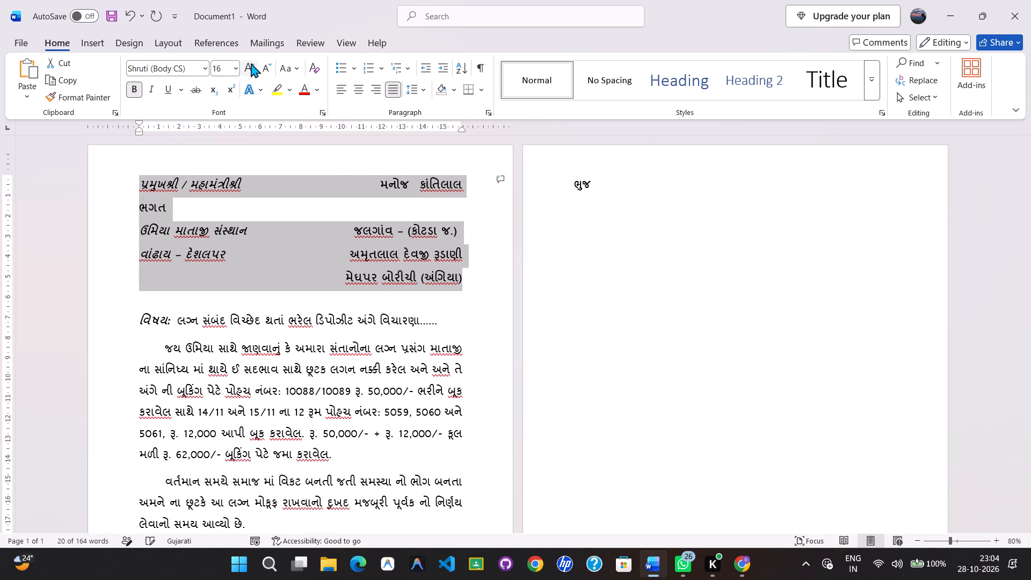
{"action": "left_click", "coordinate": [510, 387]}
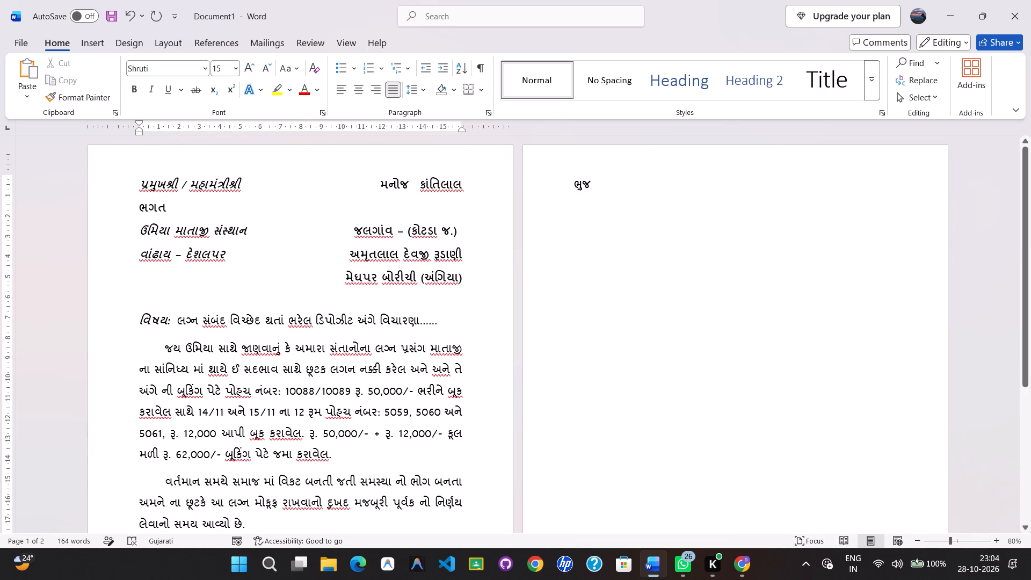
Realign the sender details by removing one space before the first sender's name and adding two spaces before "જલગાંવ".
{"action": "left_click", "coordinate": [371, 189]}
{"action": "key", "text": "BackSpace"}
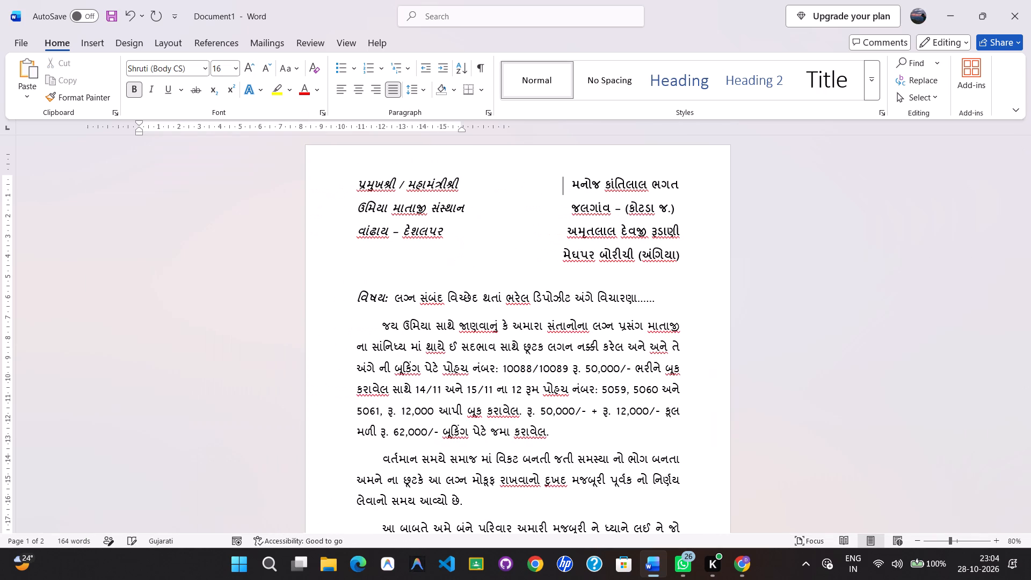
{"action": "key", "text": "Down"}
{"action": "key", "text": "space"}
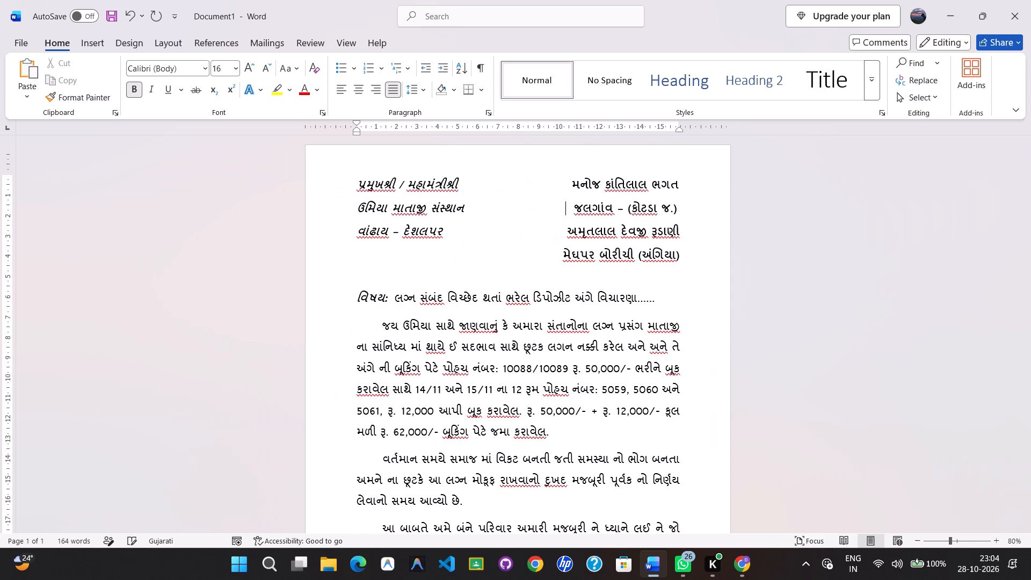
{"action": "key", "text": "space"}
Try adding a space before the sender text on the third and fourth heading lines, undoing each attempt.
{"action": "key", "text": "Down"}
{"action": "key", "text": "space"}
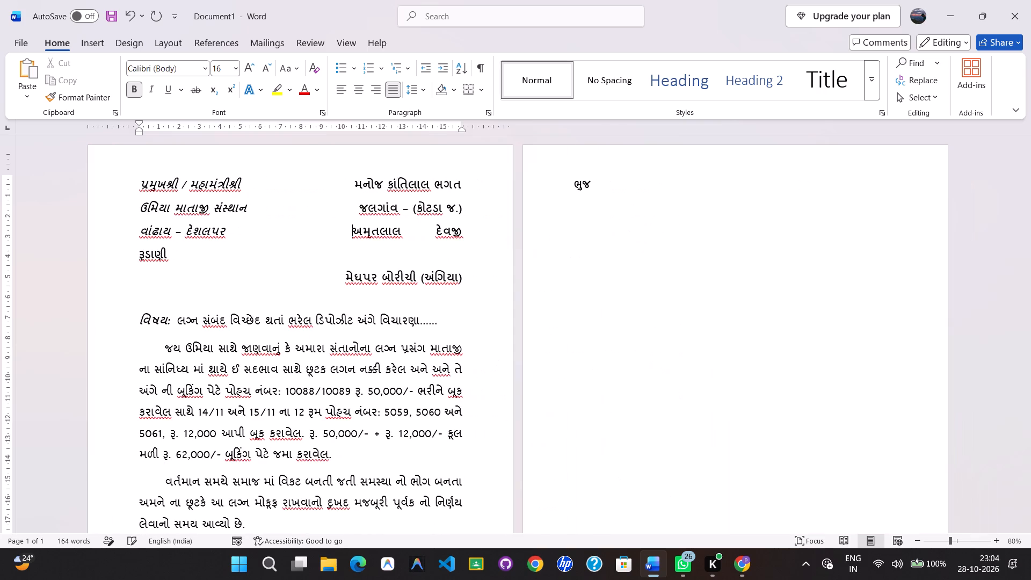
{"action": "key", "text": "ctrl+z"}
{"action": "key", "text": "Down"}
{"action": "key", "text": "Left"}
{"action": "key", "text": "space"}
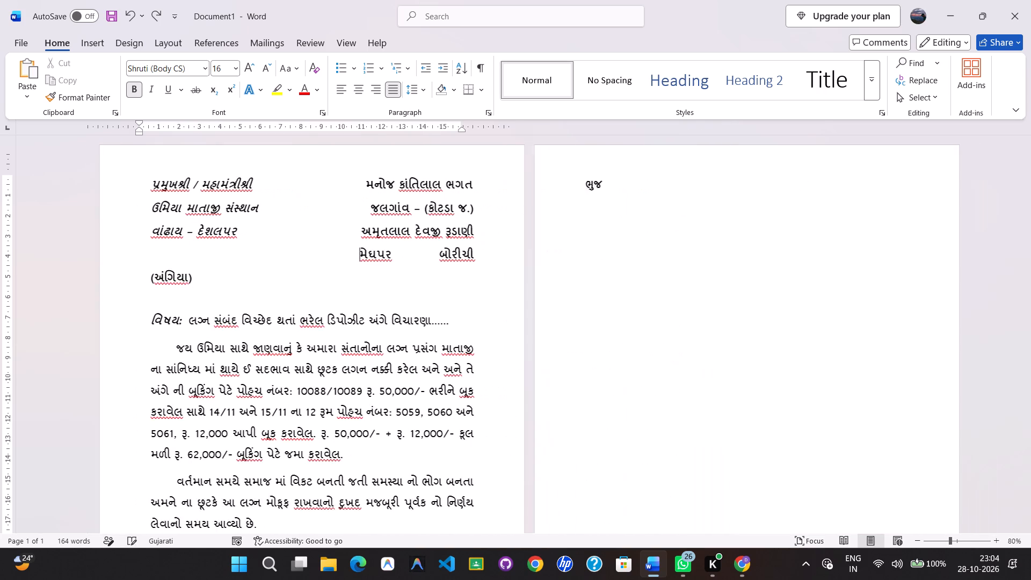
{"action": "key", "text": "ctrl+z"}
Reduce the font size of the blank line above the "વિષય:" line by five steps.
{"action": "key", "text": "Up"}
{"action": "key", "text": "Up"}
{"action": "key", "text": "Up"}
{"action": "key", "text": "Up"}
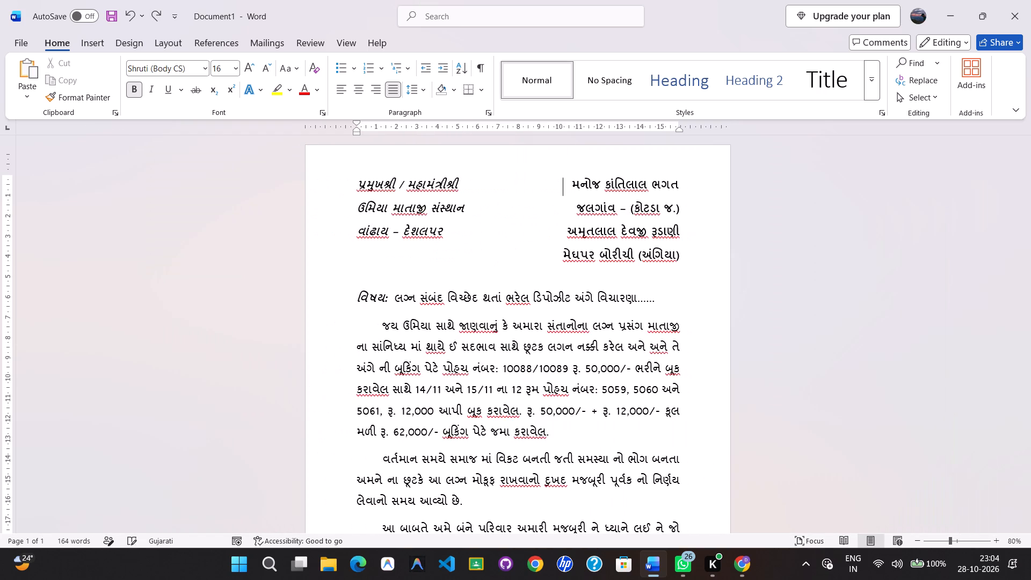
{"action": "key", "text": "Down"}
{"action": "key", "text": "Down"}
{"action": "key", "text": "Down"}
{"action": "key", "text": "Down"}
{"action": "key", "text": "Down"}
{"action": "key", "text": "Down"}
{"action": "key", "text": "Up"}
{"action": "key", "text": "Up"}
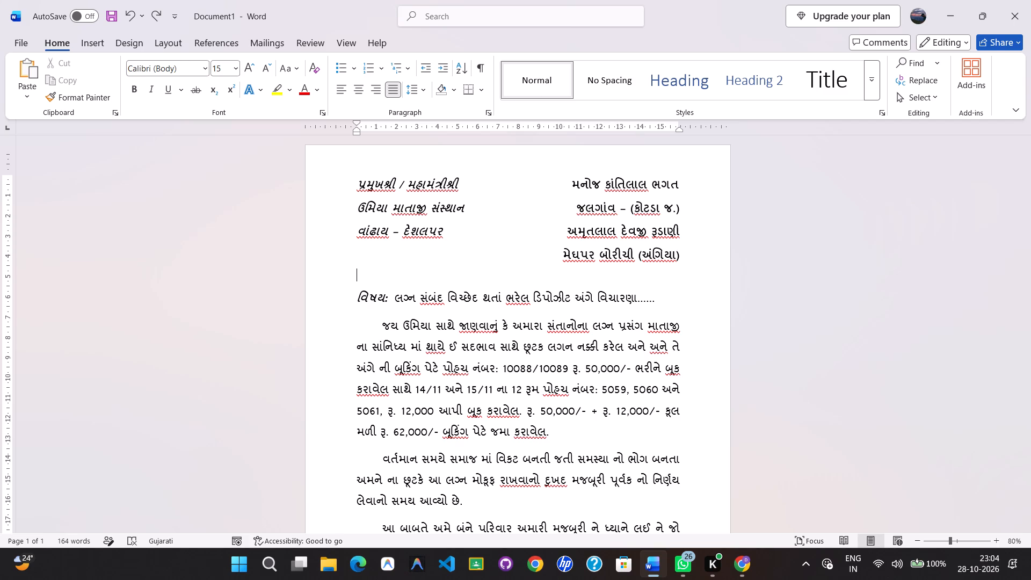
{"action": "key", "text": "shift+Right"}
{"action": "key", "text": "ctrl+shift+comma"}
{"action": "key", "text": "ctrl+shift+comma"}
{"action": "key", "text": "ctrl+shift+comma"}
{"action": "key", "text": "ctrl+shift+comma"}
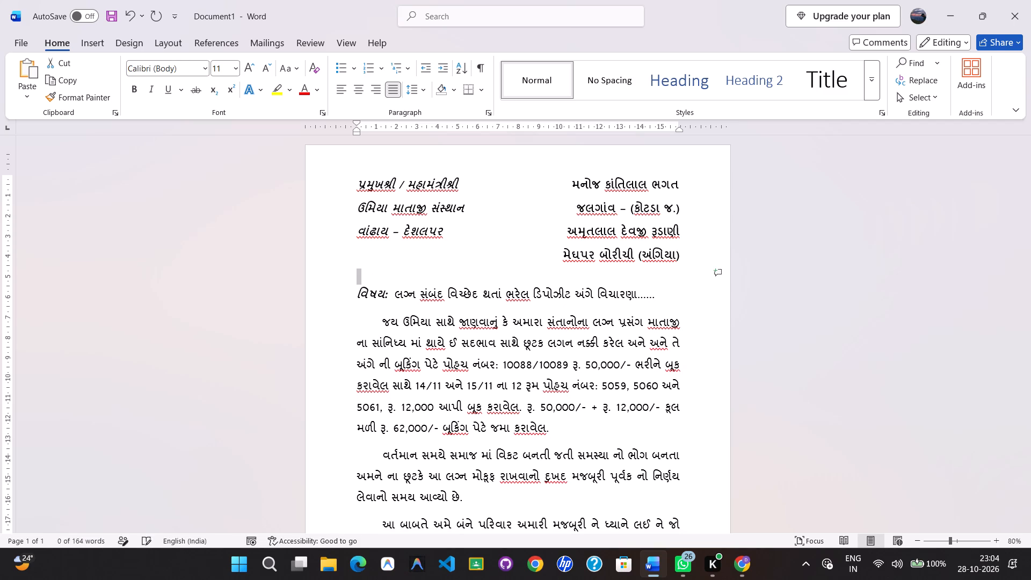
{"action": "key", "text": "ctrl+shift+comma"}
{"action": "key", "text": "Up"}
{"action": "key", "text": "Down"}
{"action": "key", "text": "Down"}
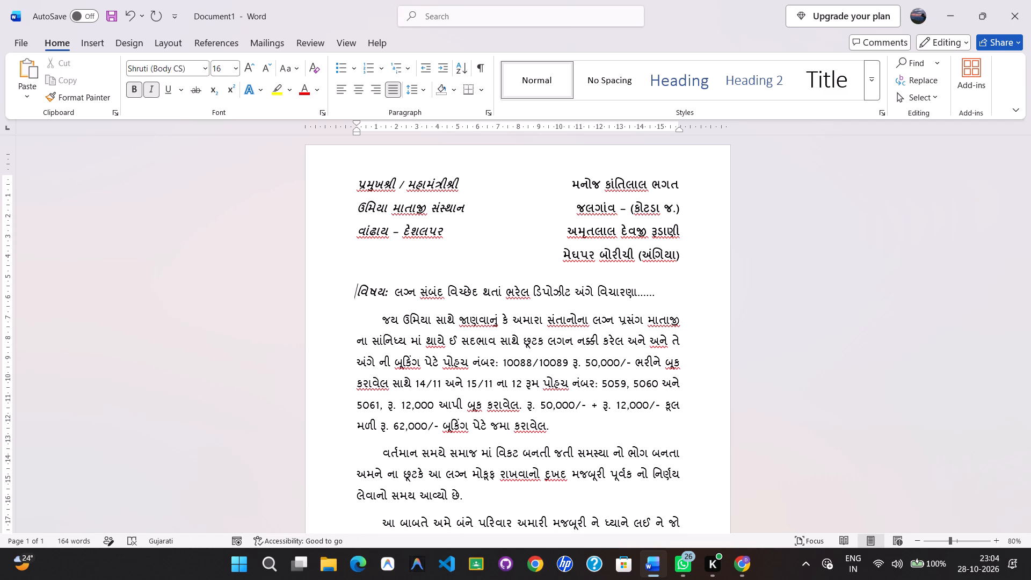
Read through the letter from the "વિષય:" line down to the closing lines.
{"action": "key", "text": "Down"}
{"action": "key", "text": "Down"}
{"action": "key", "text": "Down"}
{"action": "key", "text": "Down"}
{"action": "key", "text": "Down"}
{"action": "key", "text": "Down"}
{"action": "key", "text": "Down"}
{"action": "key", "text": "Down"}
{"action": "key", "text": "Down"}
{"action": "key", "text": "Down"}
{"action": "key", "text": "Down"}
{"action": "key", "text": "Down"}
{"action": "key", "text": "Down"}
{"action": "key", "text": "Down"}
{"action": "key", "text": "Down"}
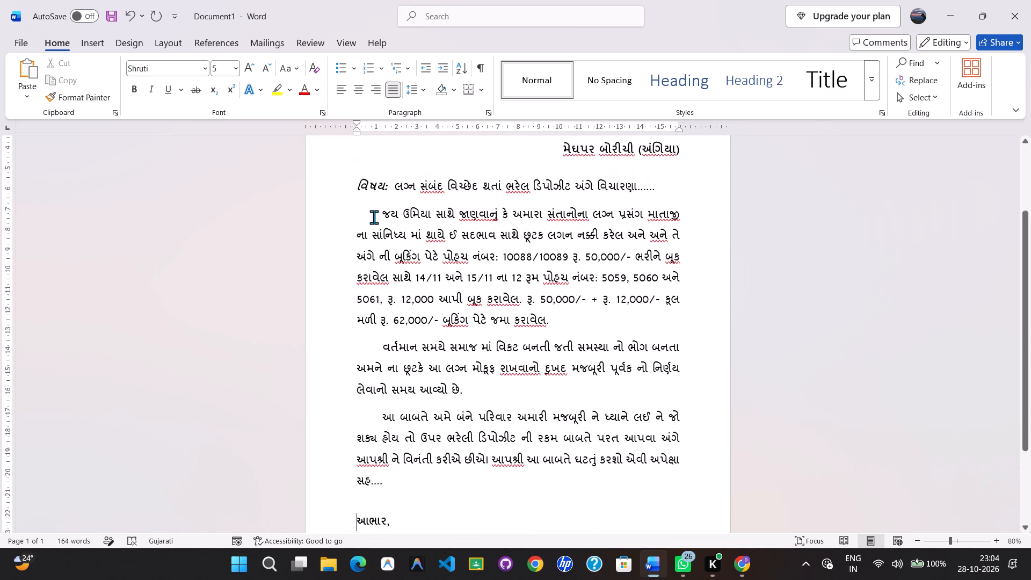
{"action": "key", "text": "Down"}
{"action": "key", "text": "Down"}
{"action": "key", "text": "Down"}
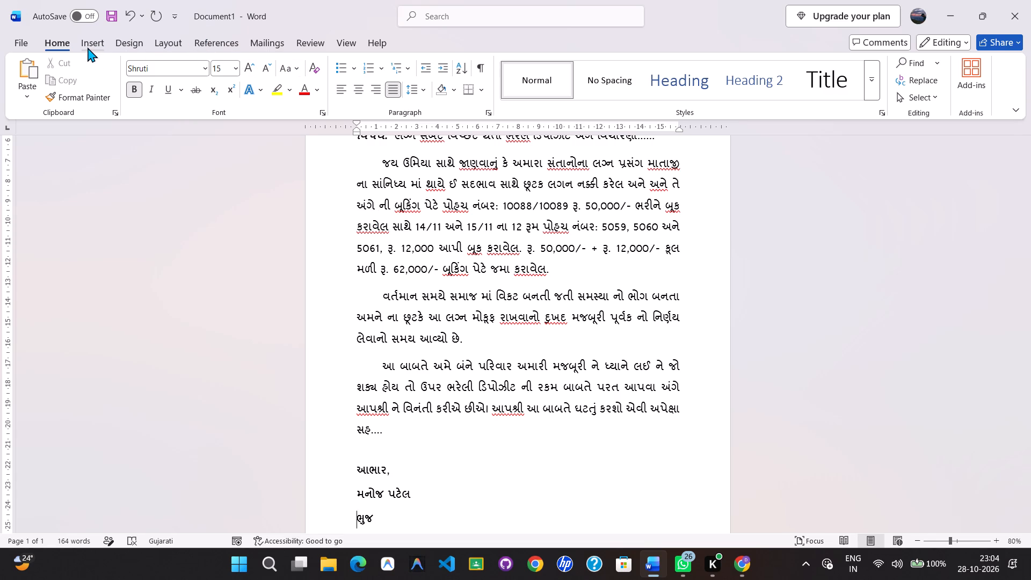
Run a spelling check and add the flagged words from "પ્રમુખશ્રી" in the heading through "થાયે" in the first paragraph to the dictionary.
{"action": "key", "text": "F7"}
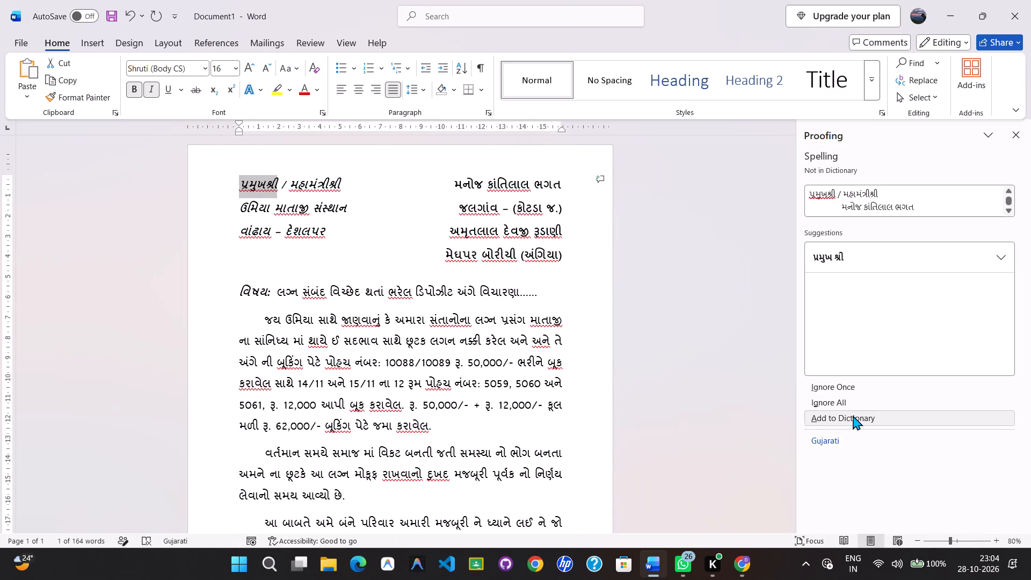
{"action": "double_click", "coordinate": [853, 415]}
{"action": "triple_click", "coordinate": [853, 415]}
{"action": "triple_click", "coordinate": [853, 415]}
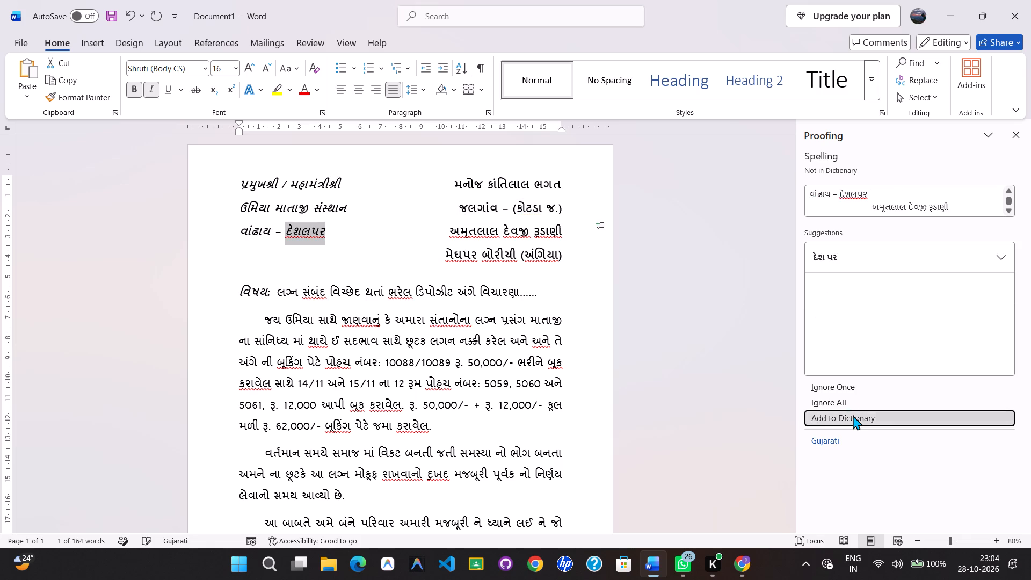
{"action": "triple_click", "coordinate": [853, 415]}
{"action": "triple_click", "coordinate": [853, 415]}
{"action": "triple_click", "coordinate": [853, 415]}
{"action": "triple_click", "coordinate": [853, 415]}
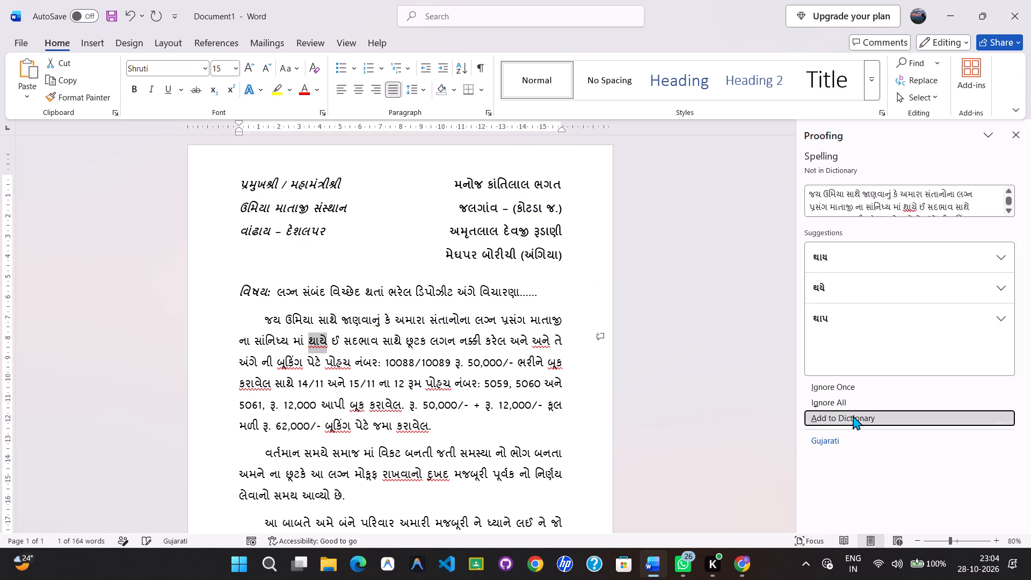
{"action": "triple_click", "coordinate": [853, 415]}
{"action": "left_click", "coordinate": [853, 415]}
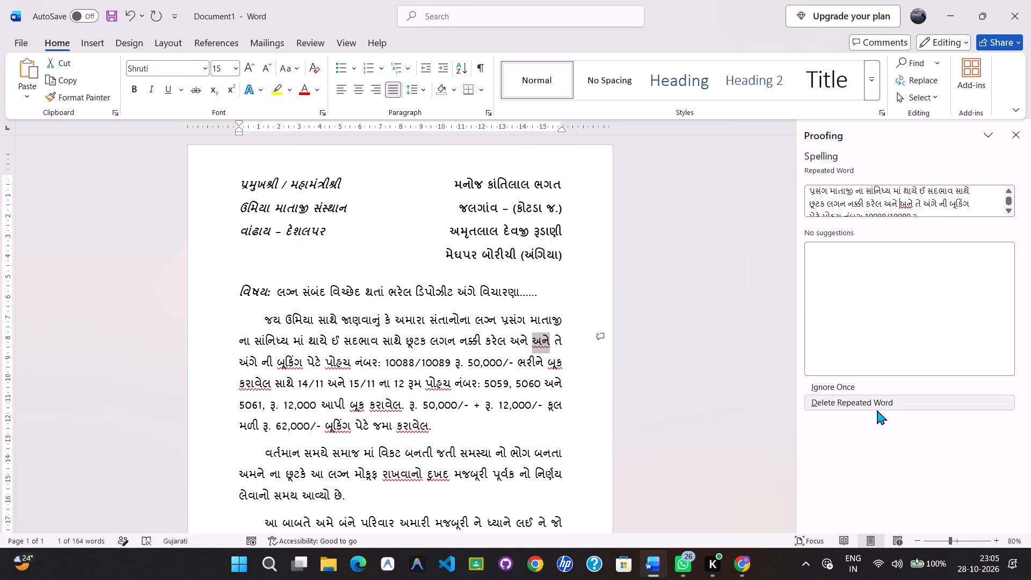
Delete the repeated word "અને" in the first body paragraph.
{"action": "left_click", "coordinate": [874, 407]}
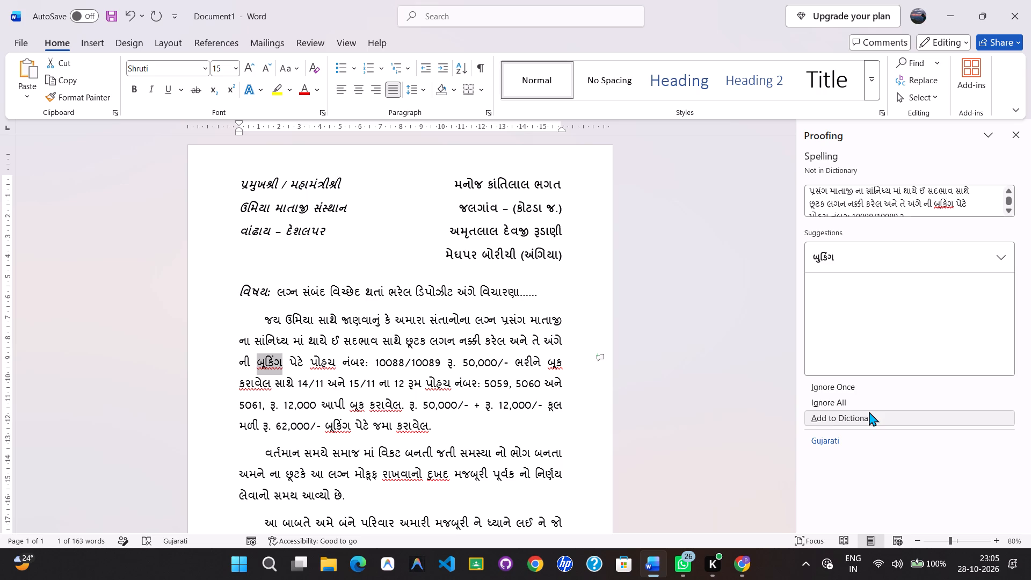
Add the flagged words from "બૂકિંગ" in the first paragraph through "રાખવાનો" in the second paragraph to the dictionary.
{"action": "left_click", "coordinate": [869, 411]}
{"action": "left_click", "coordinate": [868, 417]}
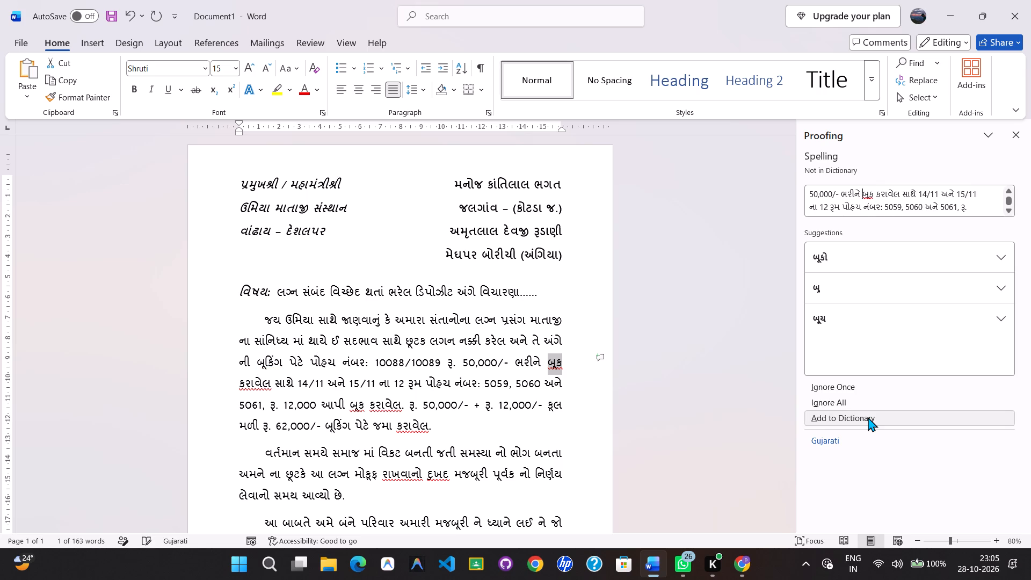
{"action": "left_click", "coordinate": [868, 417]}
{"action": "left_click", "coordinate": [868, 417]}
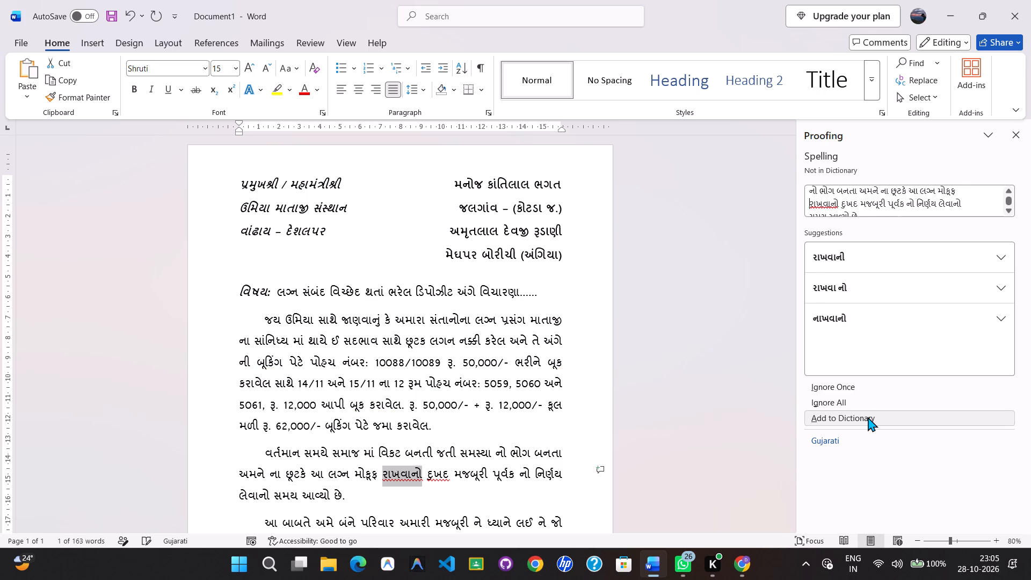
{"action": "left_click", "coordinate": [868, 417]}
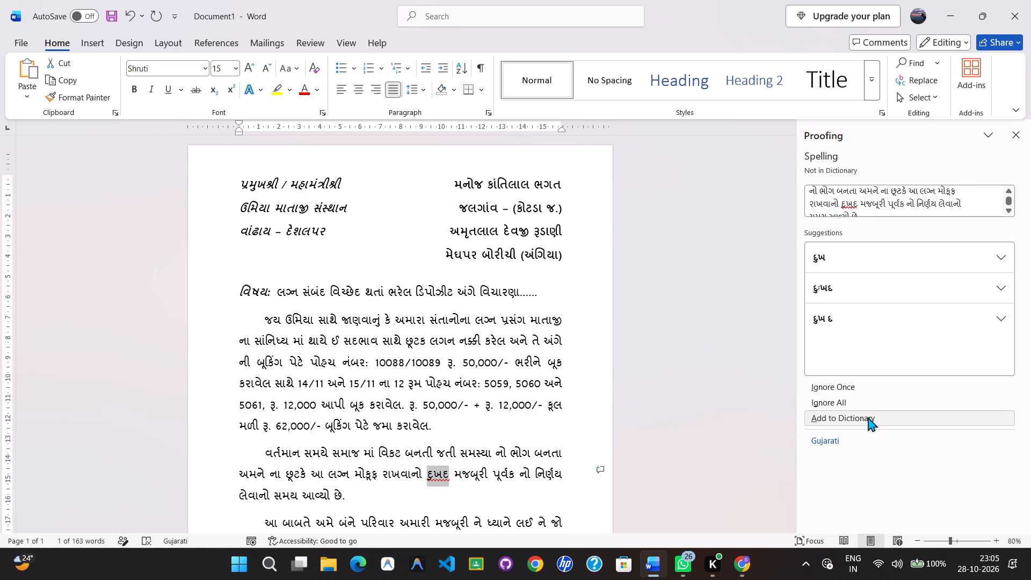
Finish the spelling check by correcting "દુખદ" to "દુઃખદ" and both occurrences of "આપશ્રી" to "આપ શ્રી".
{"action": "left_click", "coordinate": [847, 292]}
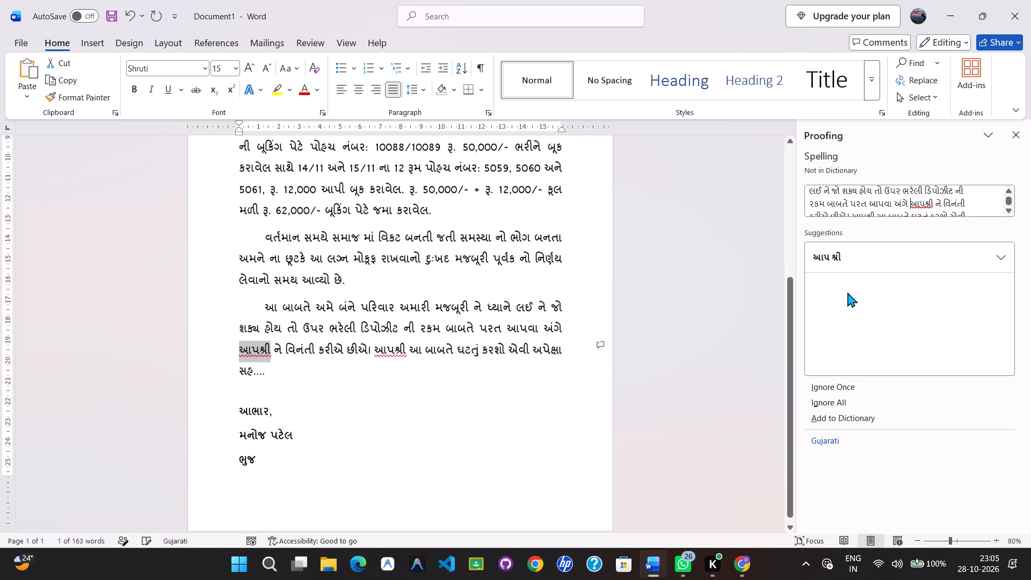
{"action": "left_click", "coordinate": [841, 260]}
{"action": "left_click", "coordinate": [830, 250]}
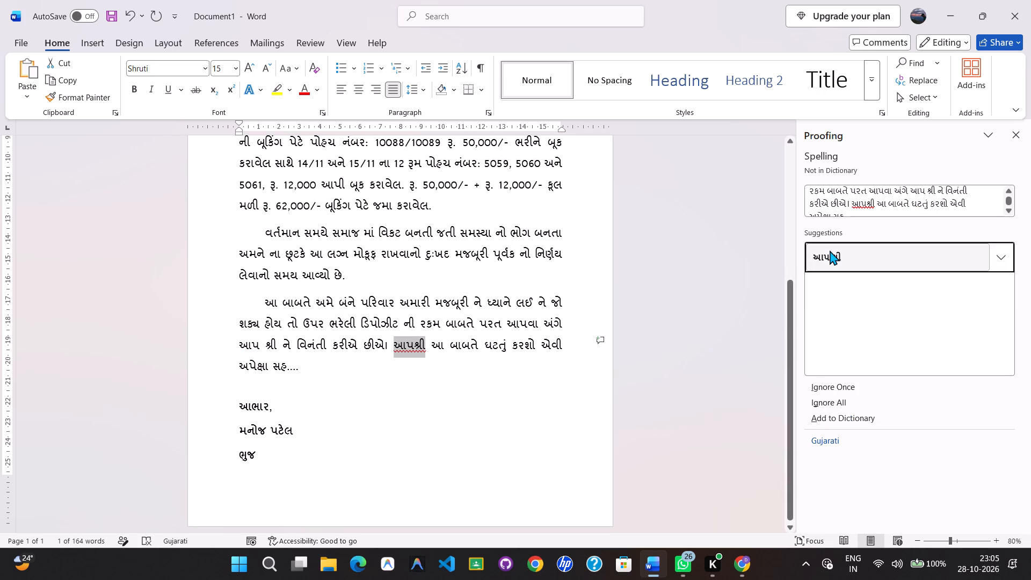
{"action": "left_click", "coordinate": [597, 308]}
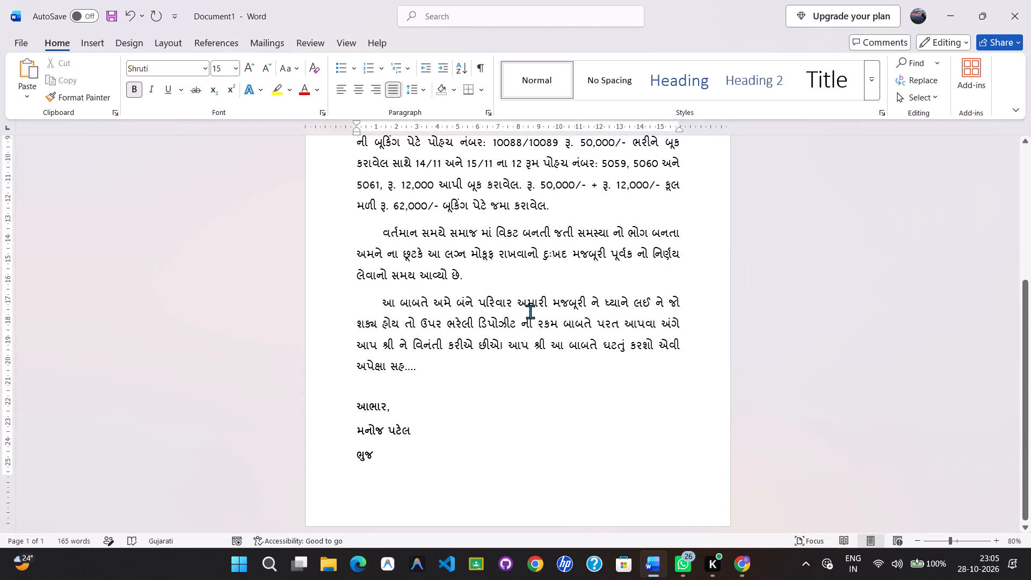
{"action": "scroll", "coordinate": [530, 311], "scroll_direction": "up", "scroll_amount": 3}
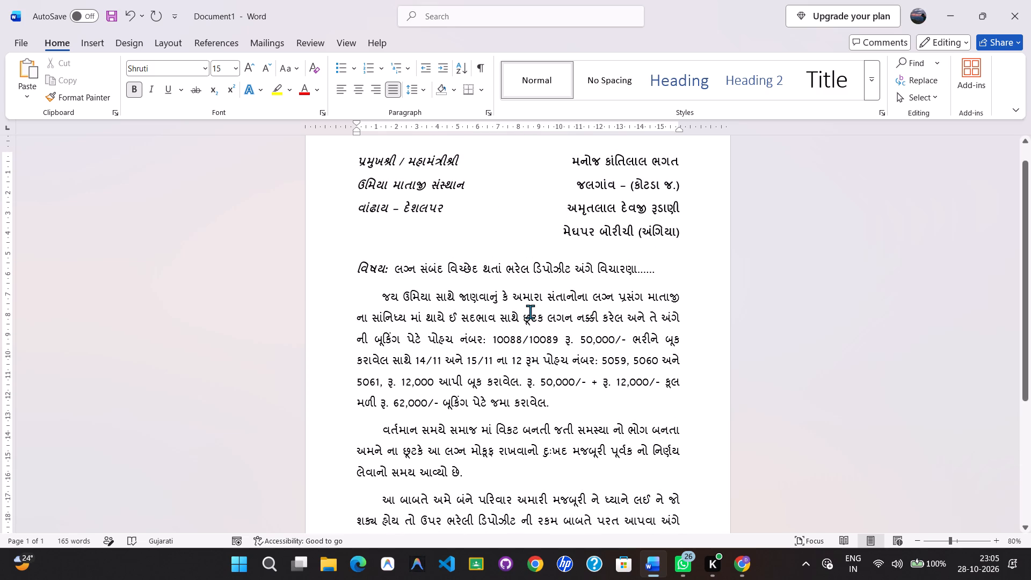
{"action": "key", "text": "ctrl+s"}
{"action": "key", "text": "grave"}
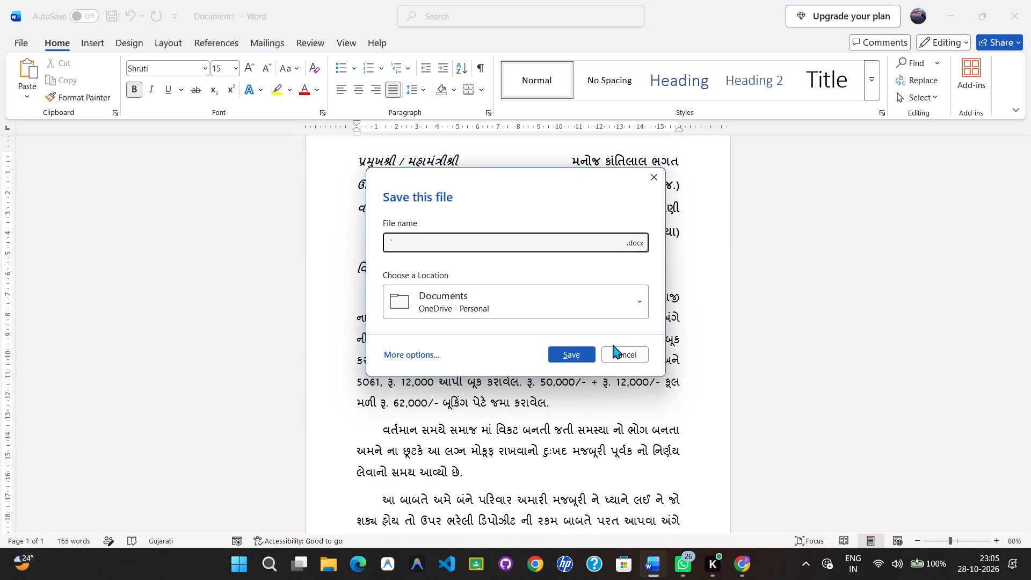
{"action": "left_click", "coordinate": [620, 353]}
Increase the font size of the blank line above the "વિષય:" line to 16.
{"action": "left_click", "coordinate": [432, 252]}
{"action": "key", "text": "shift+Right"}
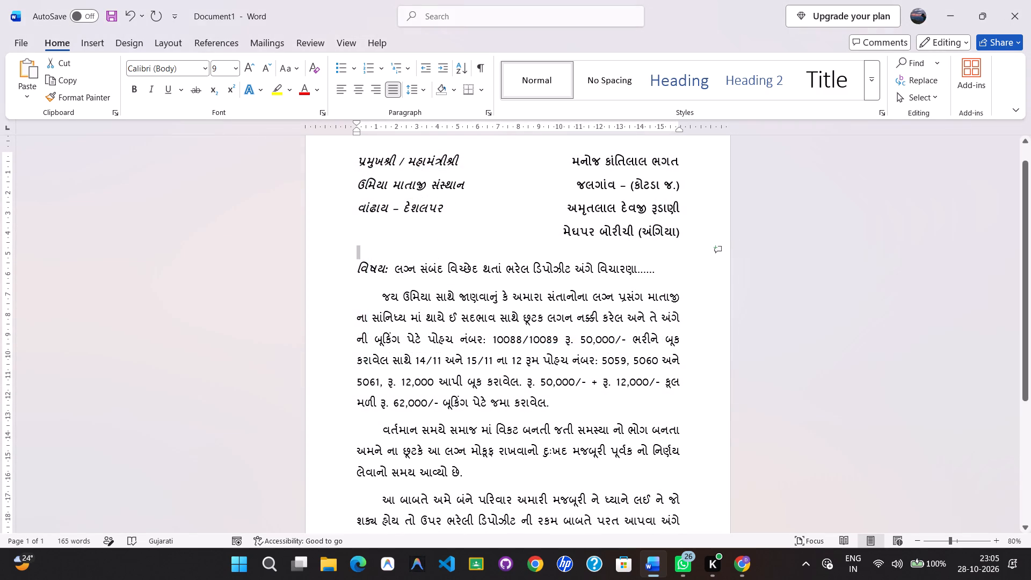
{"action": "key", "text": "ctrl+shift+period"}
{"action": "key", "text": "ctrl+shift+period"}
{"action": "key", "text": "ctrl+shift+period"}
{"action": "key", "text": "ctrl+shift+period"}
{"action": "key", "text": "ctrl+shift+period"}
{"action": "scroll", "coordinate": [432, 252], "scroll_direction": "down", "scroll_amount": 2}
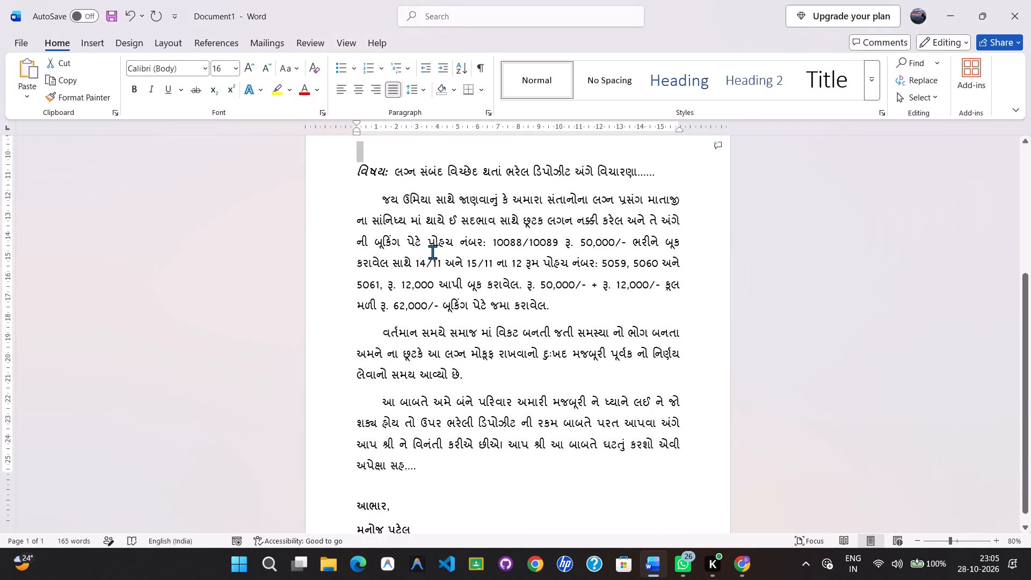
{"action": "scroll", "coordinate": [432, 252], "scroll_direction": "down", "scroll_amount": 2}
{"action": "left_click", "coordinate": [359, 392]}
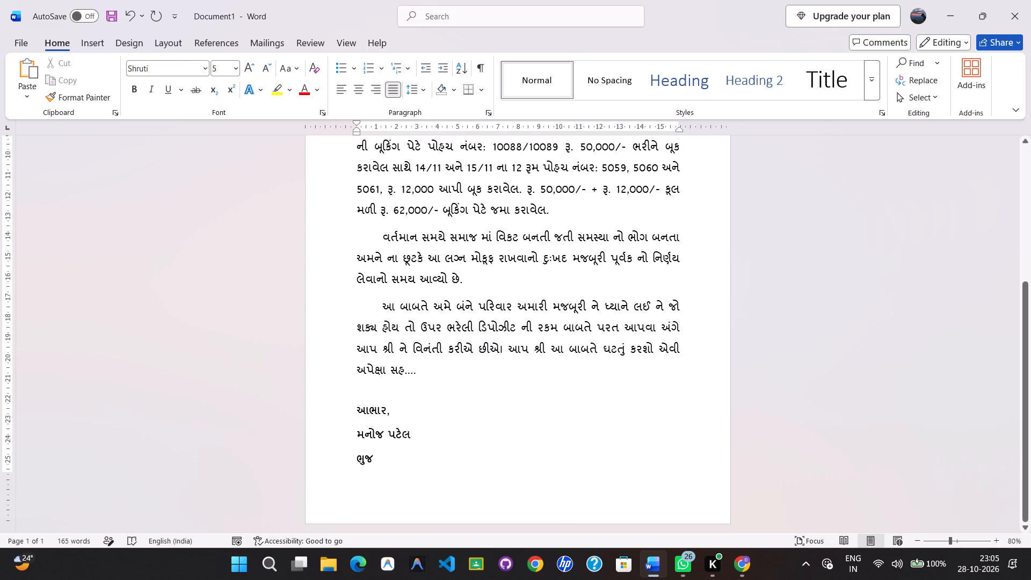
Start saving the document under a new name and browse to the Dhruv folder on the C: drive.
{"action": "left_click", "coordinate": [14, 42]}
{"action": "left_click", "coordinate": [40, 248]}
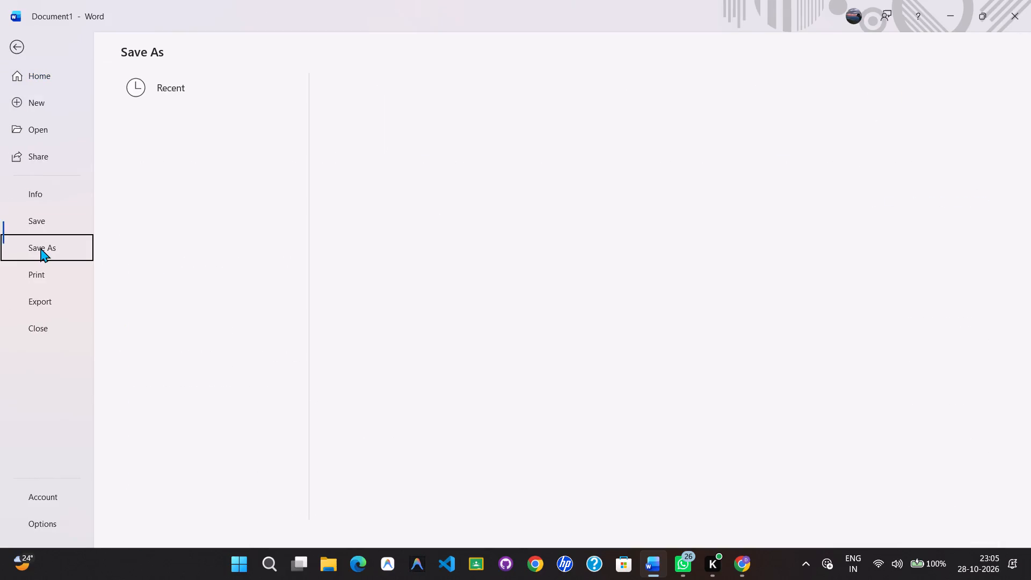
{"action": "left_click", "coordinate": [199, 362]}
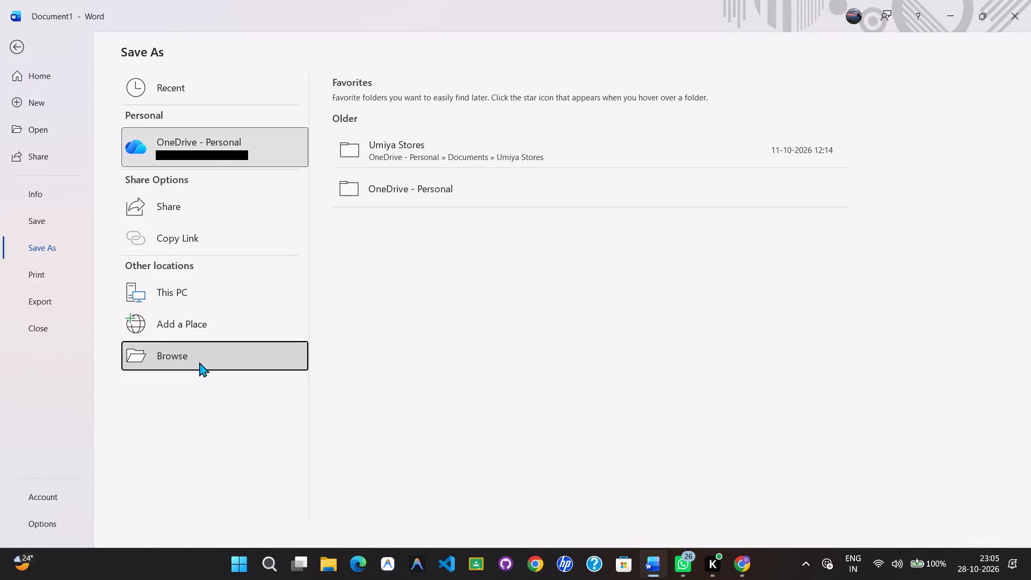
{"action": "scroll", "coordinate": [43, 184], "scroll_direction": "up", "scroll_amount": 1}
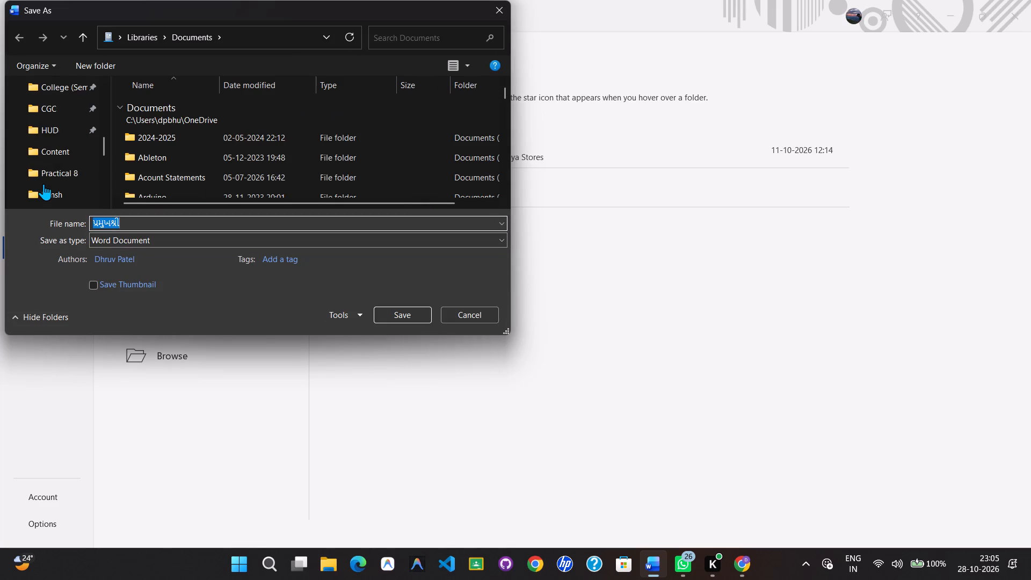
{"action": "scroll", "coordinate": [43, 184], "scroll_direction": "up", "scroll_amount": 1}
{"action": "left_click", "coordinate": [56, 154]}
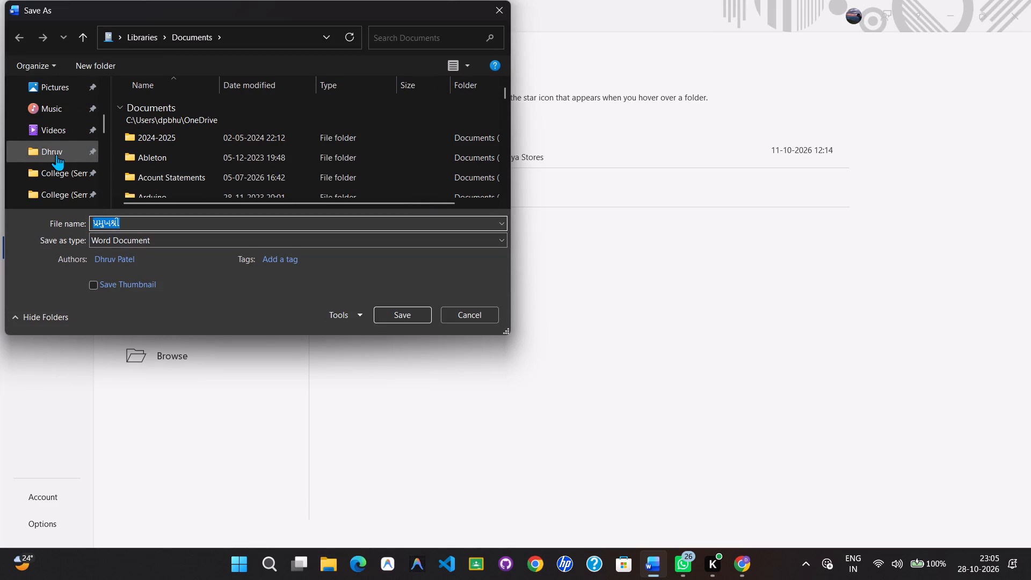
{"action": "scroll", "coordinate": [282, 186], "scroll_direction": "down", "scroll_amount": 6}
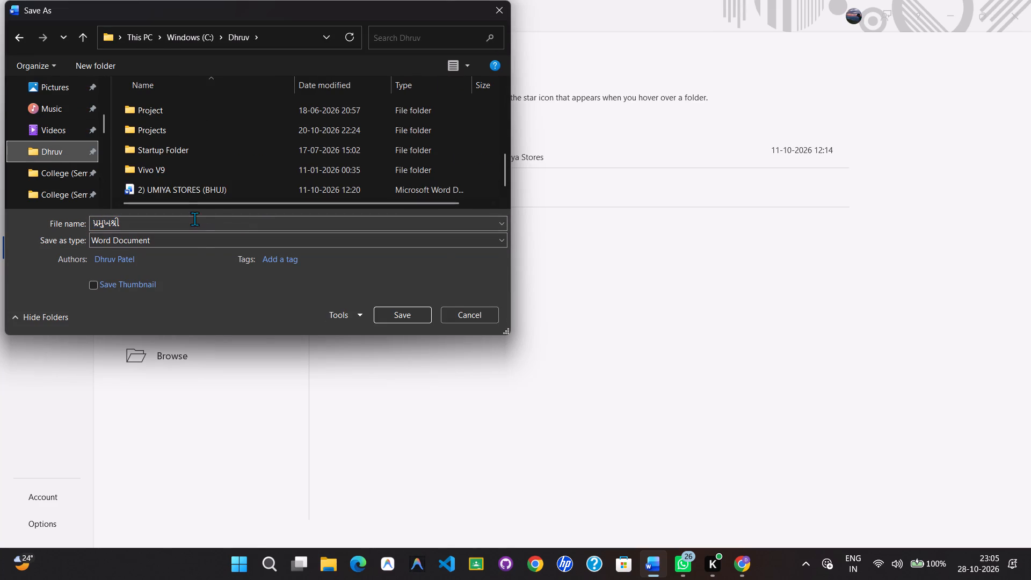
Replace the suggested file name with "Vandhay" and start adding "Ra" in front of it.
{"action": "left_click", "coordinate": [194, 222]}
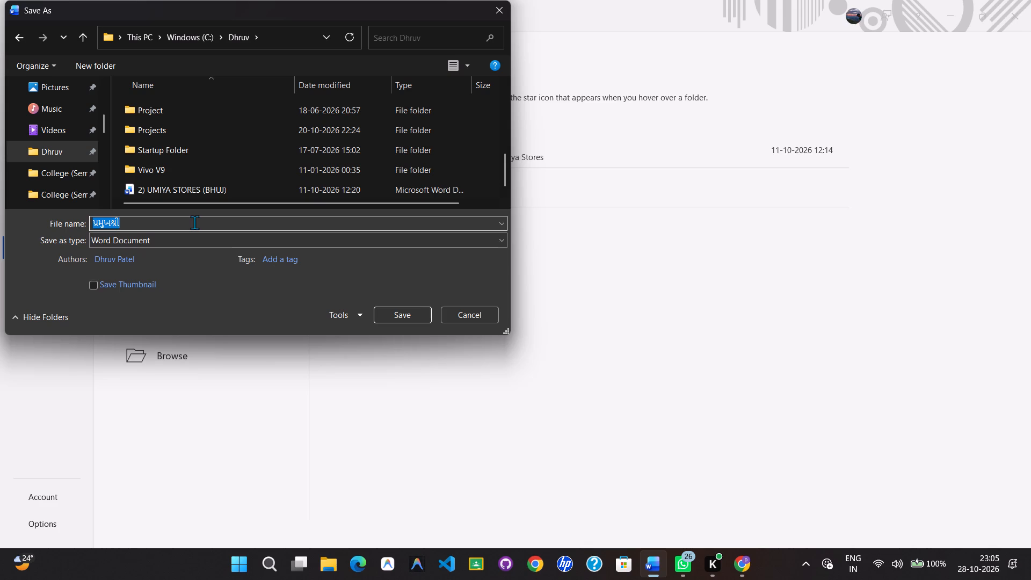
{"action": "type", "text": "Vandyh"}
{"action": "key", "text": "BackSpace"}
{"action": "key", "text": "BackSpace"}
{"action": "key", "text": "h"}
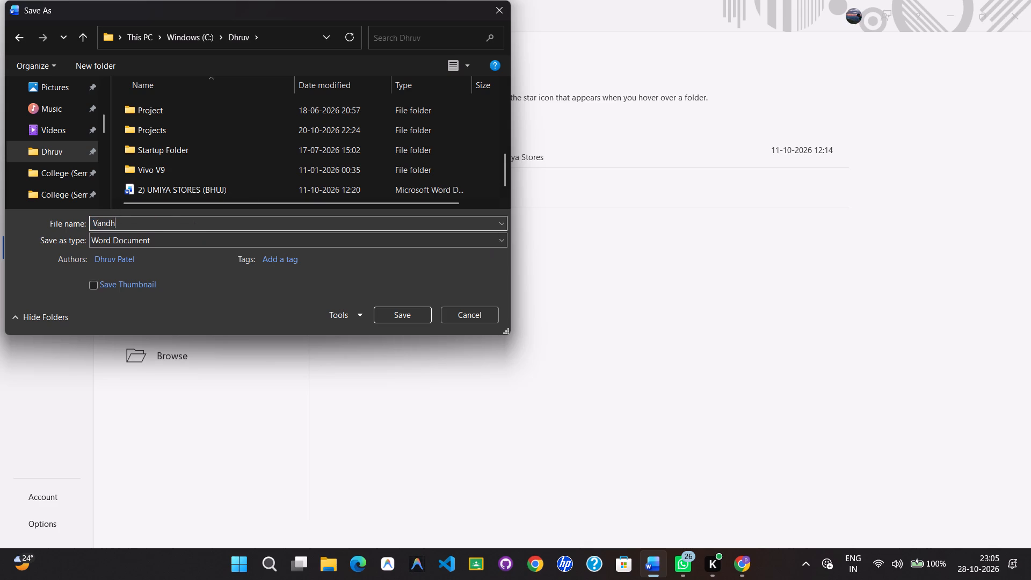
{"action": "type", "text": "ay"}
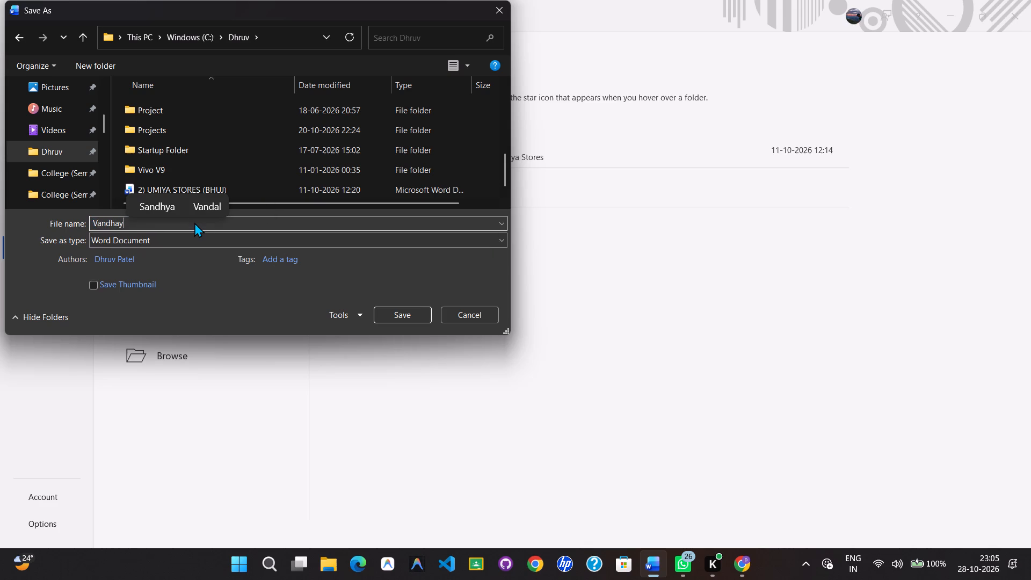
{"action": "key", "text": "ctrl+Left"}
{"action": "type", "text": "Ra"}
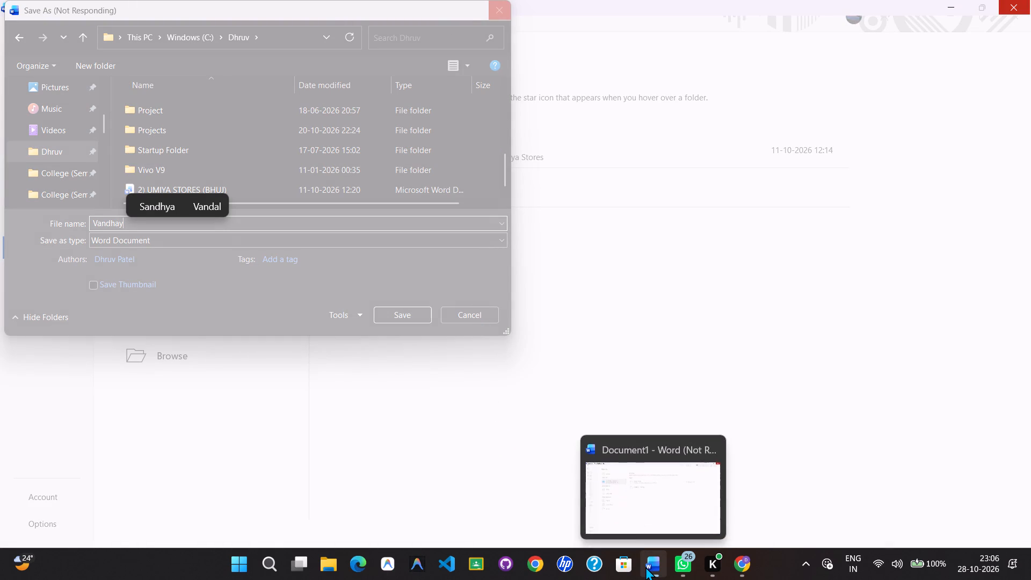
Return to the frozen Word document's save window and choose to wait for the program to respond.
{"action": "left_click", "coordinate": [634, 521]}
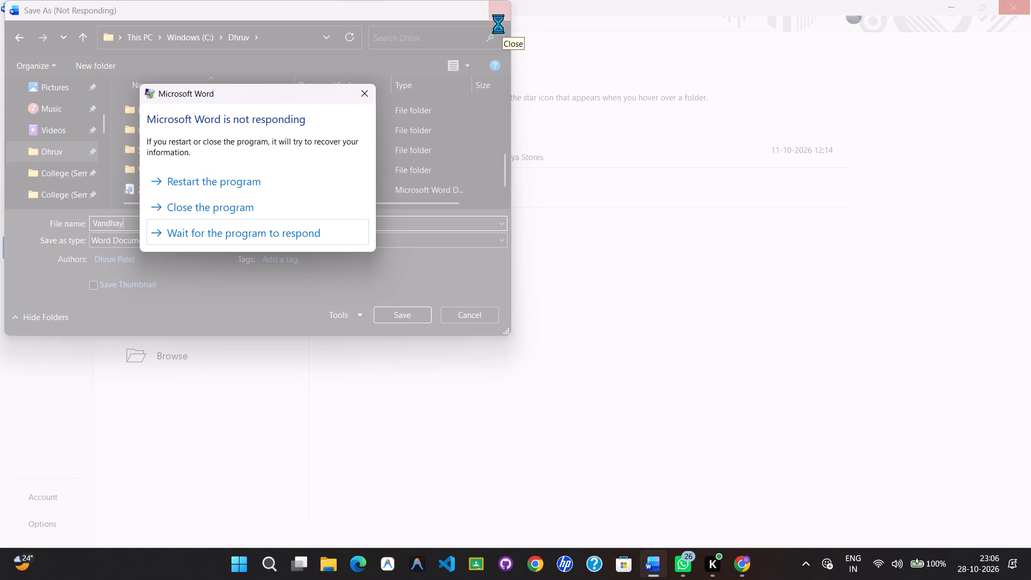
{"action": "left_click", "coordinate": [297, 233]}
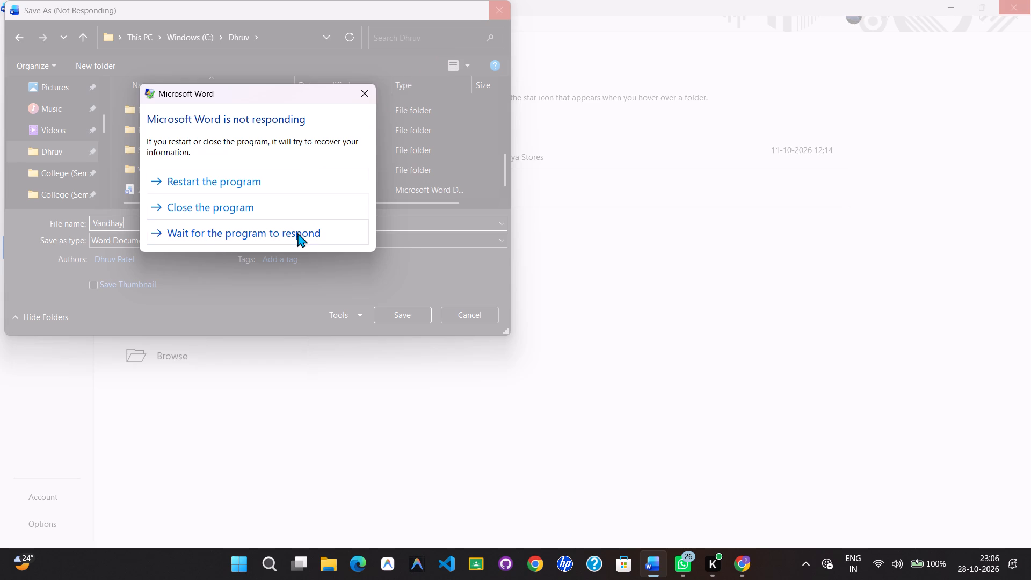
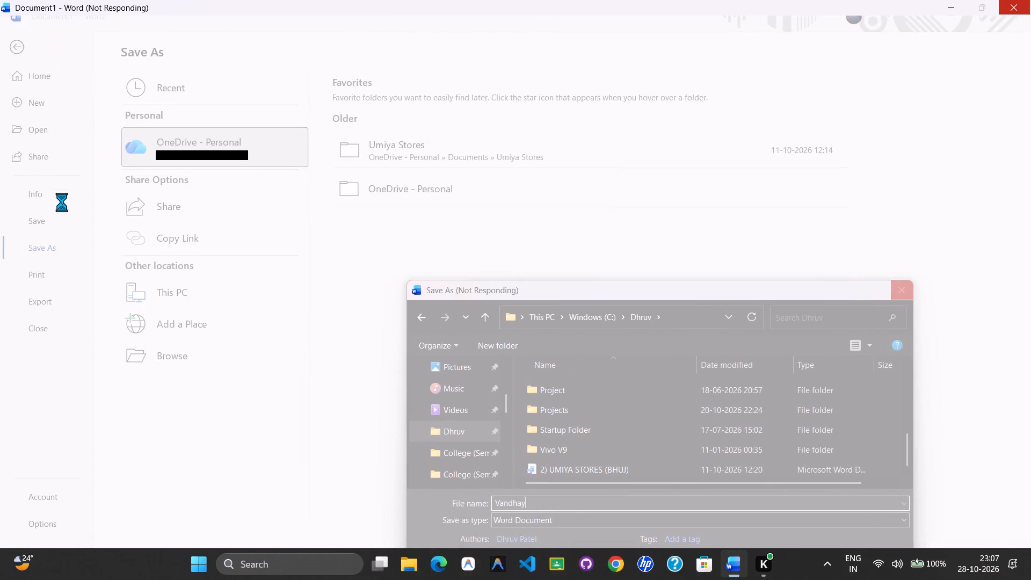
Close the frozen document window and relaunch Word to bring back the recovered letter.
{"action": "triple_click", "coordinate": [901, 292]}
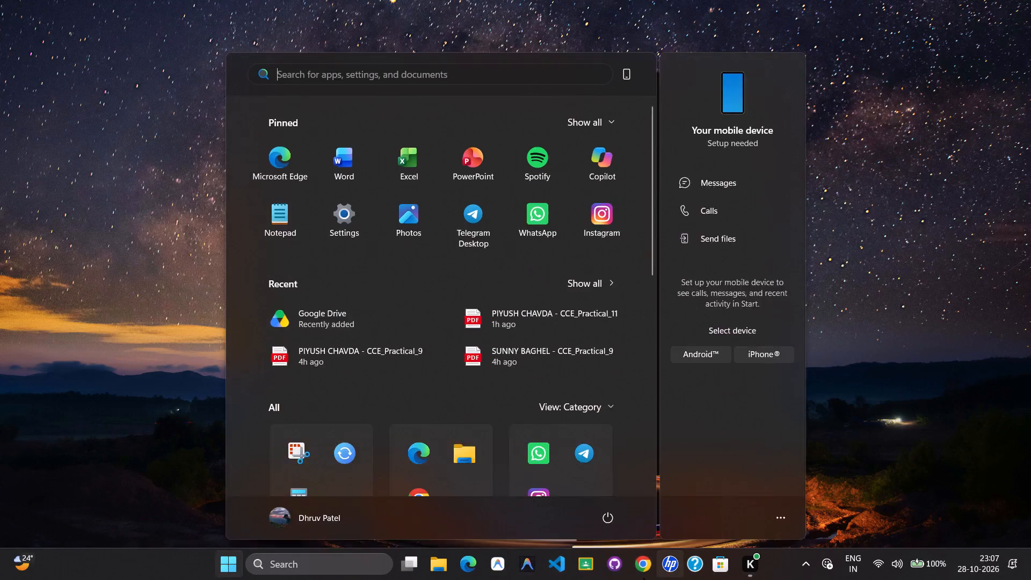
{"action": "type", "text": "wo"}
{"action": "key", "text": "Return"}
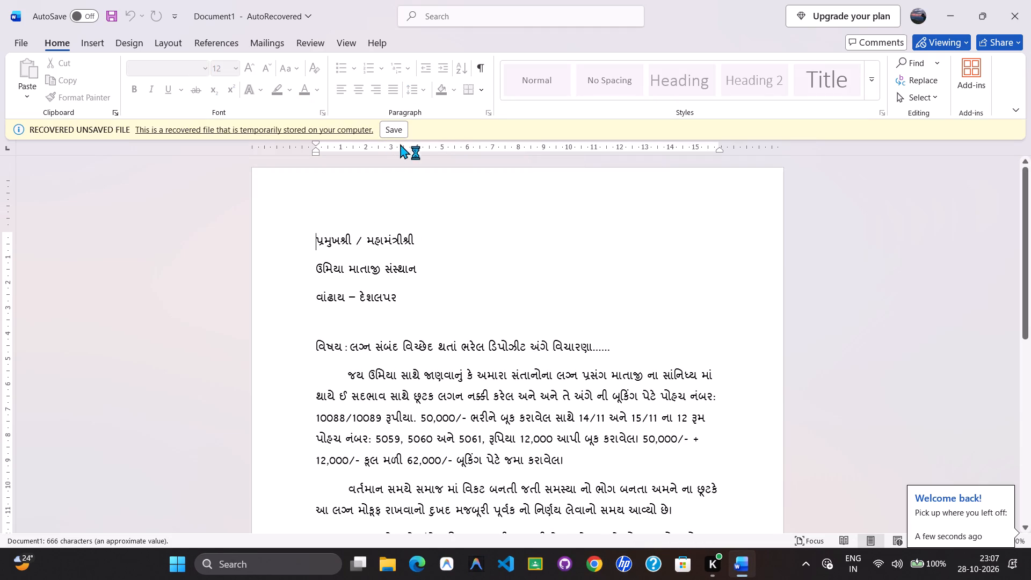
{"action": "key", "text": "ctrl+a"}
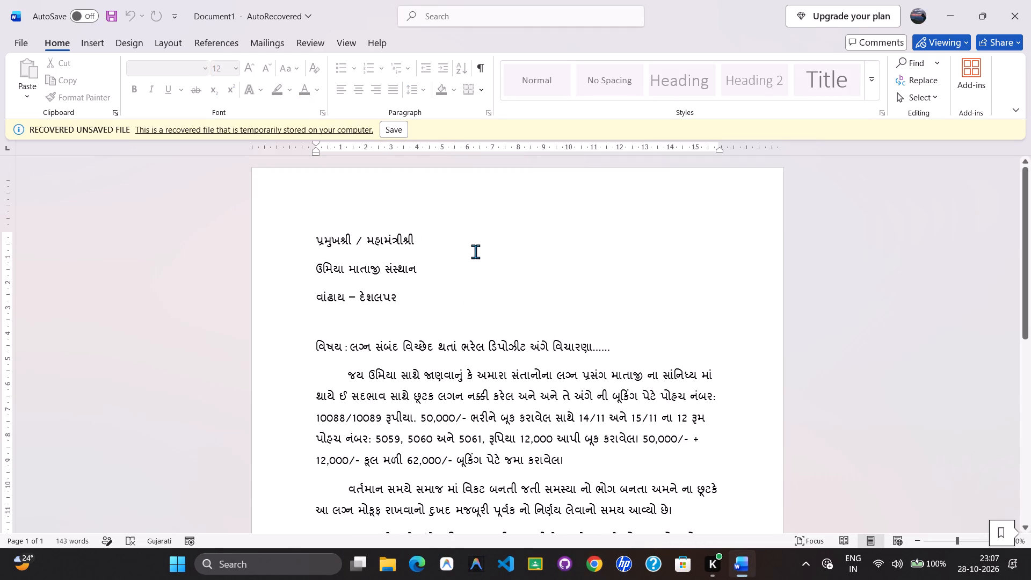
Save the recovered letter as a Word document in the Dhruv folder on C:, keeping the suggested name "પ્રમુખશ્રી".
{"action": "left_click", "coordinate": [390, 129]}
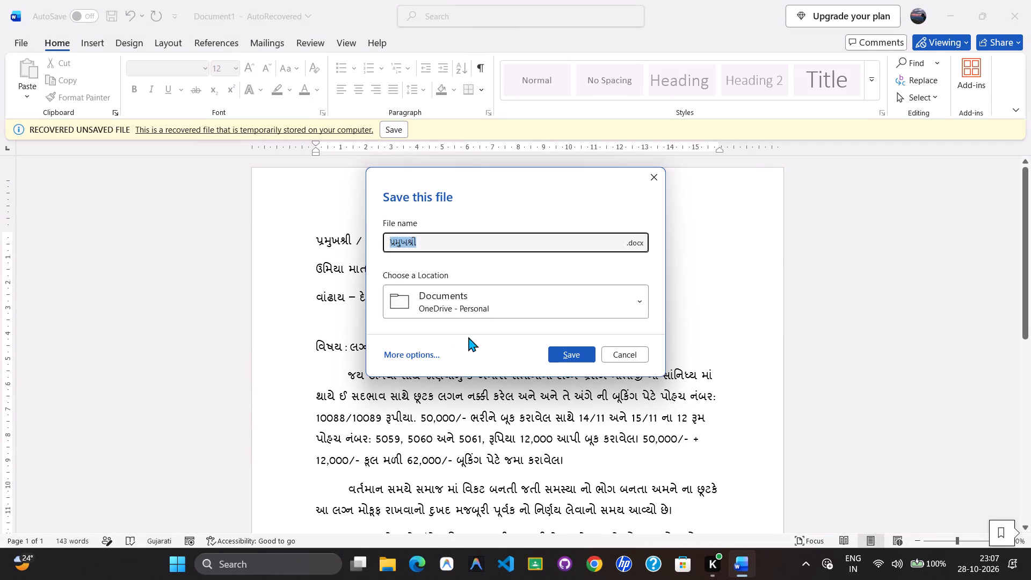
{"action": "left_click", "coordinate": [424, 358]}
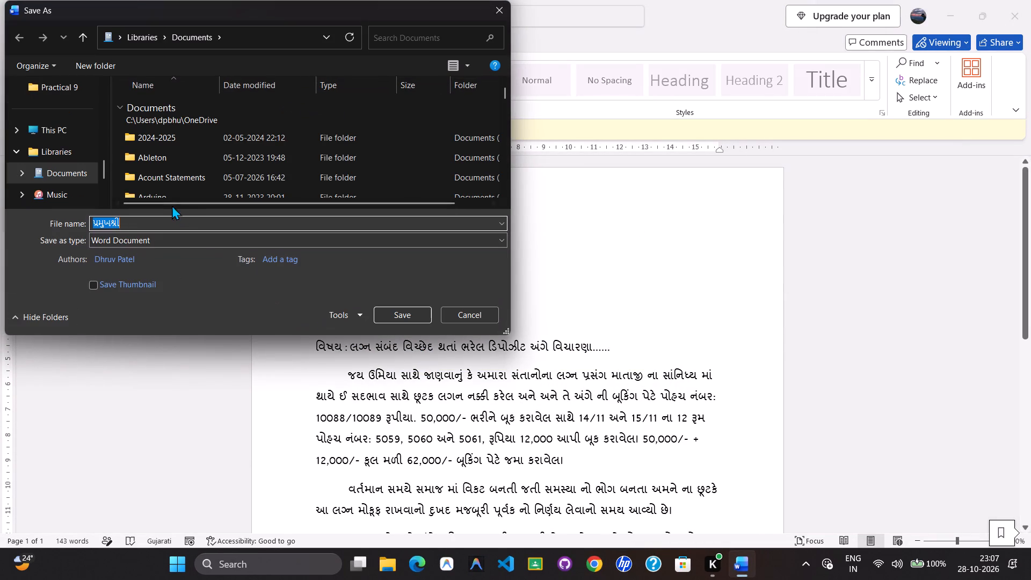
{"action": "scroll", "coordinate": [62, 121], "scroll_direction": "up", "scroll_amount": 1}
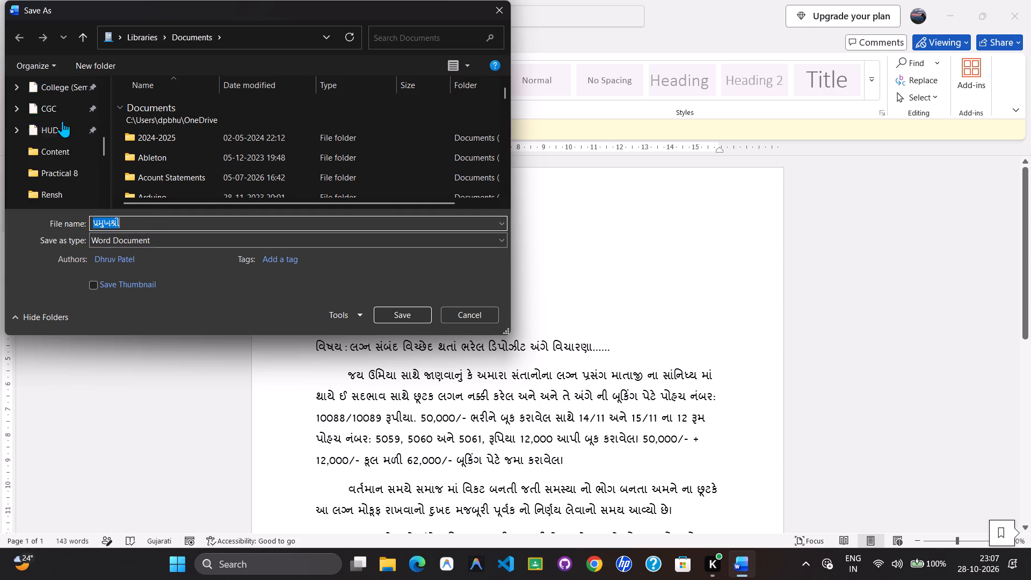
{"action": "scroll", "coordinate": [62, 121], "scroll_direction": "up", "scroll_amount": 1}
{"action": "left_click", "coordinate": [62, 145]}
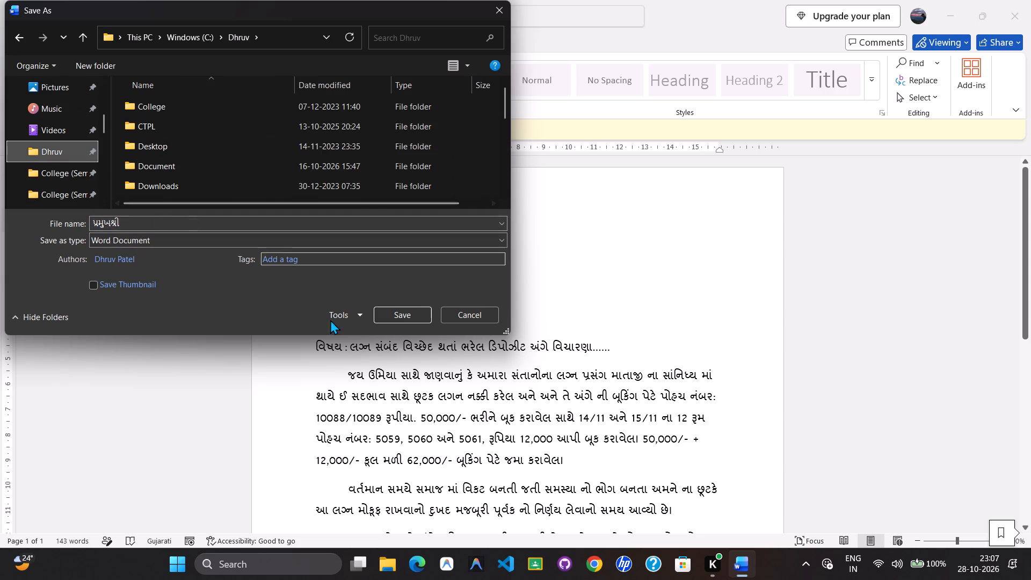
{"action": "left_click", "coordinate": [407, 320]}
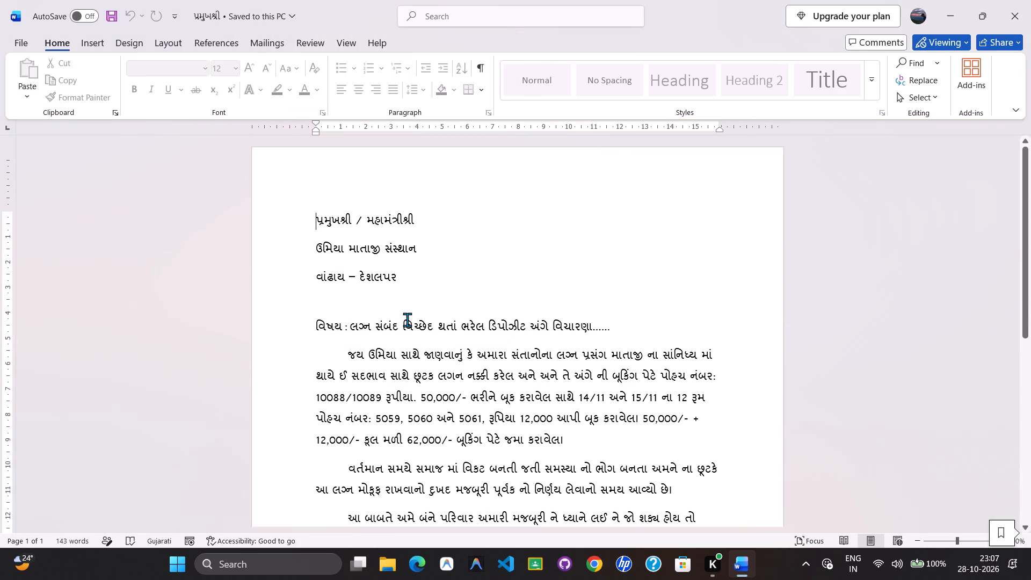
Close Word and show the saved letter "પ્રમુખશ્રી" in its folder in File Explorer.
{"action": "left_click", "coordinate": [385, 567]}
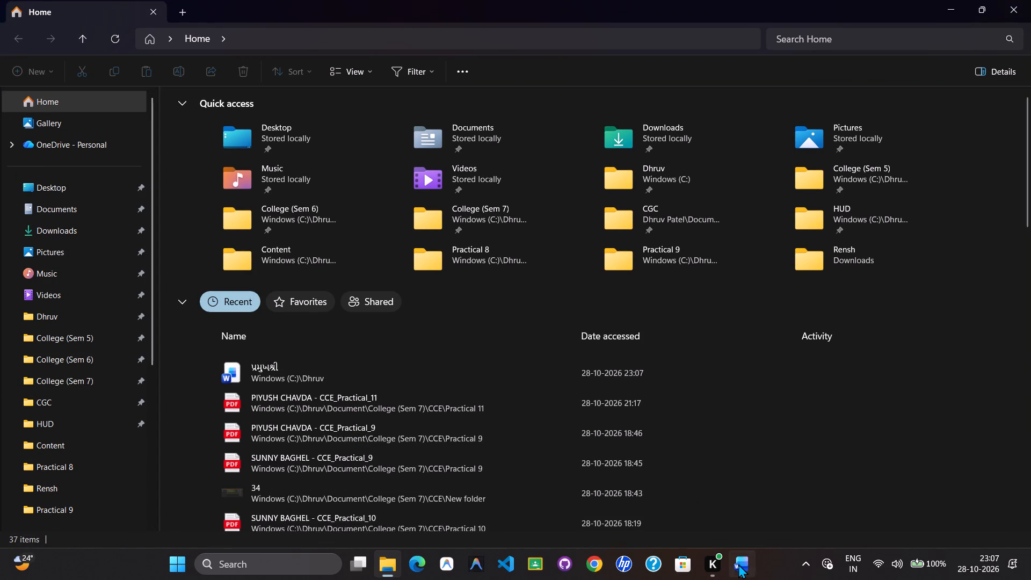
{"action": "left_click", "coordinate": [737, 564]}
{"action": "left_click", "coordinate": [1030, 0]}
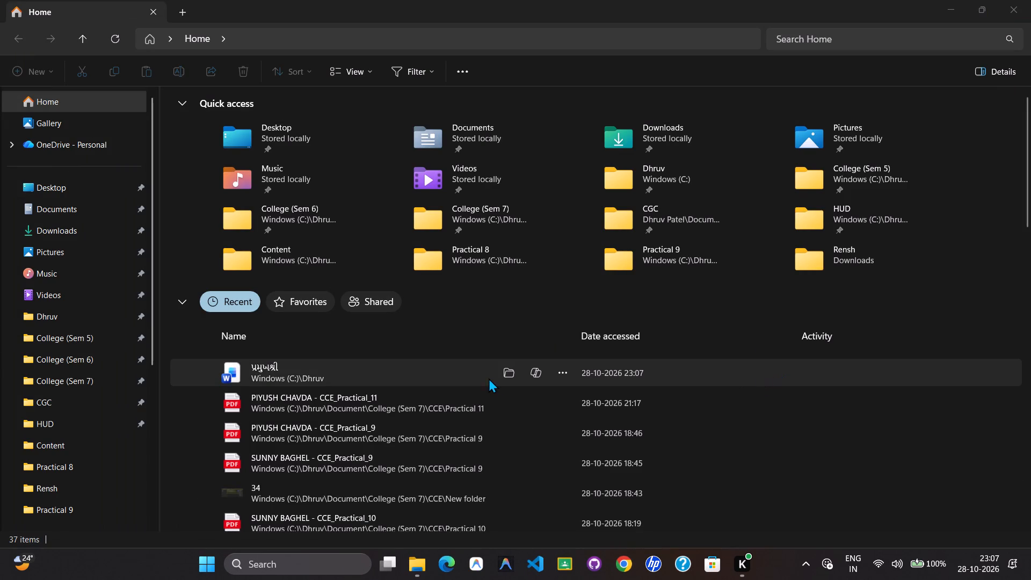
{"action": "left_click", "coordinate": [507, 372]}
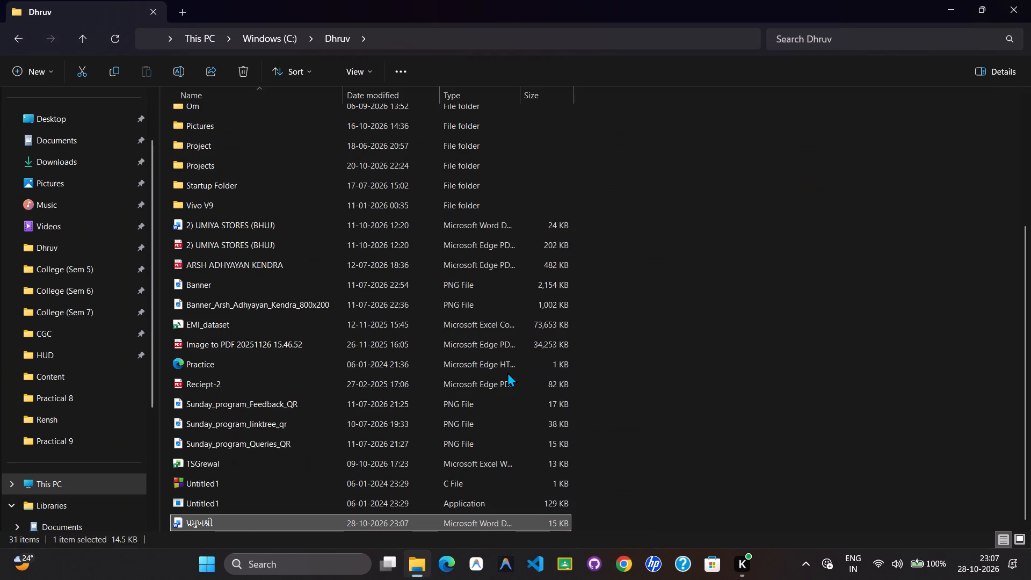
Rename the saved letter file as "Raj_Bhai_Lagan_Letter".
{"action": "key", "text": "F2"}
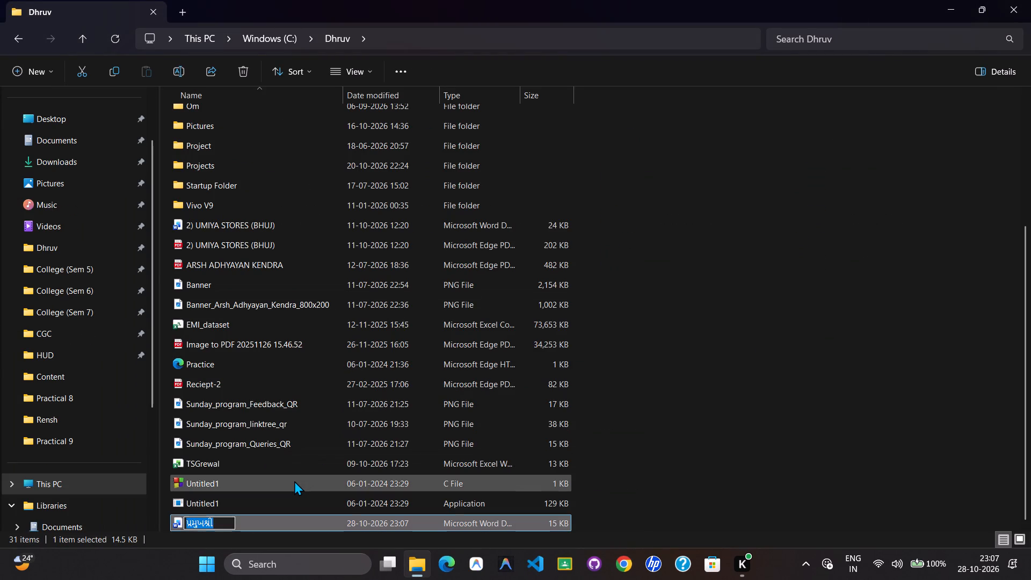
{"action": "type", "text": "Raj"}
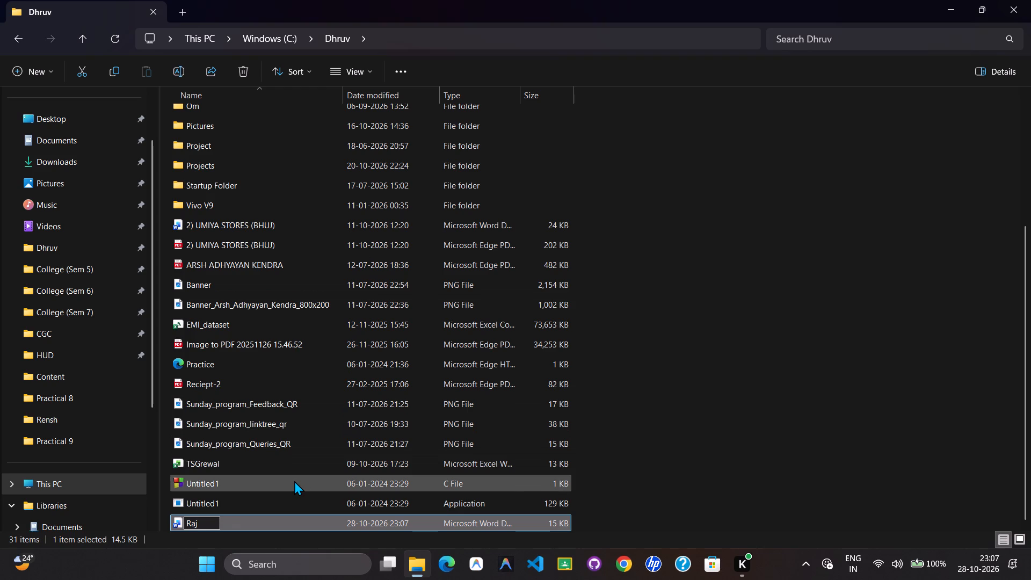
{"action": "type", "text": "_BHai"}
{"action": "key", "text": "BackSpace"}
{"action": "key", "text": "BackSpace"}
{"action": "key", "text": "BackSpace"}
{"action": "type", "text": "hai_"}
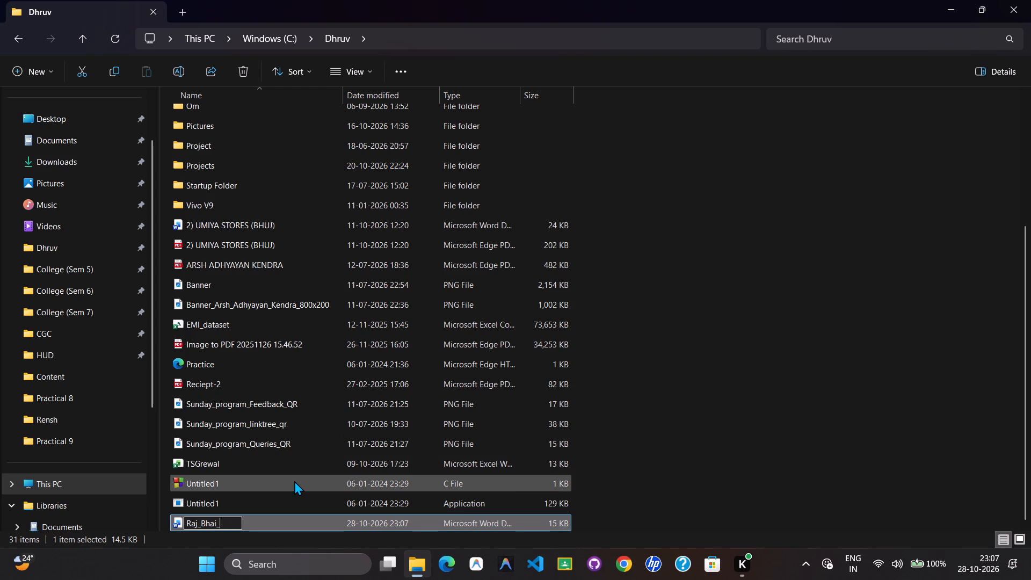
{"action": "type", "text": "Laag"}
{"action": "key", "text": "BackSpace"}
{"action": "key", "text": "BackSpace"}
{"action": "type", "text": "gan_Letter"}
{"action": "key", "text": "Return"}
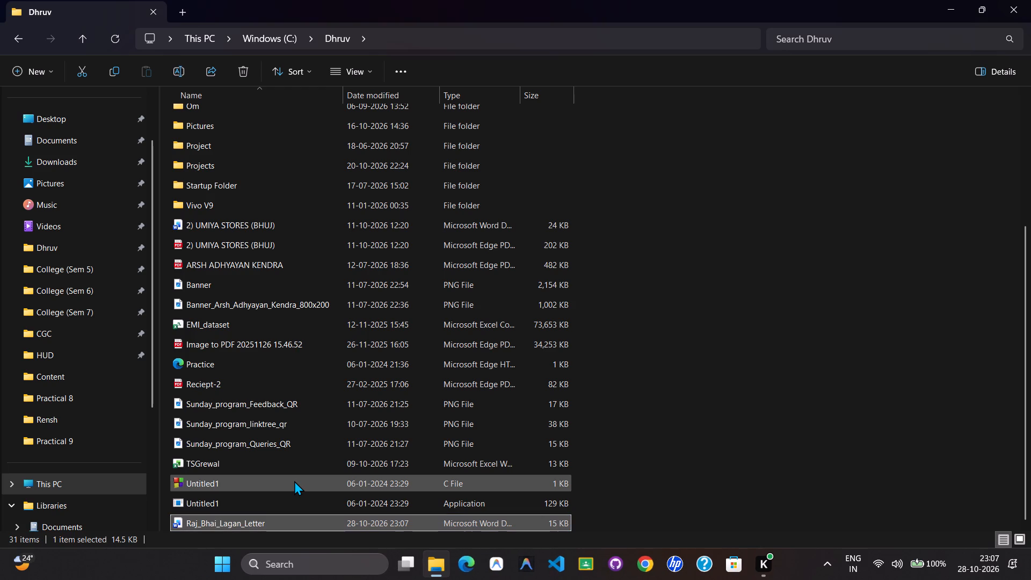
Add the prefix "Vandhay_" to the letter's file name.
{"action": "key", "text": "F2"}
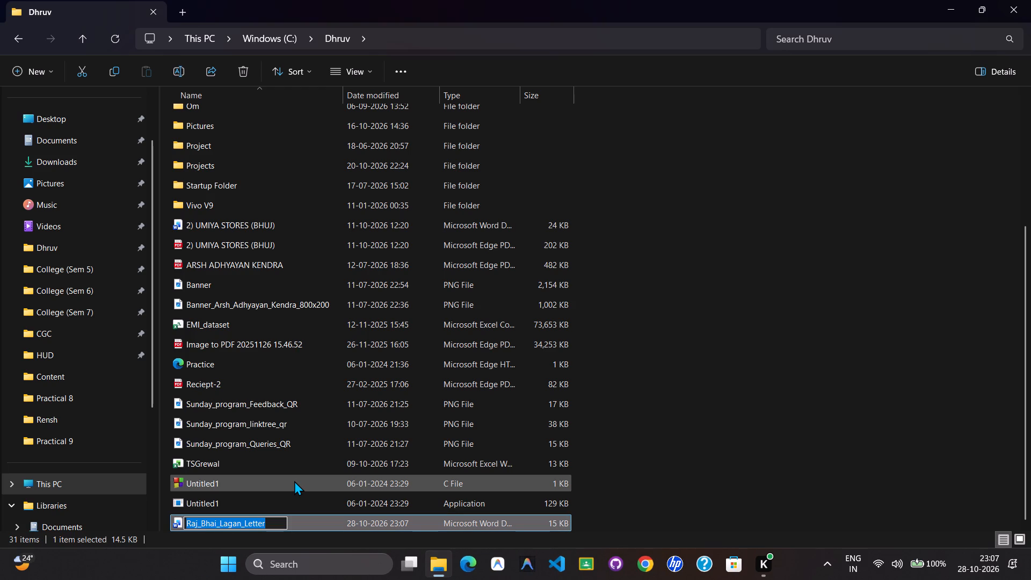
{"action": "key", "text": "ctrl+Left"}
{"action": "type", "text": "Vandhay_"}
{"action": "key", "text": "Return"}
Open the renamed letter in Word, save a PDF copy under the same name in the Dhruv folder, and close Word.
{"action": "key", "text": "Return"}
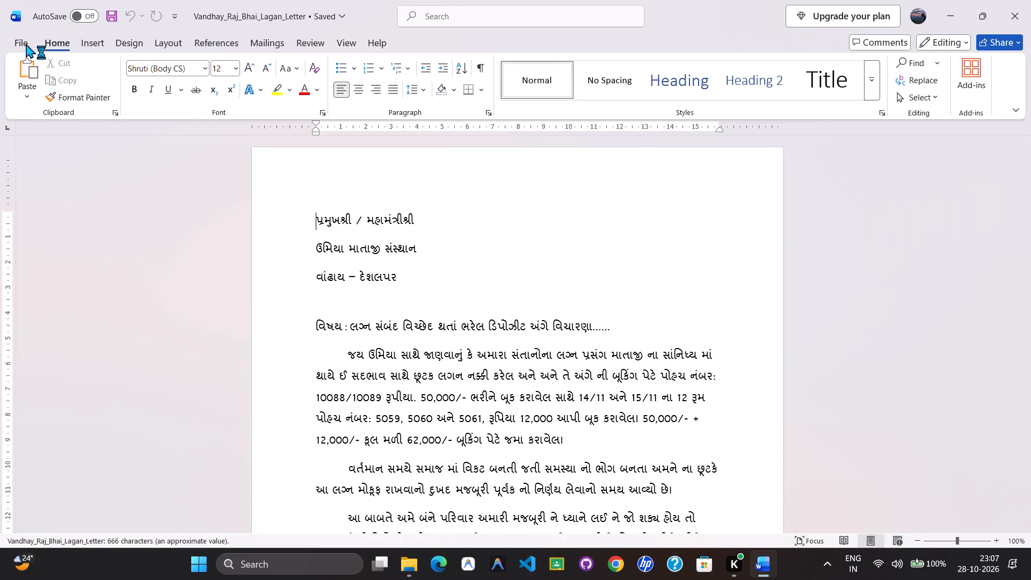
{"action": "left_click", "coordinate": [21, 38]}
{"action": "left_click", "coordinate": [35, 252]}
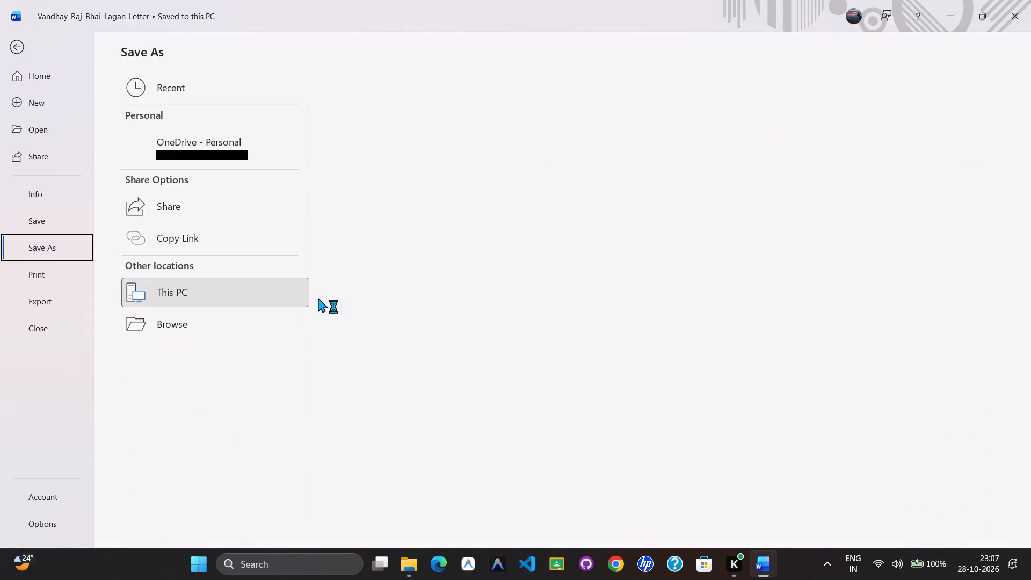
{"action": "left_click", "coordinate": [388, 153]}
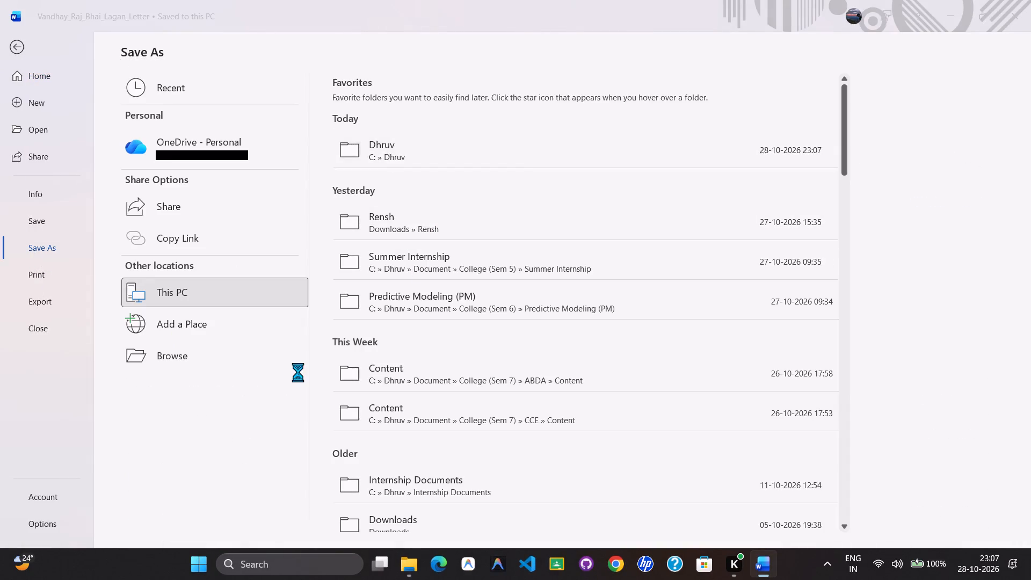
{"action": "left_click", "coordinate": [175, 243]}
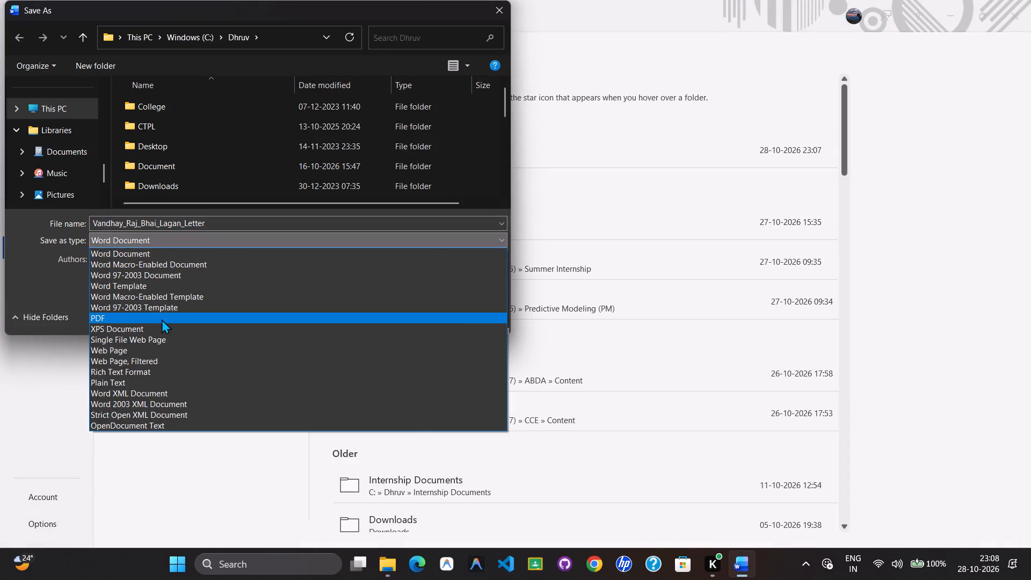
{"action": "left_click", "coordinate": [159, 313]}
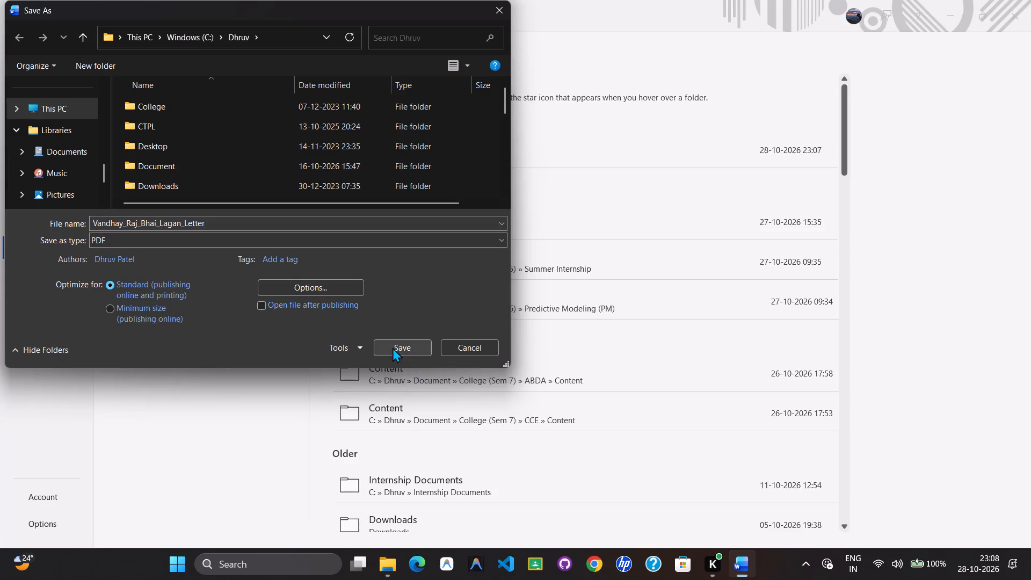
{"action": "left_click", "coordinate": [393, 347]}
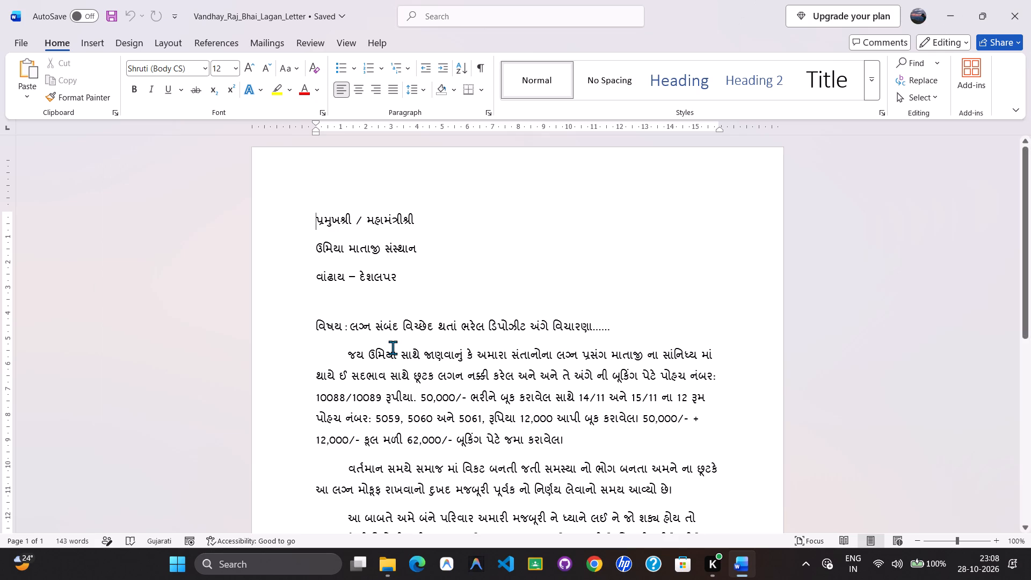
{"action": "left_click", "coordinate": [1030, 0]}
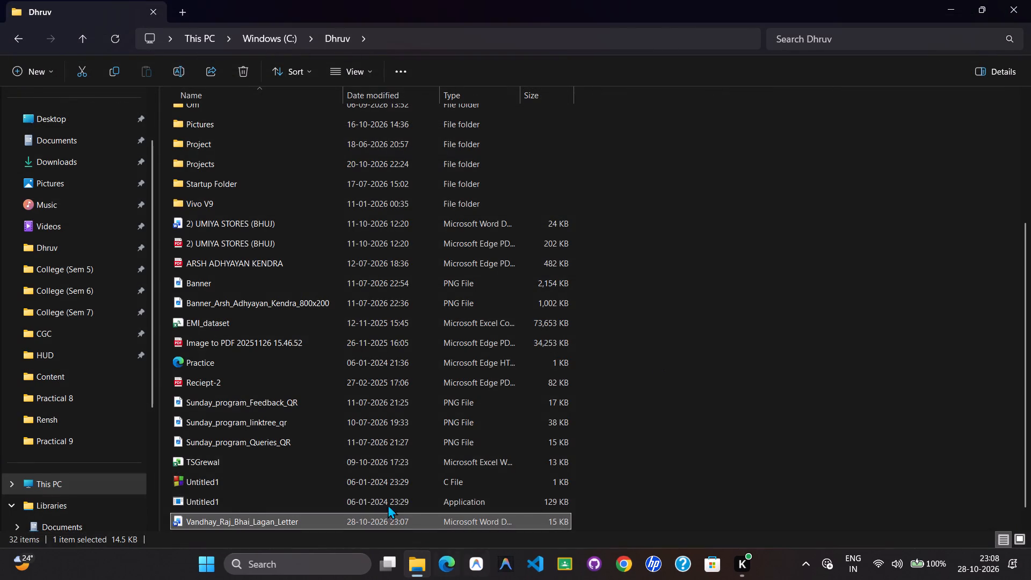
Rename the PDF copy as "Vandhay_Booking_Cancel_Letter", keeping only the "Vandhay_" part of its existing name.
{"action": "key", "text": "F2"}
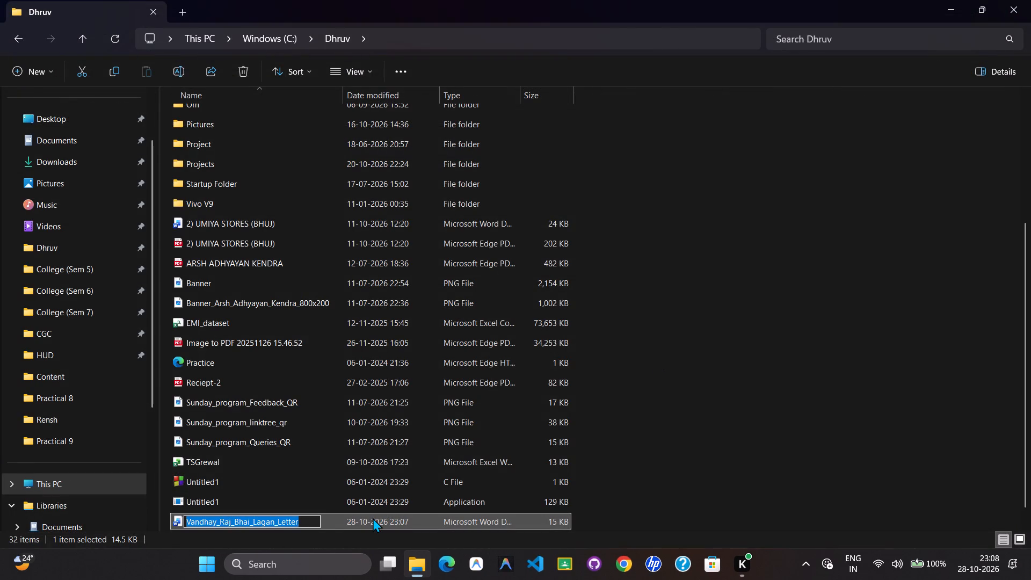
{"action": "key", "text": "Escape"}
{"action": "key", "text": "Down"}
{"action": "key", "text": "F2"}
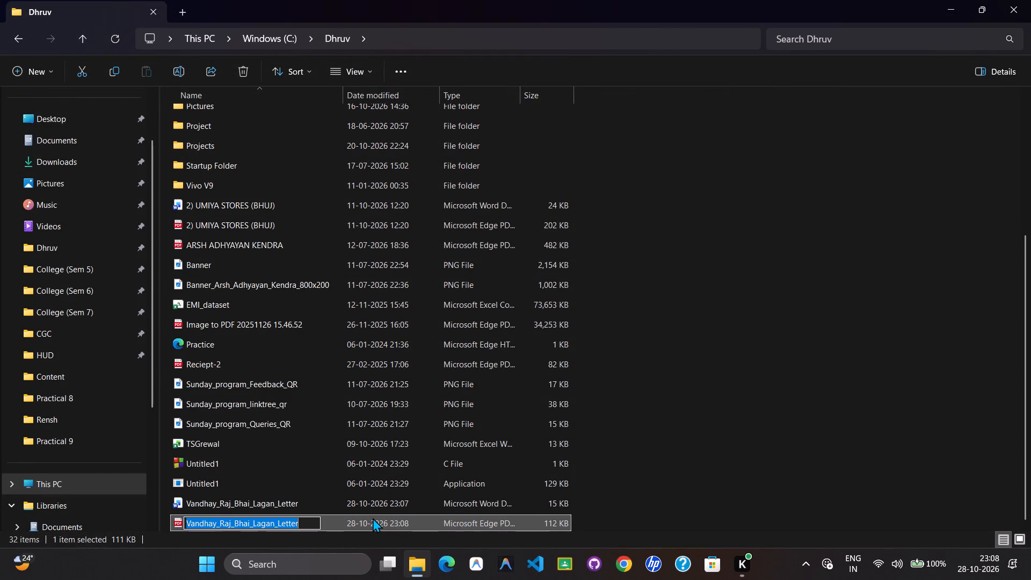
{"action": "key", "text": "Right"}
{"action": "key", "text": "ctrl+Left"}
{"action": "key", "text": "Right"}
{"action": "key", "text": "Right"}
{"action": "key", "text": "Right"}
{"action": "key", "text": "Right"}
{"action": "key", "text": "Right"}
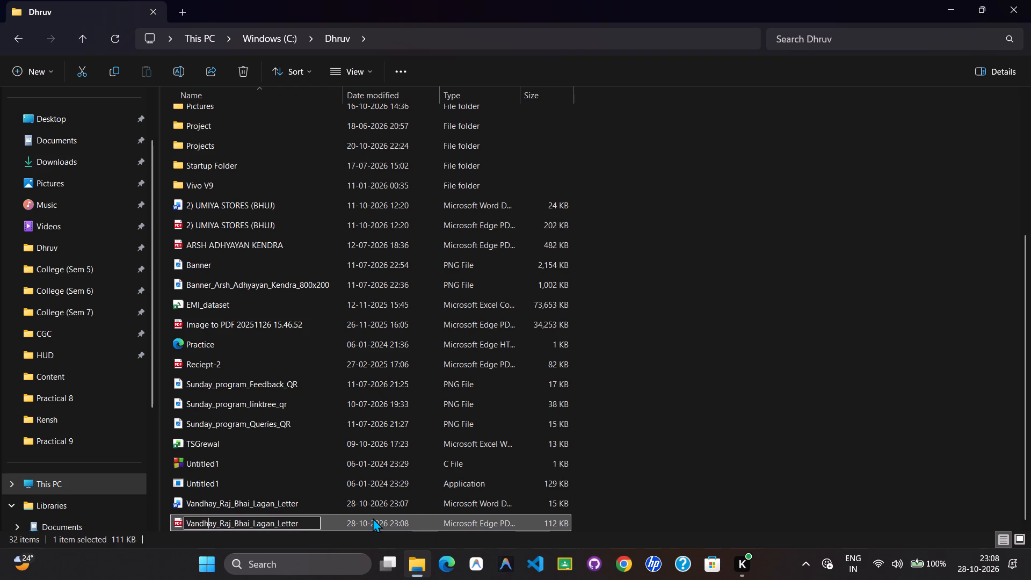
{"action": "key", "text": "Right"}
{"action": "key", "text": "Right"}
{"action": "key", "text": "Right"}
{"action": "key", "text": "ctrl+shift+Right"}
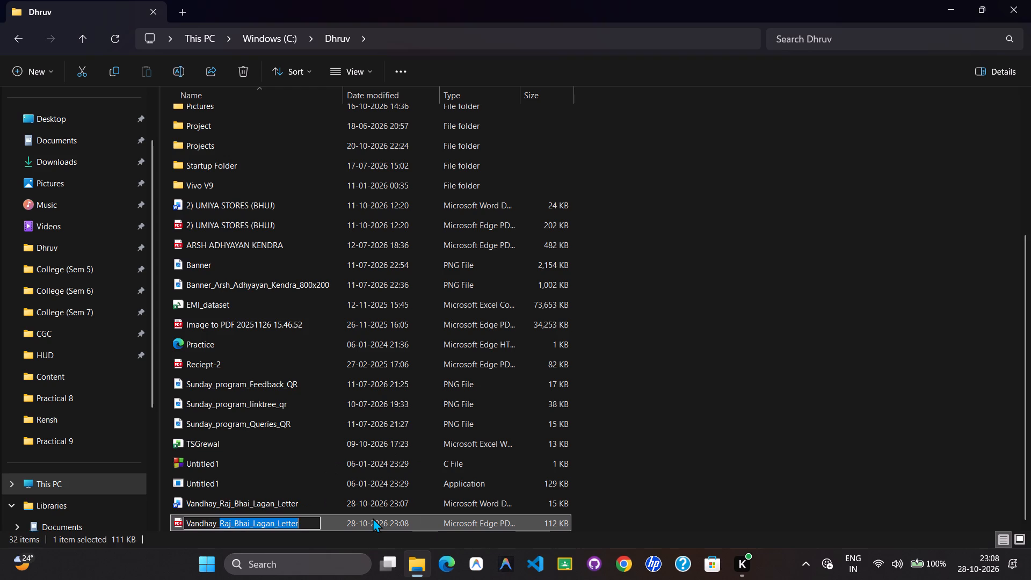
{"action": "type", "text": "Booking_Cancel_Letter"}
{"action": "key", "text": "Return"}
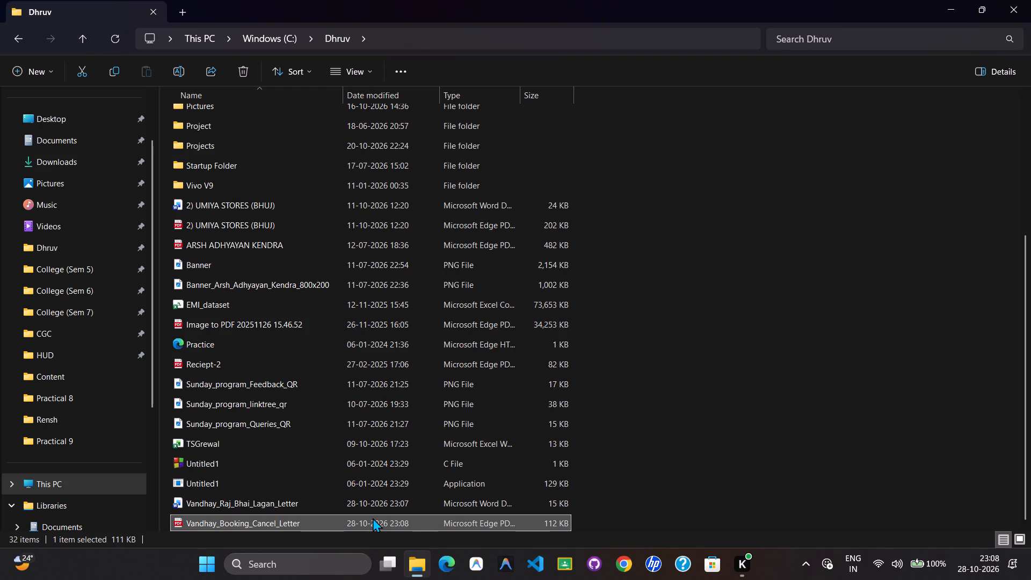
Copy the "Vandhay_Booking_Cancel_Letter" PDF file.
{"action": "key", "text": "ctrl+c"}
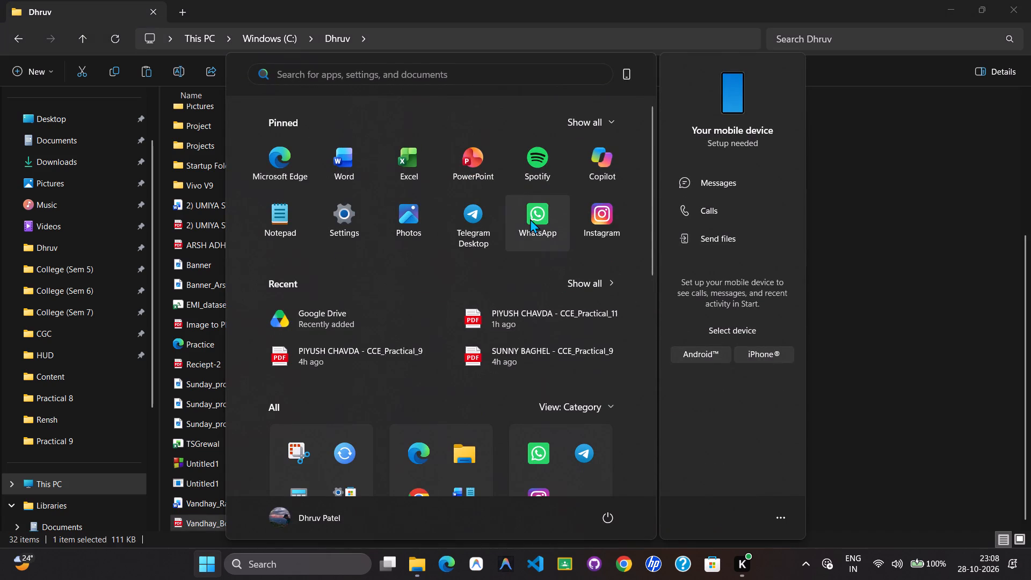
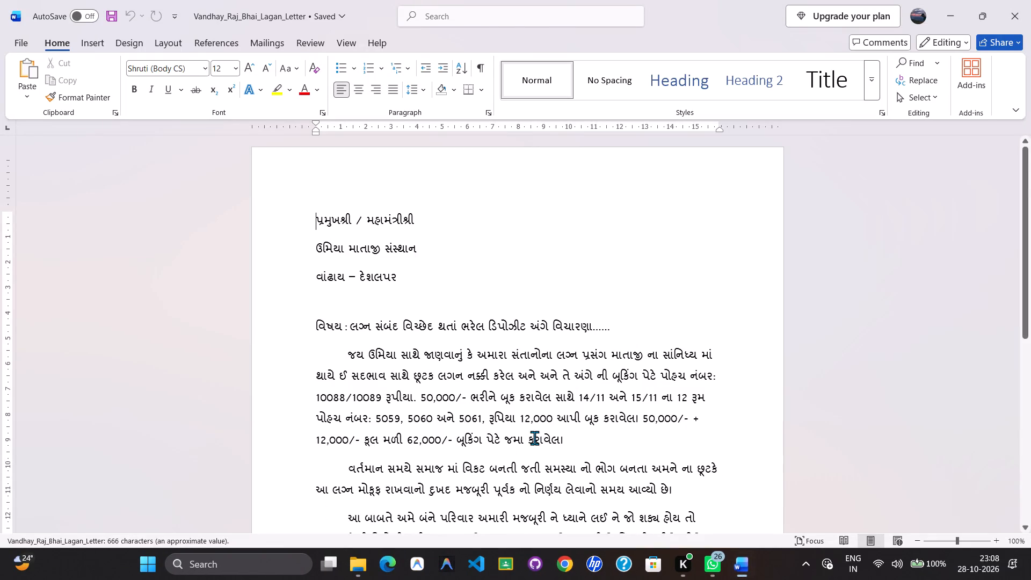
Place the text cursor at the end of the letter's last paragraph, after "ઘટતું કરશો".
{"action": "scroll", "coordinate": [534, 438], "scroll_direction": "down", "scroll_amount": 1}
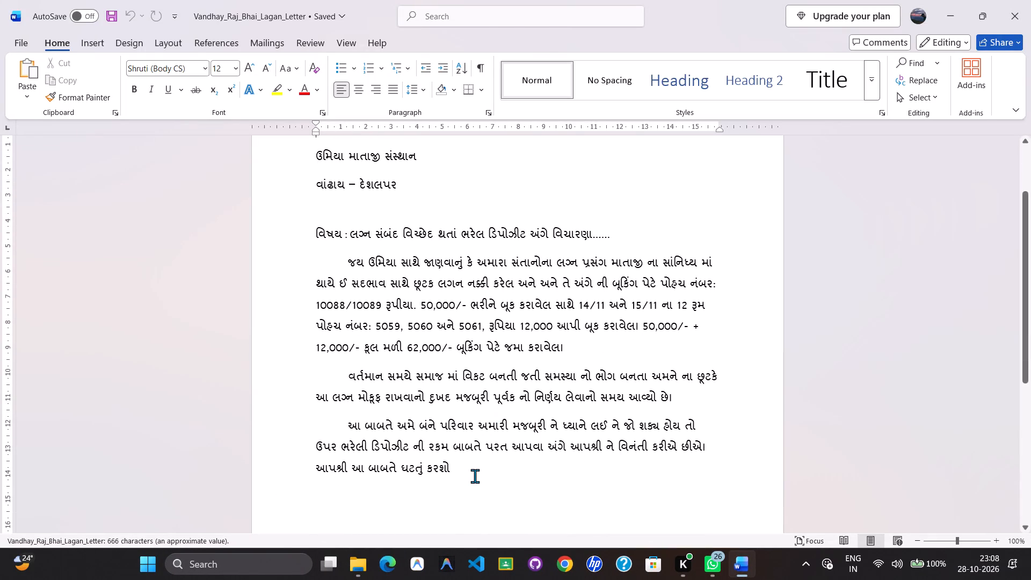
{"action": "scroll", "coordinate": [475, 476], "scroll_direction": "down", "scroll_amount": 1}
{"action": "left_click", "coordinate": [474, 476]}
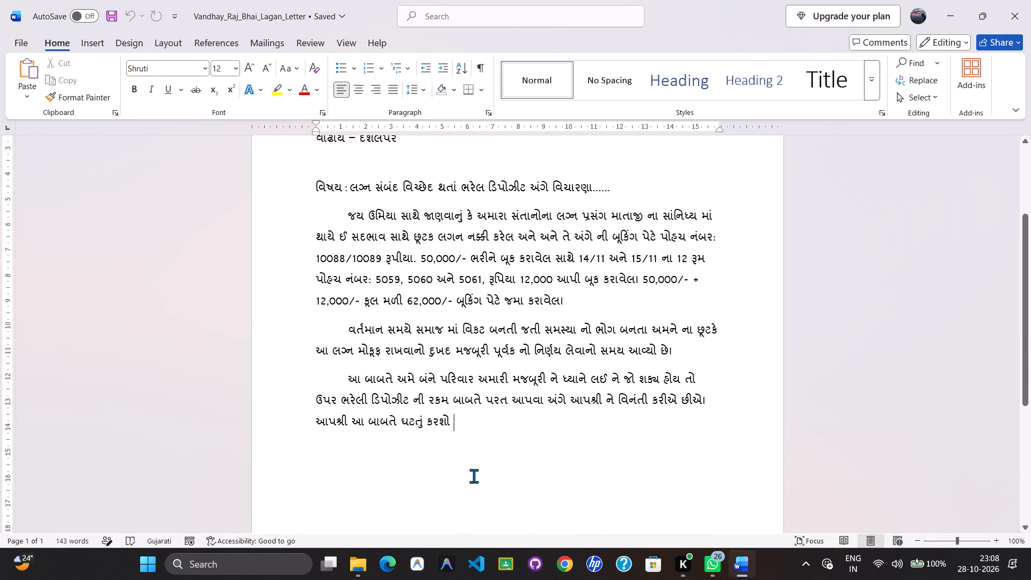
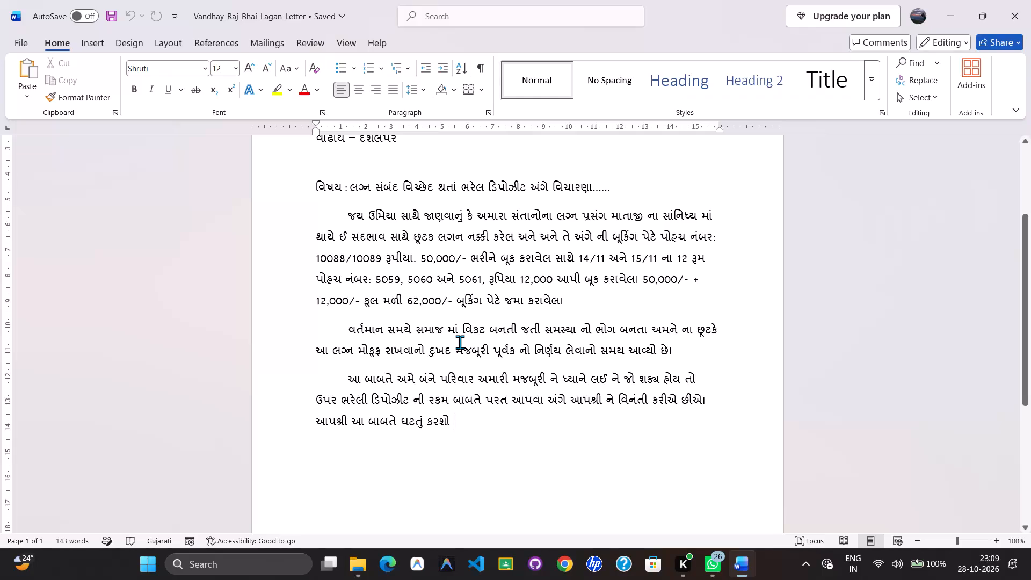
Switch to Gujarati input and finish the letter's last paragraph with "એવી અપેક્ષા સહ......".
{"action": "key", "text": "super+space"}
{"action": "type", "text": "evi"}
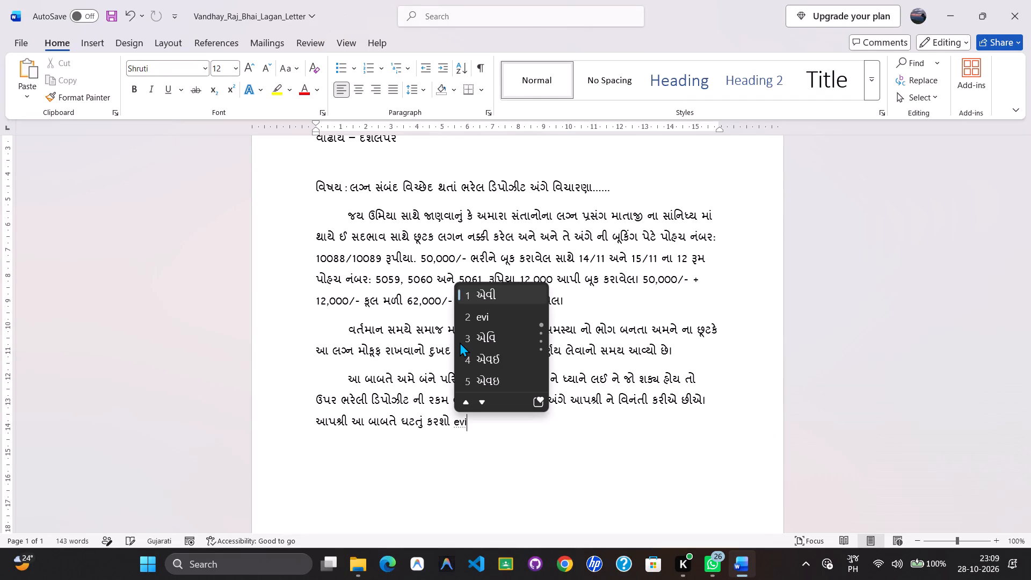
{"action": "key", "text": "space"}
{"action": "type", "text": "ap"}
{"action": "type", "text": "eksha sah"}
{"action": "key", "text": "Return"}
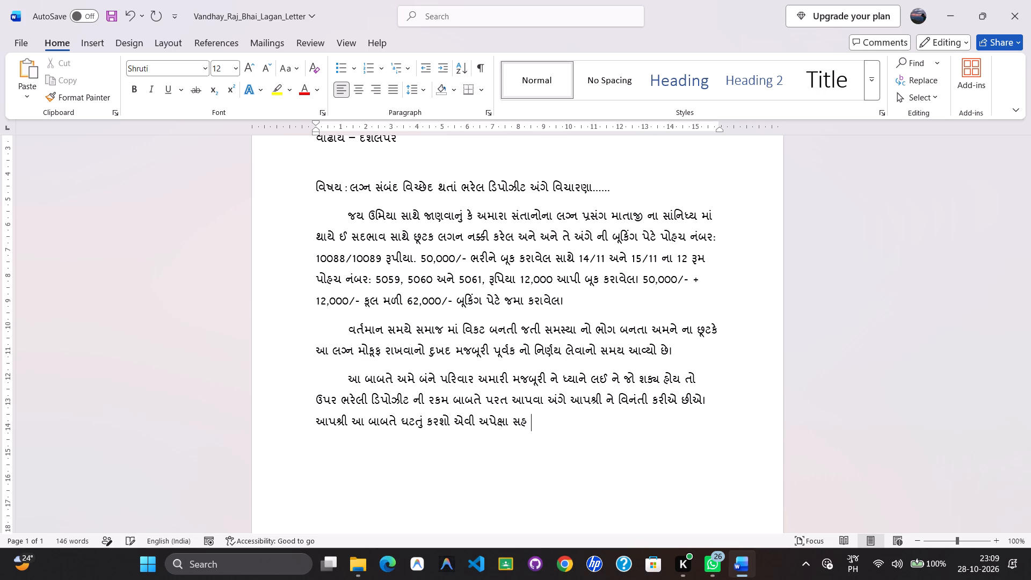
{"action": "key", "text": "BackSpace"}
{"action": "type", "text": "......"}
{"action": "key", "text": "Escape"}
Add the closing "આભાર," on its own line, leaving a blank line below the last paragraph.
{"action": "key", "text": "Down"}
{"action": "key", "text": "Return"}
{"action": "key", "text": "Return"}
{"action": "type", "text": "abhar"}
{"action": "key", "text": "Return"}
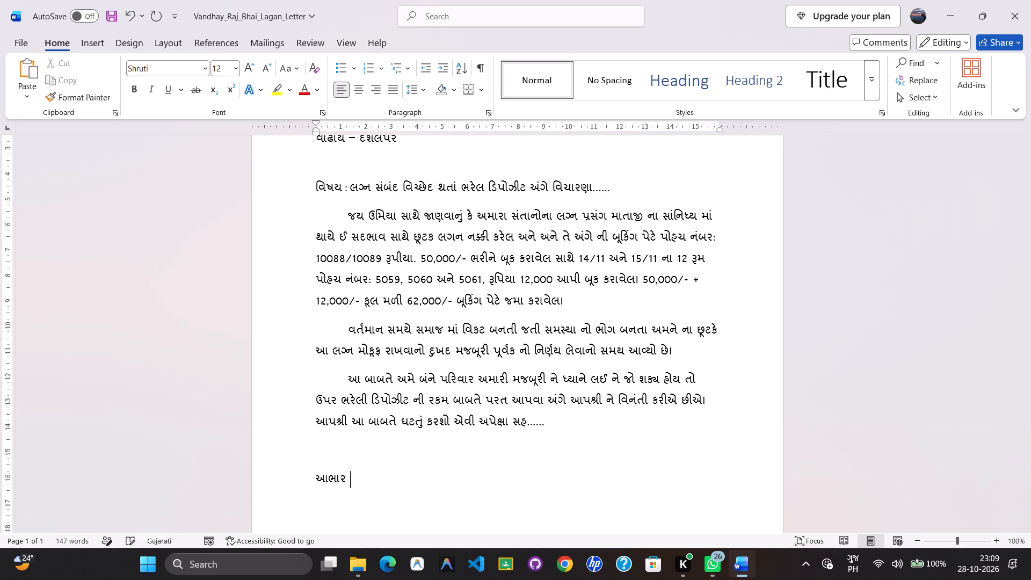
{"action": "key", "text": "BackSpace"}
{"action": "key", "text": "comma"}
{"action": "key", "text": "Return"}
Sign the letter below "આભાર," with the sender's short name in Gujarati, followed by a dash and the town Bhuj.
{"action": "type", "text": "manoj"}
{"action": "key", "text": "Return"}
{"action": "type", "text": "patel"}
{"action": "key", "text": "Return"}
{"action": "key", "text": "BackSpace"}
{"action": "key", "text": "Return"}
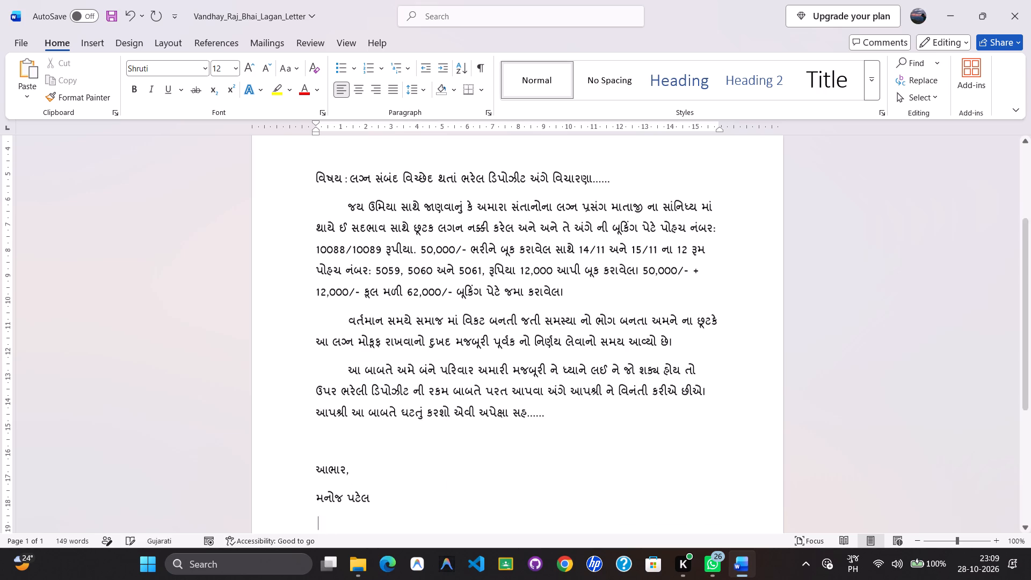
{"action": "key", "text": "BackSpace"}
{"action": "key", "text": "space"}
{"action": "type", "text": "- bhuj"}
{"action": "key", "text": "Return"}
Enter the first sender's full name in Gujarati in the letterhead, opposite "પ્રમુખશ્રી / મહામંત્રીશ્રી".
{"action": "scroll", "coordinate": [460, 342], "scroll_direction": "up", "scroll_amount": 1}
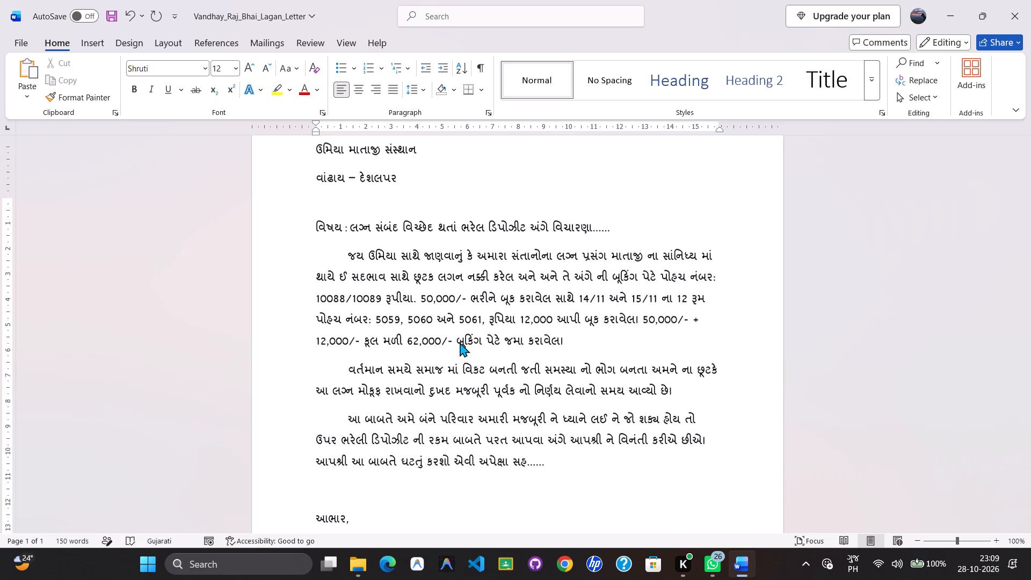
{"action": "scroll", "coordinate": [460, 342], "scroll_direction": "up", "scroll_amount": 1}
{"action": "left_click", "coordinate": [621, 224]}
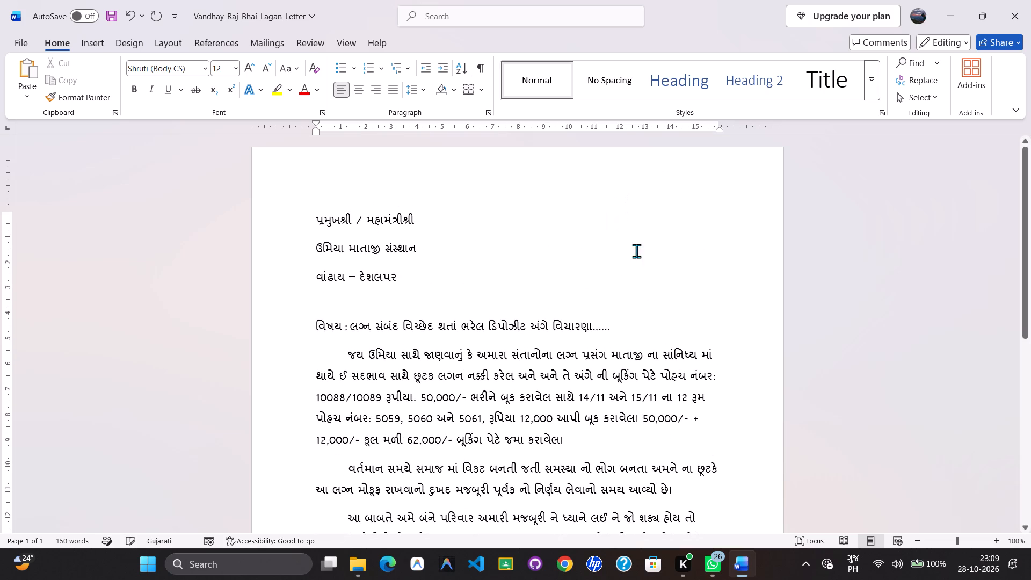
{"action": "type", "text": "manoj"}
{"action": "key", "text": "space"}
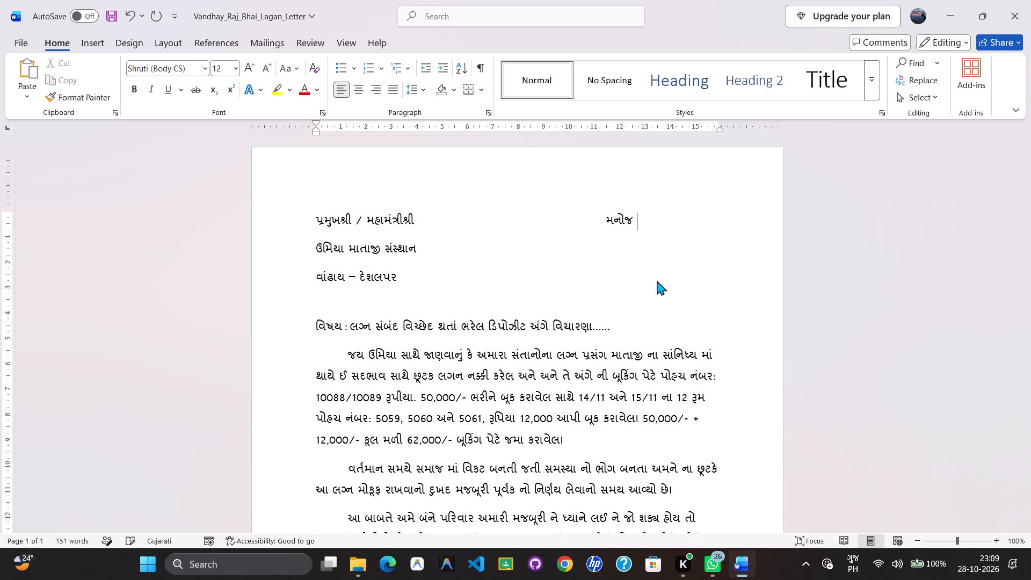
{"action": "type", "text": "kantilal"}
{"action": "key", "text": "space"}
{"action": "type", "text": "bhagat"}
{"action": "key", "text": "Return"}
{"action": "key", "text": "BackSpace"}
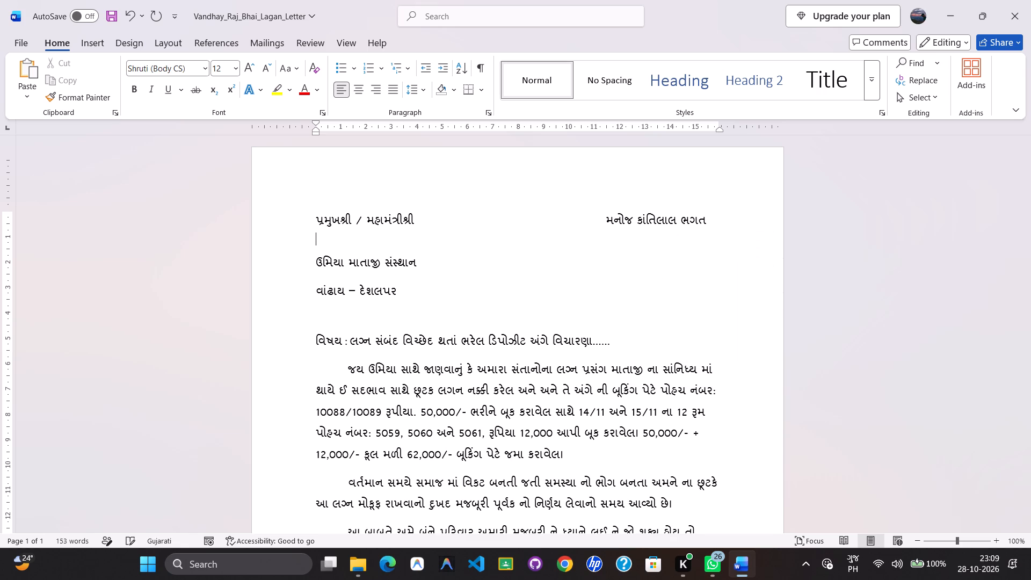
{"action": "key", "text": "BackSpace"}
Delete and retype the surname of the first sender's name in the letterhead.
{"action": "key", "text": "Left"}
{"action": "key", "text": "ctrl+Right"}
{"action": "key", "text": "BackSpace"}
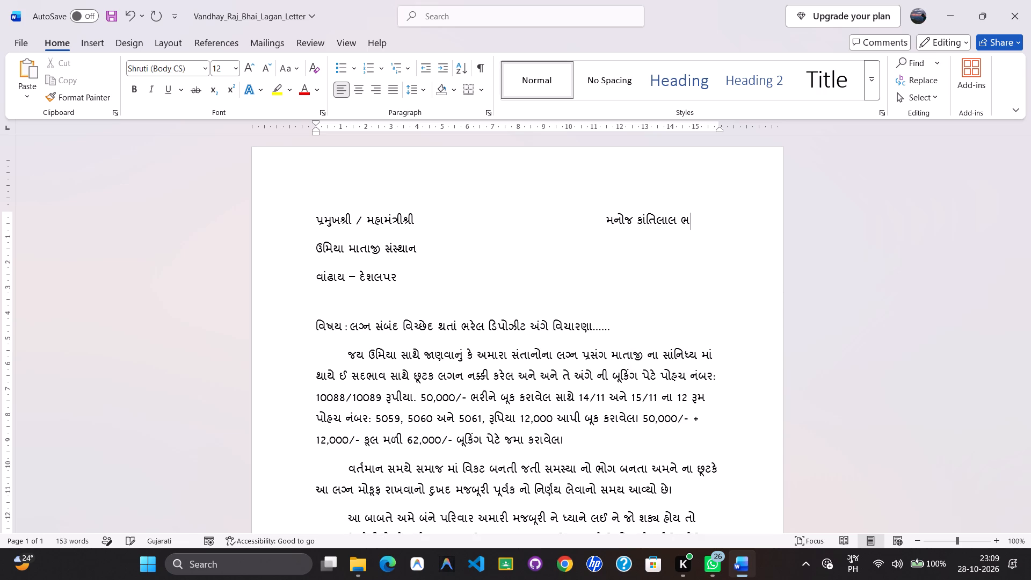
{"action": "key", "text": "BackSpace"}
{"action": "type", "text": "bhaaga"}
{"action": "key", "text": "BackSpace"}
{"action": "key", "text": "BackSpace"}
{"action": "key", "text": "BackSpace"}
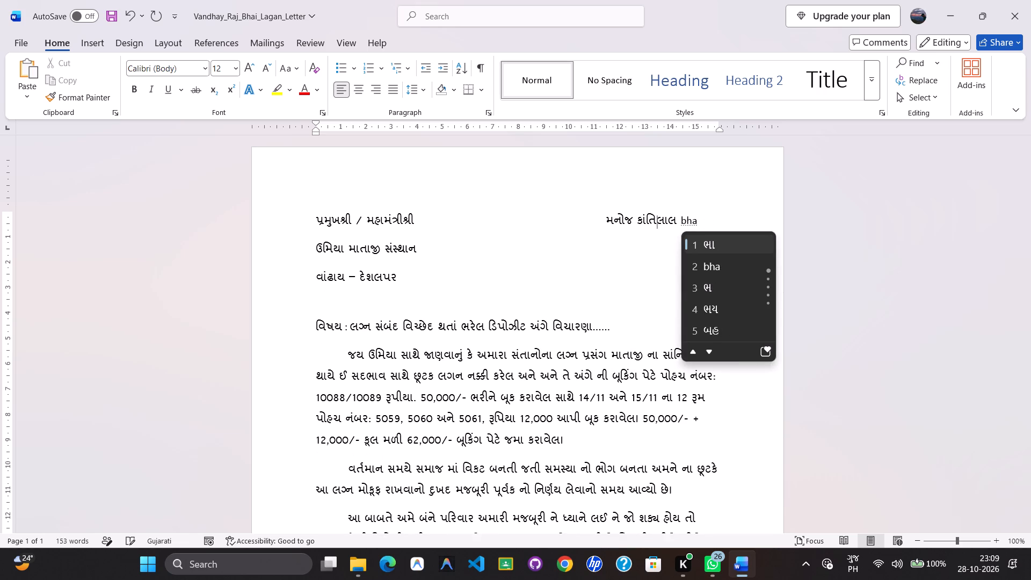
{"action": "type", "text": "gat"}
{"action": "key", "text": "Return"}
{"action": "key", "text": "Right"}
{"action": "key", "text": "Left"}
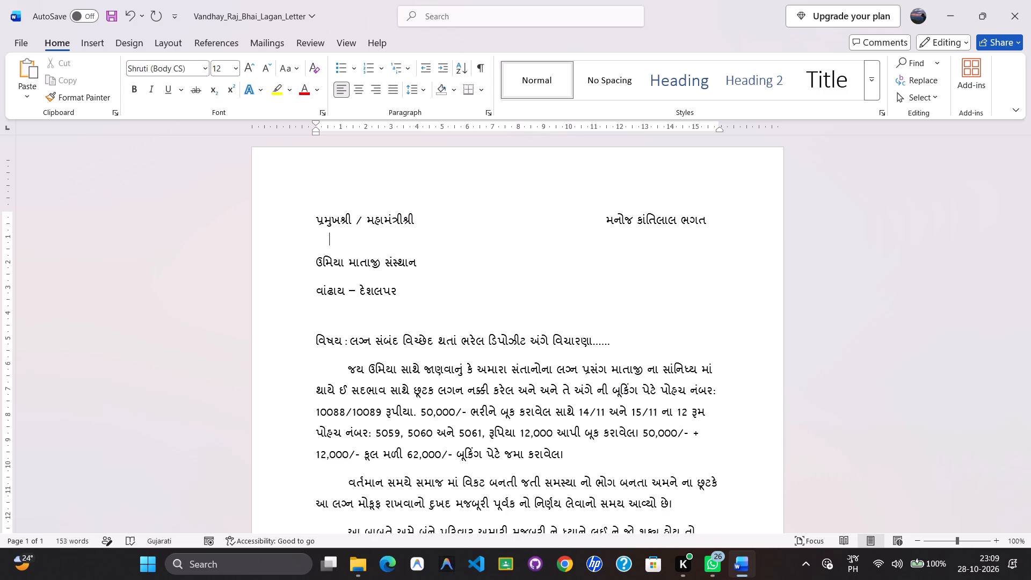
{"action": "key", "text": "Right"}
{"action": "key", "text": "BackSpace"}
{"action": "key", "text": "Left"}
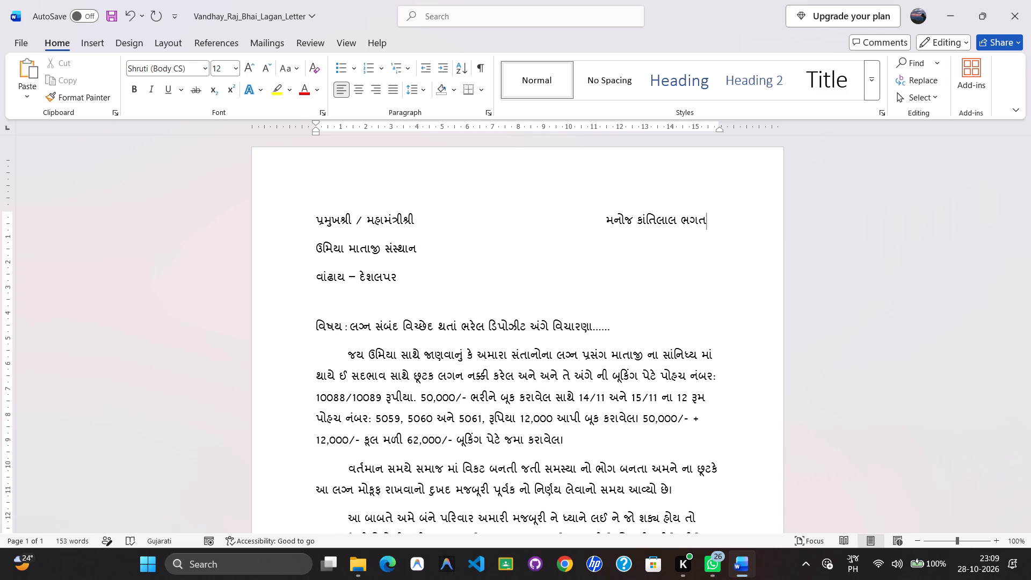
Enter the sender's town "જલગાંવ -" on the "ઉમિયા માતાજી સંસ્થાન" line, aligned under the sender's name.
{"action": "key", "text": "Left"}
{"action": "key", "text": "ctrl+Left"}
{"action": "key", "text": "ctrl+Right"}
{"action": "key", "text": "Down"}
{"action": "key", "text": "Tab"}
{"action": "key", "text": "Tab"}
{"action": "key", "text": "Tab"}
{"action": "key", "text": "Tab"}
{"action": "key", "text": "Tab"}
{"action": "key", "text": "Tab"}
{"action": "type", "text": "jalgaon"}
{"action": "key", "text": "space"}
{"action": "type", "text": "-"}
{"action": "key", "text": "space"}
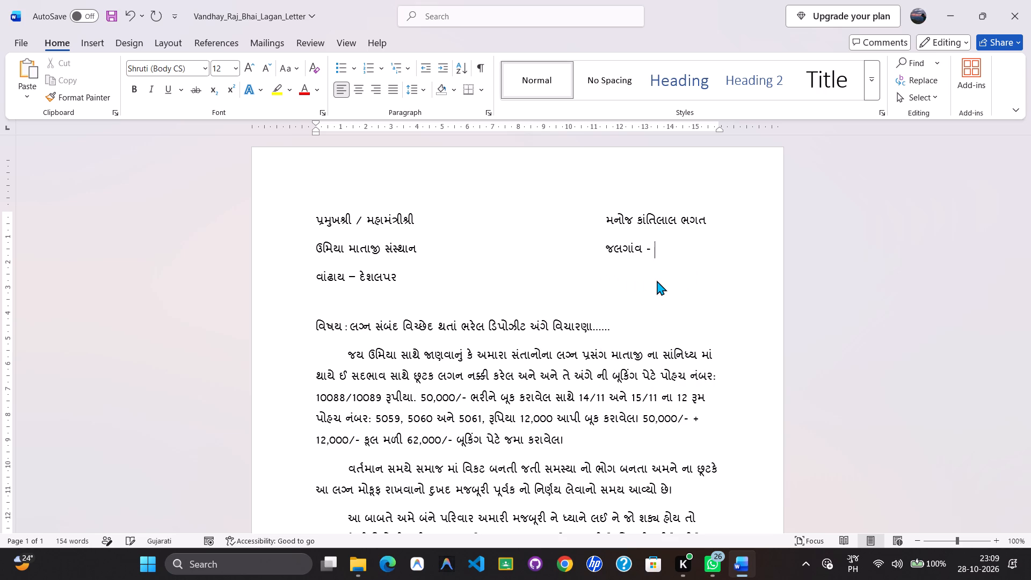
Complete the sender's town line with "(કોટડા જ.)" in parentheses.
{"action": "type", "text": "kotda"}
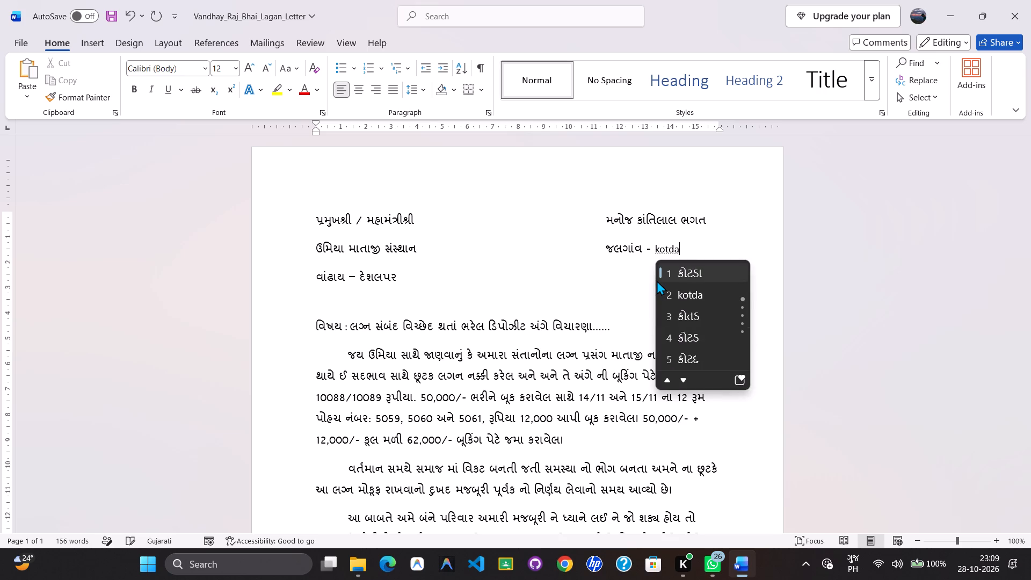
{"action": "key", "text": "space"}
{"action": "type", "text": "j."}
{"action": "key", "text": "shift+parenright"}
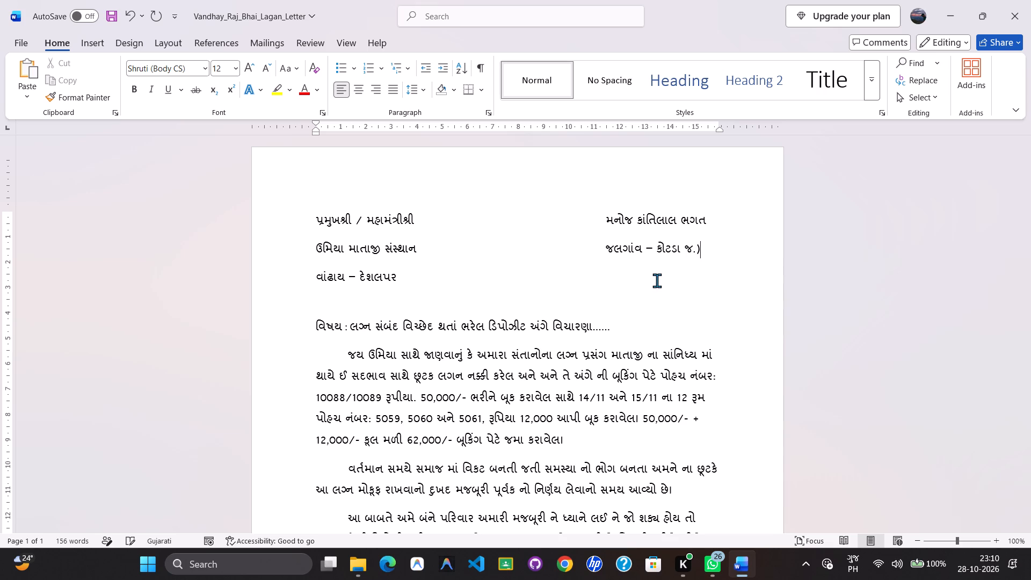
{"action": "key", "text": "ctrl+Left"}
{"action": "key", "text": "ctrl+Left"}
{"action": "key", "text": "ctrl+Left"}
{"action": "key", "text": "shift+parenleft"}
Enter the second sender's name in Gujarati on the "વાંઢાય – દેશલપર" line, aligned under the first sender's details.
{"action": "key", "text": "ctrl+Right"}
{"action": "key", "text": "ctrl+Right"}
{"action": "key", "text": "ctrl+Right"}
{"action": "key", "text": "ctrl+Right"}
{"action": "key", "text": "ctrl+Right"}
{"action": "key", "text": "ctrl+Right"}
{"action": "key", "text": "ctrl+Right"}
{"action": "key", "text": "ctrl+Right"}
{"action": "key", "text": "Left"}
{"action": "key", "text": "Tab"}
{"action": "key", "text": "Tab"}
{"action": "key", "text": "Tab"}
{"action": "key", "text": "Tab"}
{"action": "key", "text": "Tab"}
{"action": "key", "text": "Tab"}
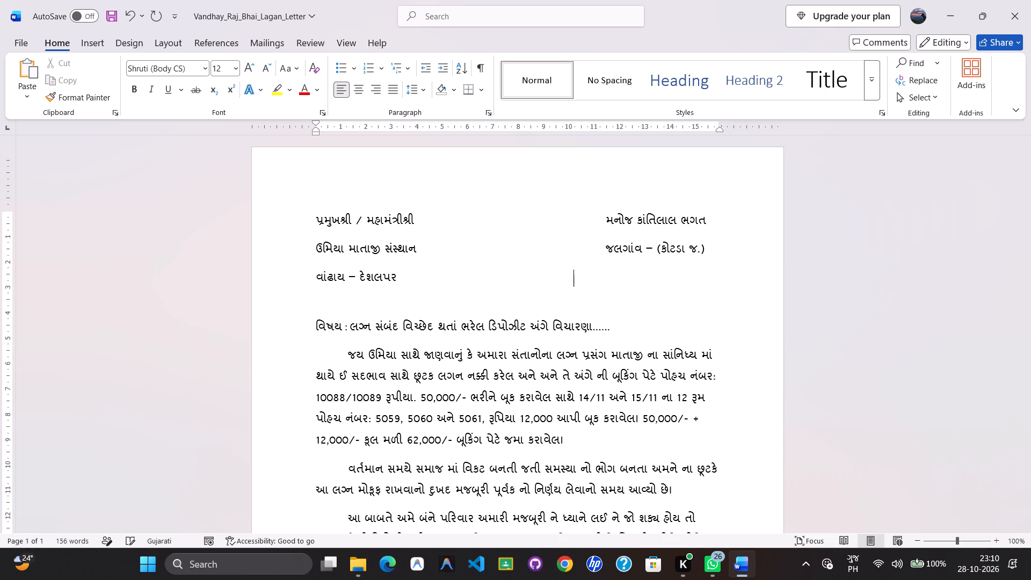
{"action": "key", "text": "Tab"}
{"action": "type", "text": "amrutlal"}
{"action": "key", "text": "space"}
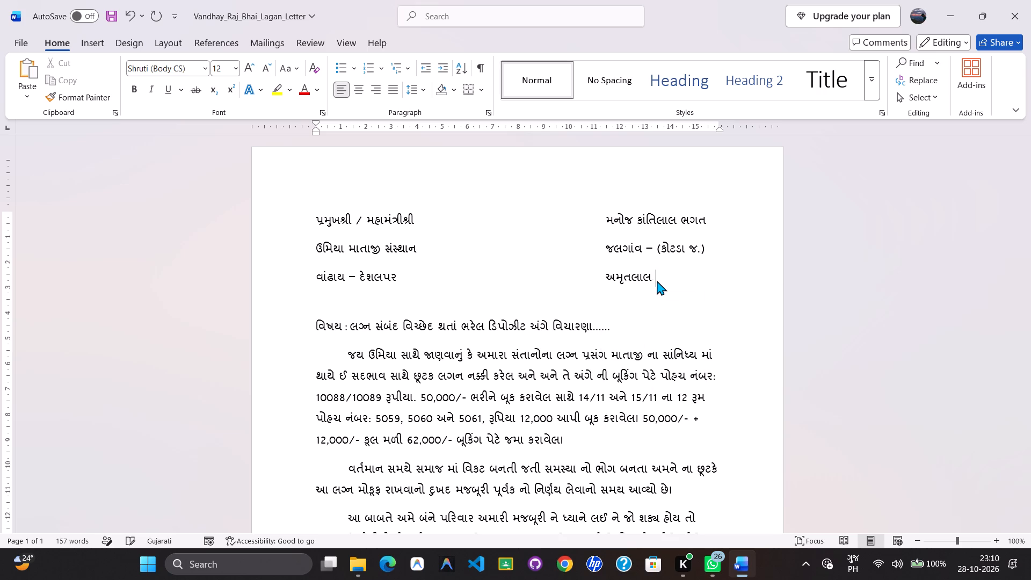
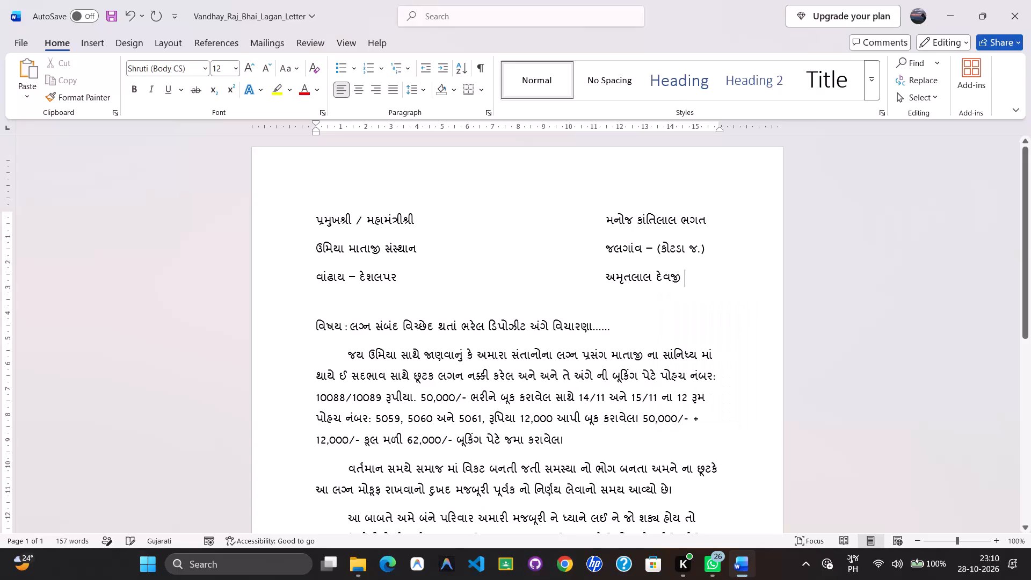
Complete the second sender's name in the letterhead by adding the surname in Gujarati.
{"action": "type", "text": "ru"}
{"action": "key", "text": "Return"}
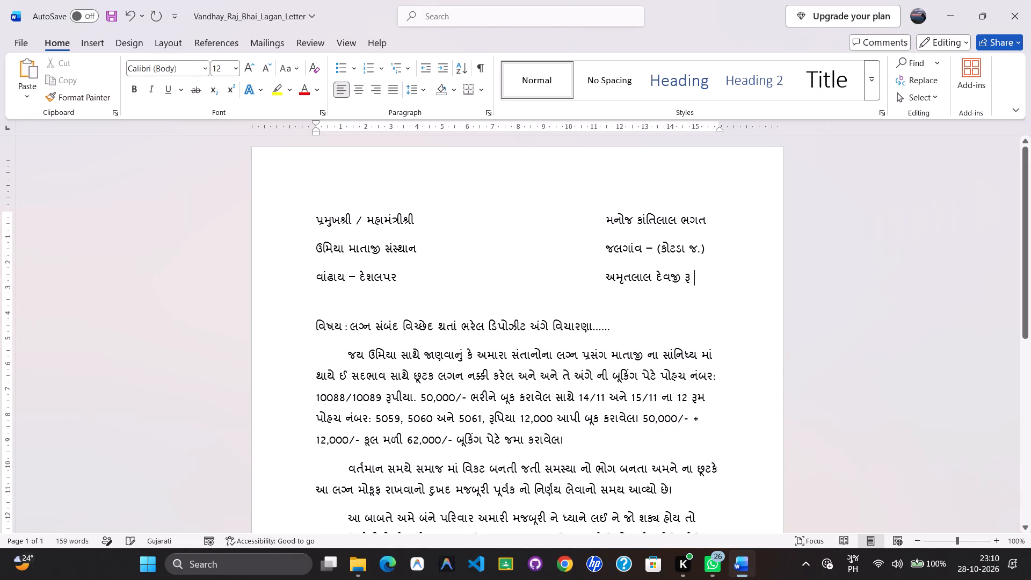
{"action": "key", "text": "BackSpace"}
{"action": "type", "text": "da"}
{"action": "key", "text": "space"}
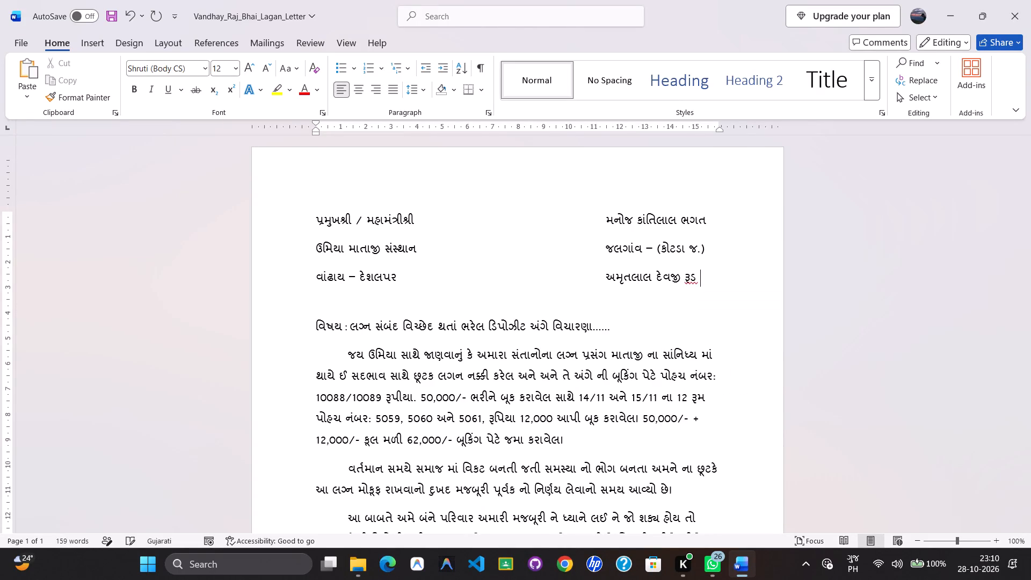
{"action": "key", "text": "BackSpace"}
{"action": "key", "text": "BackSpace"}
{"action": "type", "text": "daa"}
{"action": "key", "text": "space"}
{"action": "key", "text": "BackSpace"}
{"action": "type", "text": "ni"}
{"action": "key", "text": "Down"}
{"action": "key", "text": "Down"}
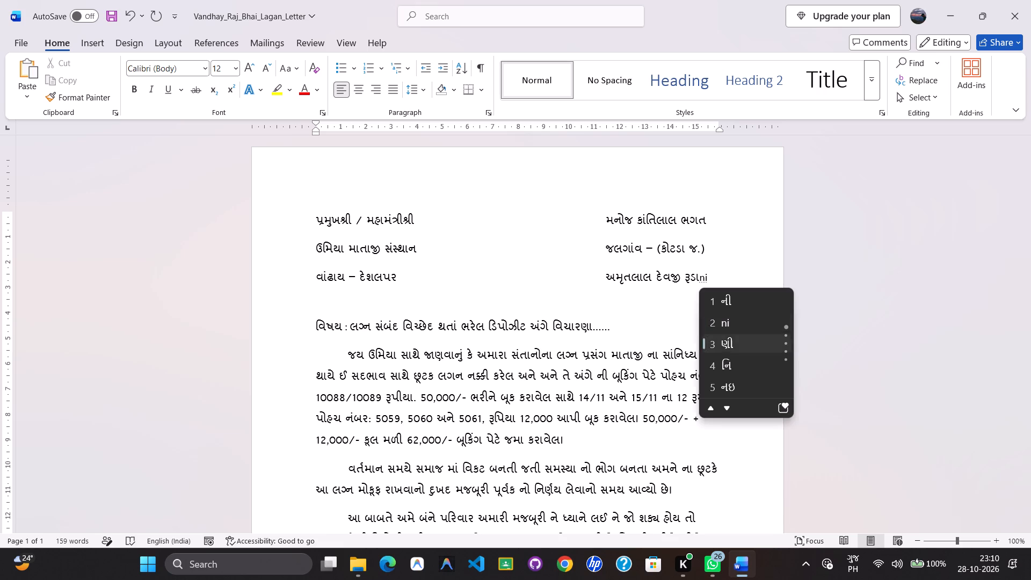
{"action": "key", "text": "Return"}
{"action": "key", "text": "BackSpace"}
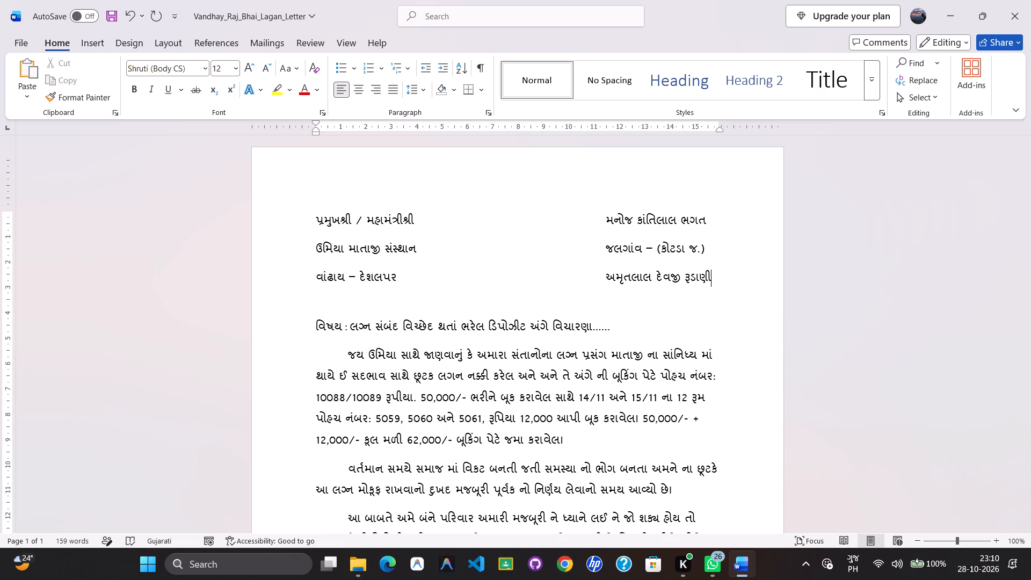
Enter the second sender's town "મેઘપર બોરીચી" on a new line, aligned under the second sender's name.
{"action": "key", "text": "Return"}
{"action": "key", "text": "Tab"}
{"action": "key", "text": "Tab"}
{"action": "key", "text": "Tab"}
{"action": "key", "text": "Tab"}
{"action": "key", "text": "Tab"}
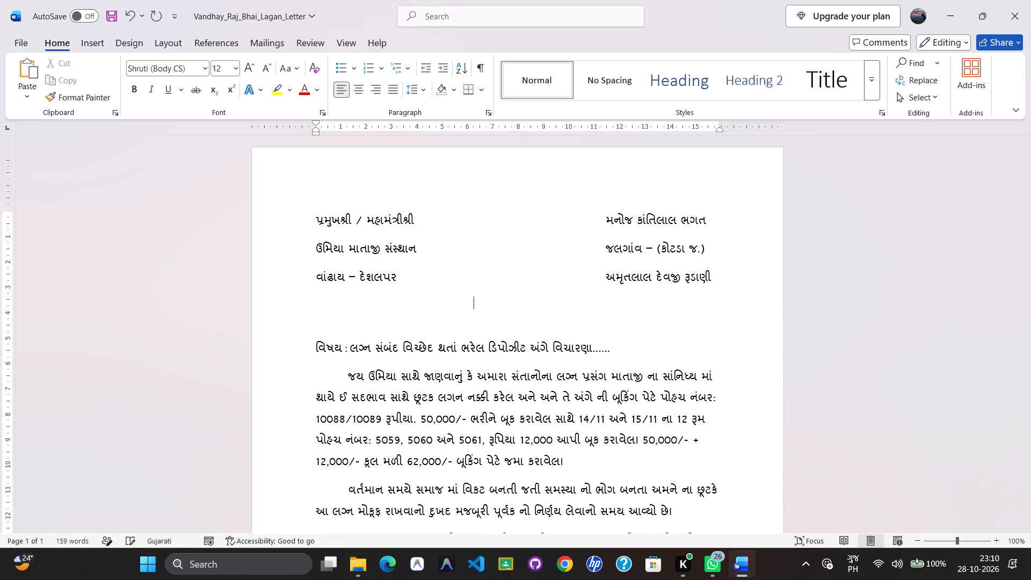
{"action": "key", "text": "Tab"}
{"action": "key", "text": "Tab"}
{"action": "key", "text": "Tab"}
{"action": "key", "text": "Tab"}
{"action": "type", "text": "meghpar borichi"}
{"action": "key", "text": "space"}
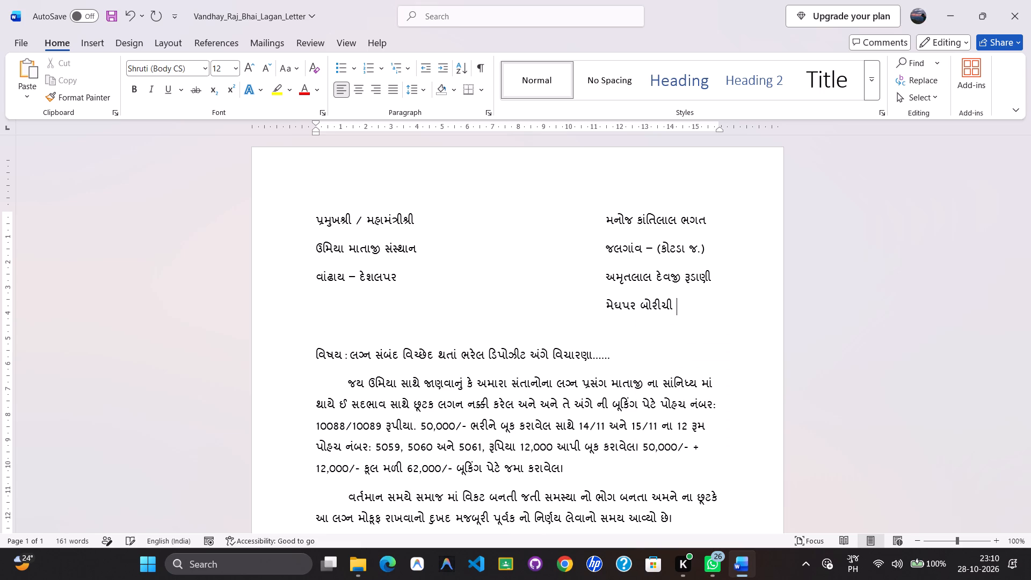
Append a dash and "(અંગિયા)" in parentheses to the second sender's town line.
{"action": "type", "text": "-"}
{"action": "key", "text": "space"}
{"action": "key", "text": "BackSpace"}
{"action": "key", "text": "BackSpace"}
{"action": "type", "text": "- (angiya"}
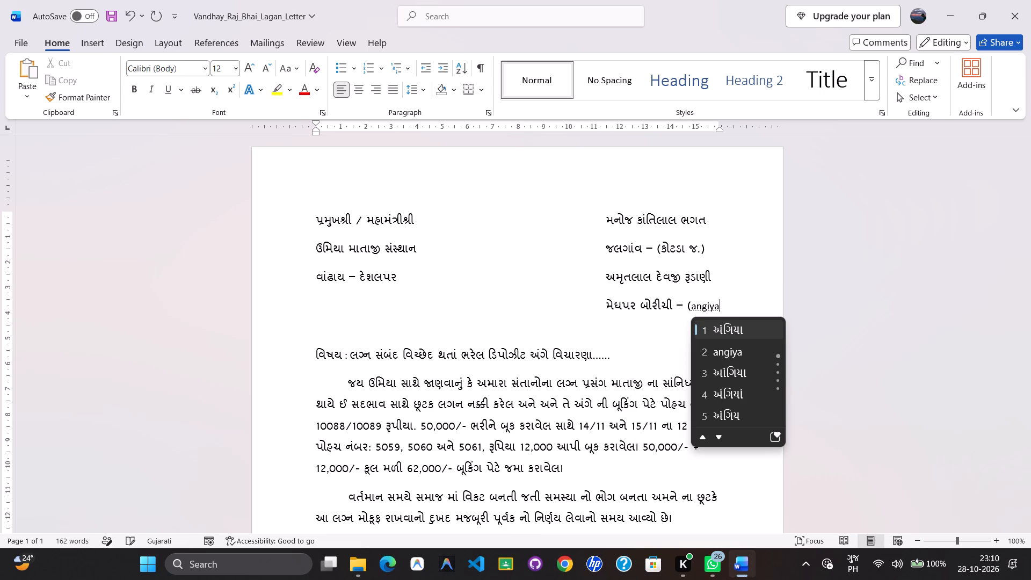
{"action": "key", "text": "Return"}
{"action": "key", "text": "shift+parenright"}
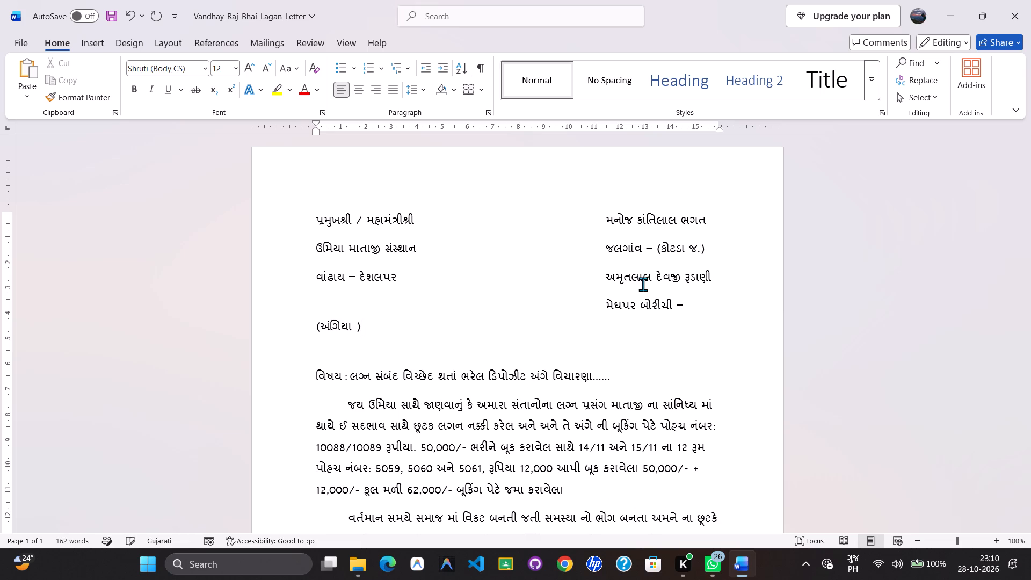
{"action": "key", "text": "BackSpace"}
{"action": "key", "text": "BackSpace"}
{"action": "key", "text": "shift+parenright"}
Remove the dash between "બોરીચી" and "(અંગિયા)" to bring the second sender's town onto one line.
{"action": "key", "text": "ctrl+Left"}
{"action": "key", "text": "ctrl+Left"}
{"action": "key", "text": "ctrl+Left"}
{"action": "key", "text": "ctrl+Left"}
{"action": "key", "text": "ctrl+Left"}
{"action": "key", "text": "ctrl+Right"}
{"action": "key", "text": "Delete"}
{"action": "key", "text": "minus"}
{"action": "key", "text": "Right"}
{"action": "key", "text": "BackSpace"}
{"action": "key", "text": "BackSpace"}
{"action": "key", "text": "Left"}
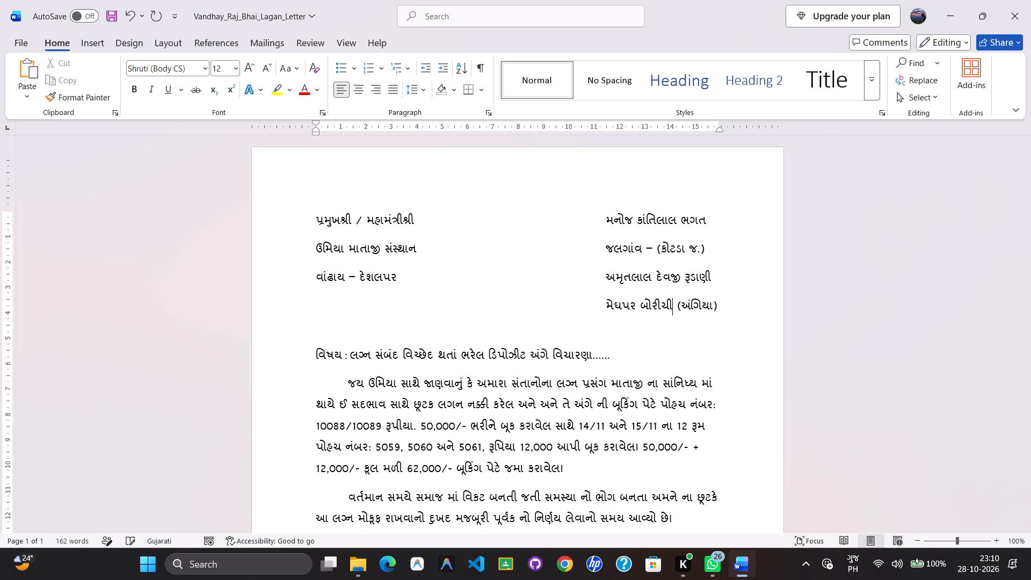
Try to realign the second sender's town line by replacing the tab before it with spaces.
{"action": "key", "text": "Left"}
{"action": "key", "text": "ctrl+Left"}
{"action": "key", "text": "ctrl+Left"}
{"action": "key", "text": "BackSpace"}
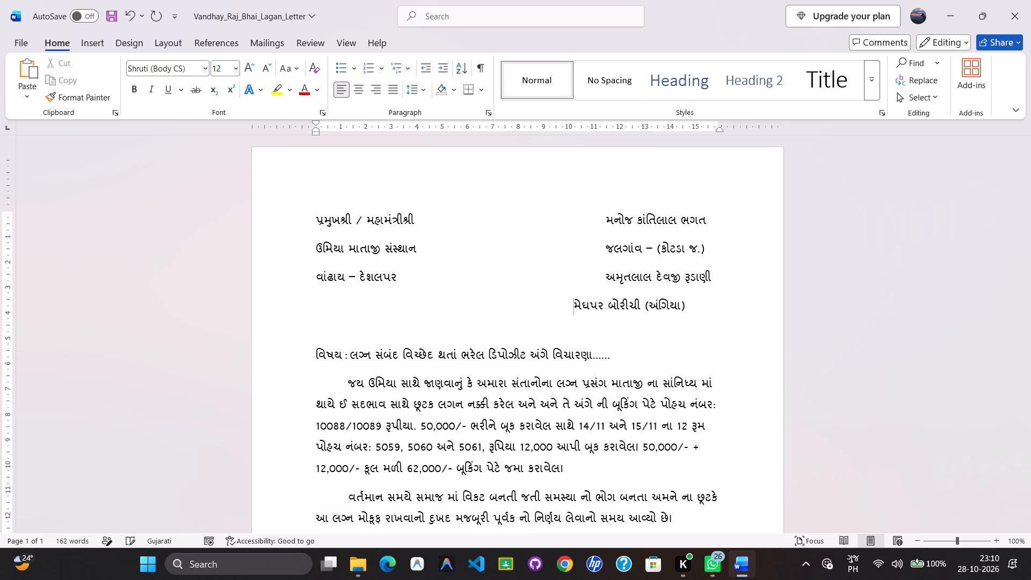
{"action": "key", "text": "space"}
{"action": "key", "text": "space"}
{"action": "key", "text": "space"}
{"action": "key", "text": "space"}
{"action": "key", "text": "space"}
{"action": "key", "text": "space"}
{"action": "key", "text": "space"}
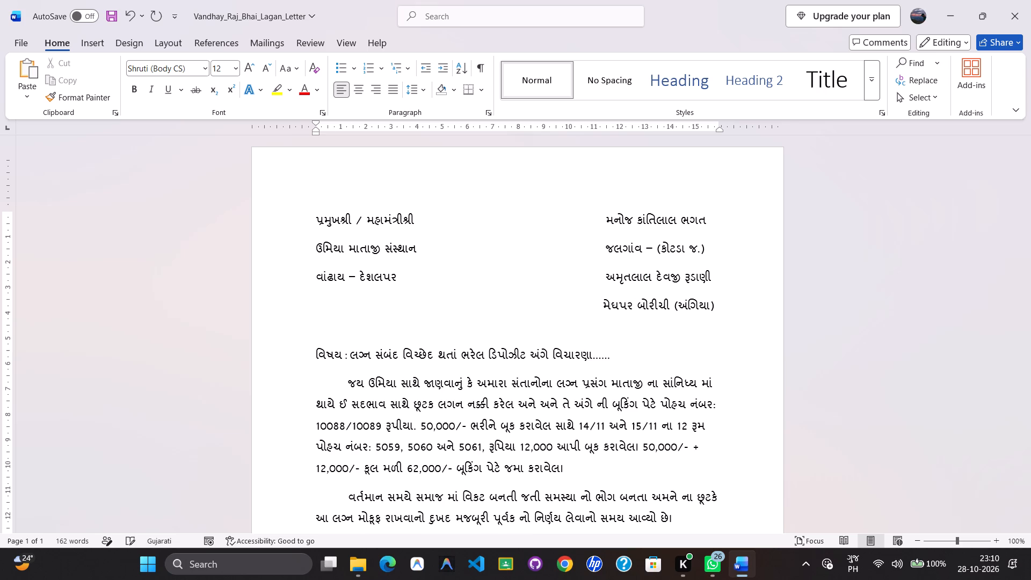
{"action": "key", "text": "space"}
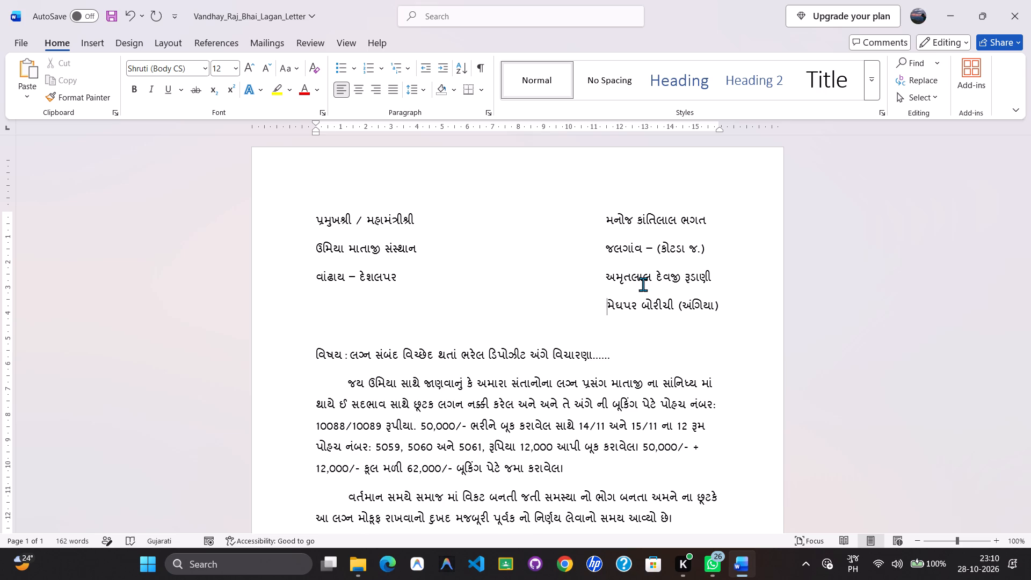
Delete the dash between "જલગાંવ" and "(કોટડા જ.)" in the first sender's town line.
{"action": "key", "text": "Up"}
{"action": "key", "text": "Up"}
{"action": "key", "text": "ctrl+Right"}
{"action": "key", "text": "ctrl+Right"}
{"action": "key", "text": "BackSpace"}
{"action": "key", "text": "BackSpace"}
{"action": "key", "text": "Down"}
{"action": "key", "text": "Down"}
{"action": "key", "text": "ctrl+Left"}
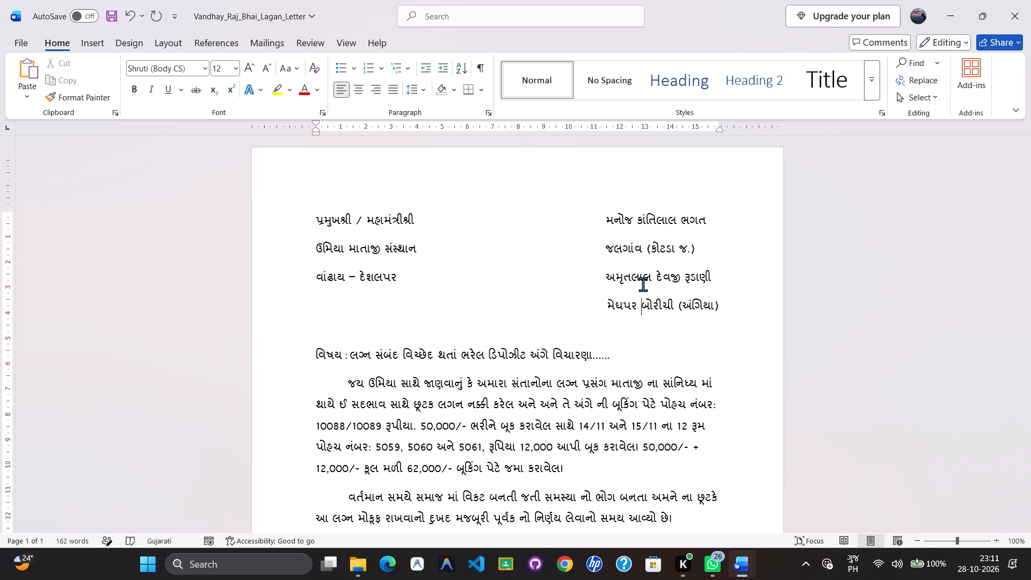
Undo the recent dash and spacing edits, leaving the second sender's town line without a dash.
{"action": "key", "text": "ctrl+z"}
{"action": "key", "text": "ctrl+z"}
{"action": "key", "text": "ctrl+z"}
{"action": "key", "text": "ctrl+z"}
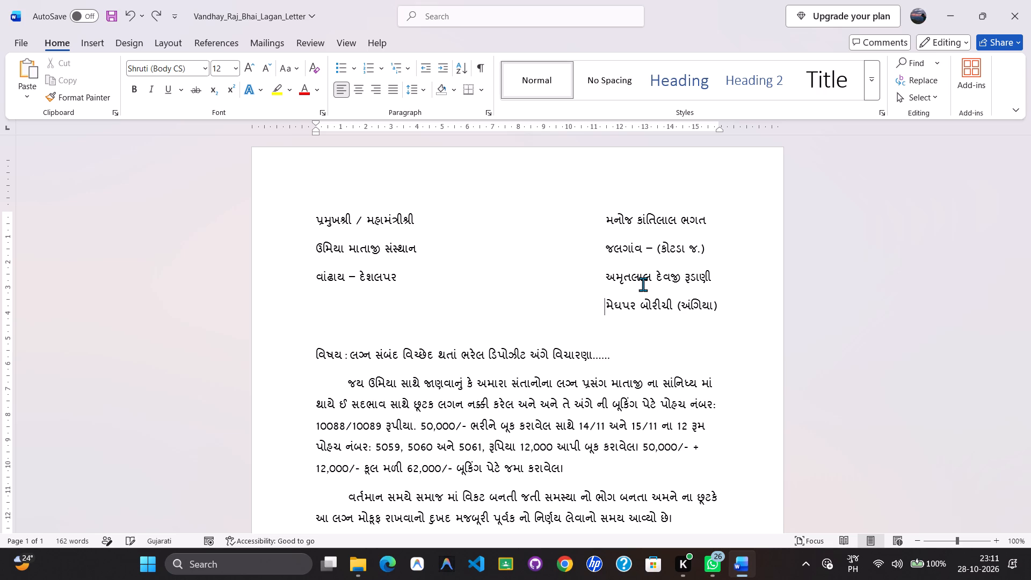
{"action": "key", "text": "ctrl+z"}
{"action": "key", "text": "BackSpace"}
Remove the dash from the first sender's town line so it reads "જલગાંવ (કોટડા જ.)".
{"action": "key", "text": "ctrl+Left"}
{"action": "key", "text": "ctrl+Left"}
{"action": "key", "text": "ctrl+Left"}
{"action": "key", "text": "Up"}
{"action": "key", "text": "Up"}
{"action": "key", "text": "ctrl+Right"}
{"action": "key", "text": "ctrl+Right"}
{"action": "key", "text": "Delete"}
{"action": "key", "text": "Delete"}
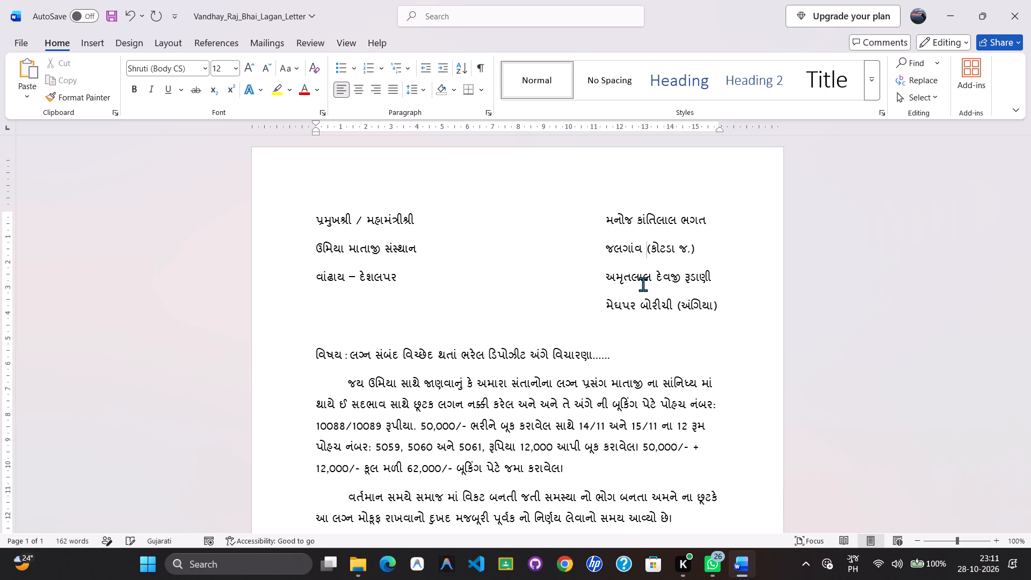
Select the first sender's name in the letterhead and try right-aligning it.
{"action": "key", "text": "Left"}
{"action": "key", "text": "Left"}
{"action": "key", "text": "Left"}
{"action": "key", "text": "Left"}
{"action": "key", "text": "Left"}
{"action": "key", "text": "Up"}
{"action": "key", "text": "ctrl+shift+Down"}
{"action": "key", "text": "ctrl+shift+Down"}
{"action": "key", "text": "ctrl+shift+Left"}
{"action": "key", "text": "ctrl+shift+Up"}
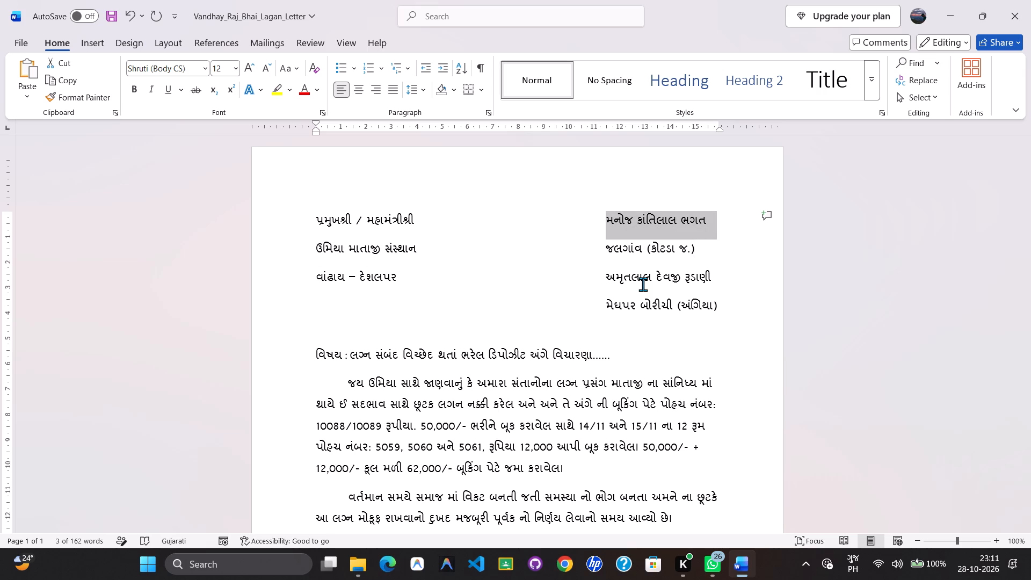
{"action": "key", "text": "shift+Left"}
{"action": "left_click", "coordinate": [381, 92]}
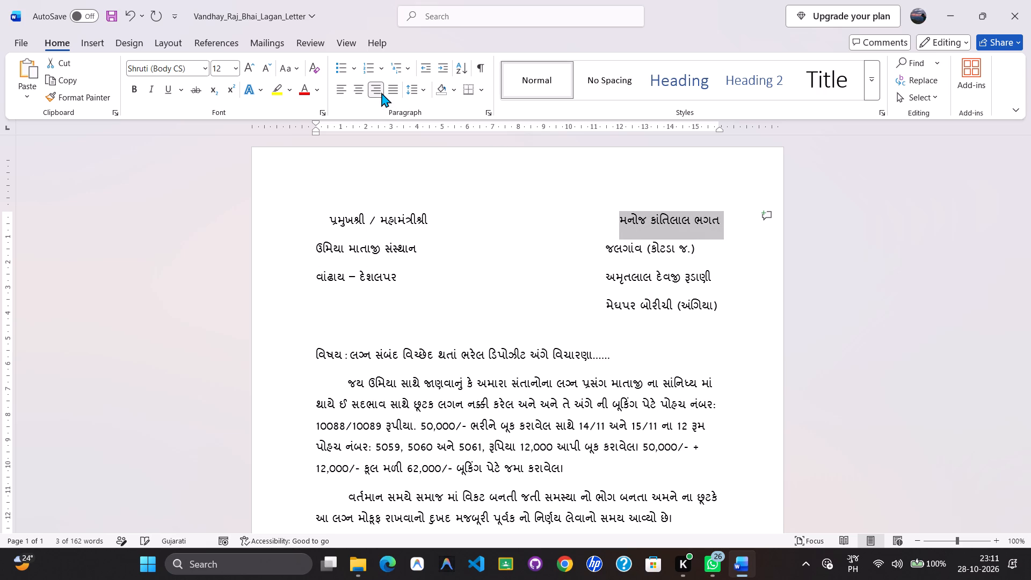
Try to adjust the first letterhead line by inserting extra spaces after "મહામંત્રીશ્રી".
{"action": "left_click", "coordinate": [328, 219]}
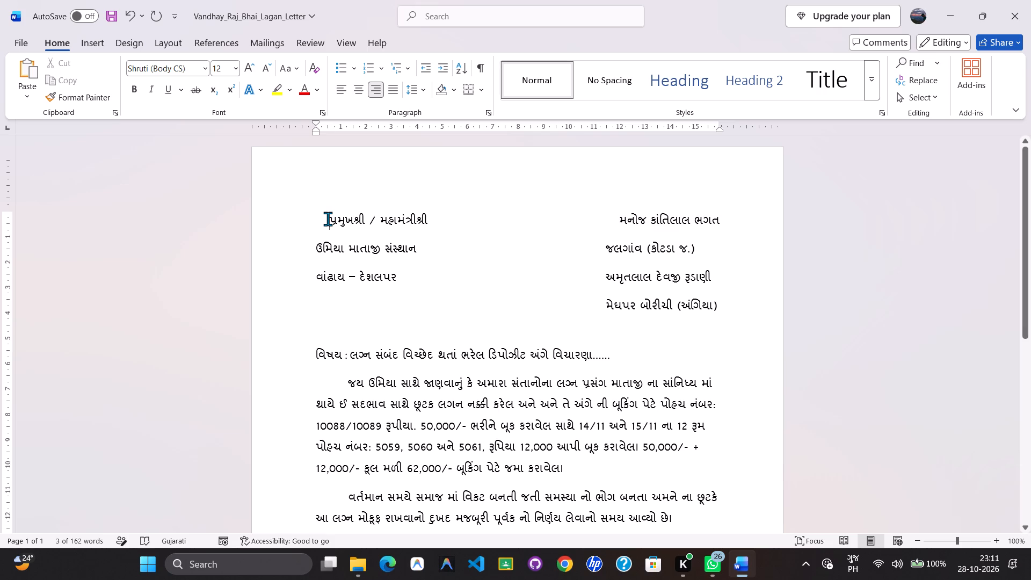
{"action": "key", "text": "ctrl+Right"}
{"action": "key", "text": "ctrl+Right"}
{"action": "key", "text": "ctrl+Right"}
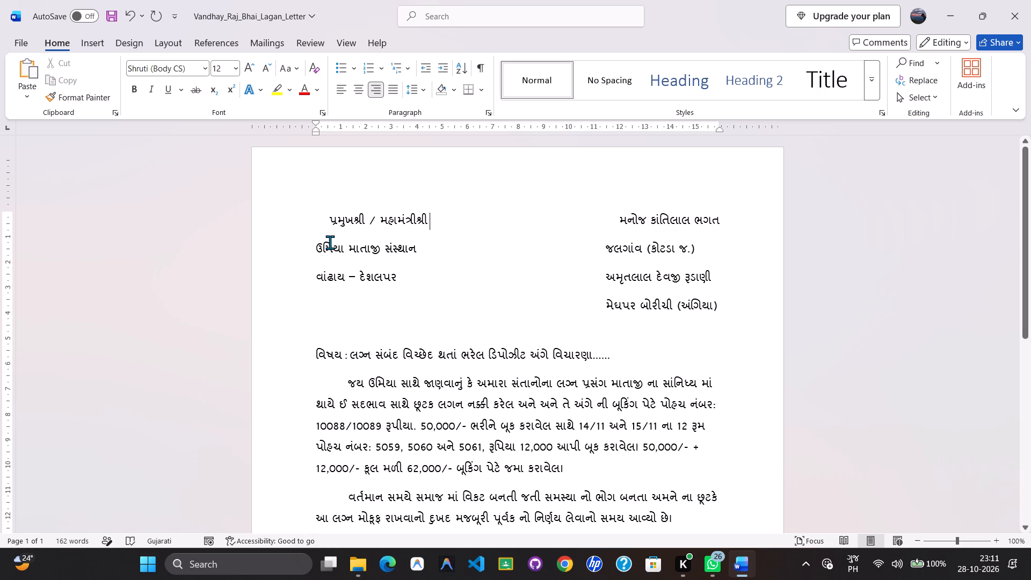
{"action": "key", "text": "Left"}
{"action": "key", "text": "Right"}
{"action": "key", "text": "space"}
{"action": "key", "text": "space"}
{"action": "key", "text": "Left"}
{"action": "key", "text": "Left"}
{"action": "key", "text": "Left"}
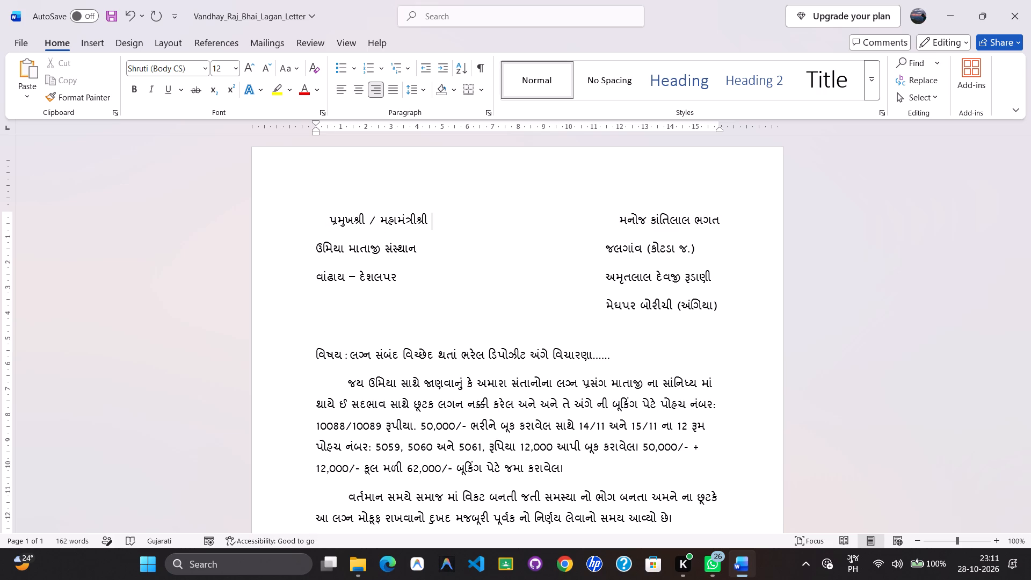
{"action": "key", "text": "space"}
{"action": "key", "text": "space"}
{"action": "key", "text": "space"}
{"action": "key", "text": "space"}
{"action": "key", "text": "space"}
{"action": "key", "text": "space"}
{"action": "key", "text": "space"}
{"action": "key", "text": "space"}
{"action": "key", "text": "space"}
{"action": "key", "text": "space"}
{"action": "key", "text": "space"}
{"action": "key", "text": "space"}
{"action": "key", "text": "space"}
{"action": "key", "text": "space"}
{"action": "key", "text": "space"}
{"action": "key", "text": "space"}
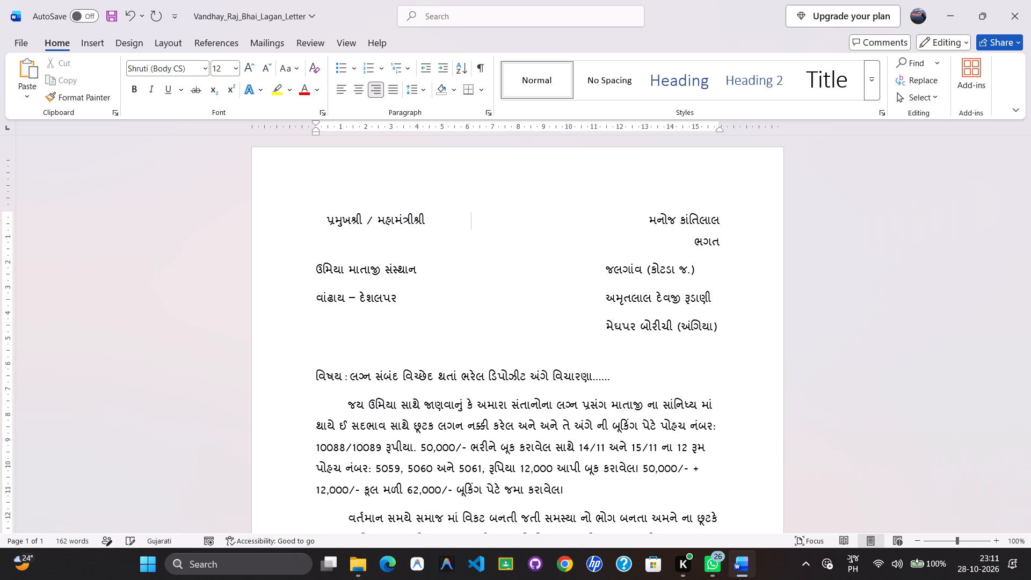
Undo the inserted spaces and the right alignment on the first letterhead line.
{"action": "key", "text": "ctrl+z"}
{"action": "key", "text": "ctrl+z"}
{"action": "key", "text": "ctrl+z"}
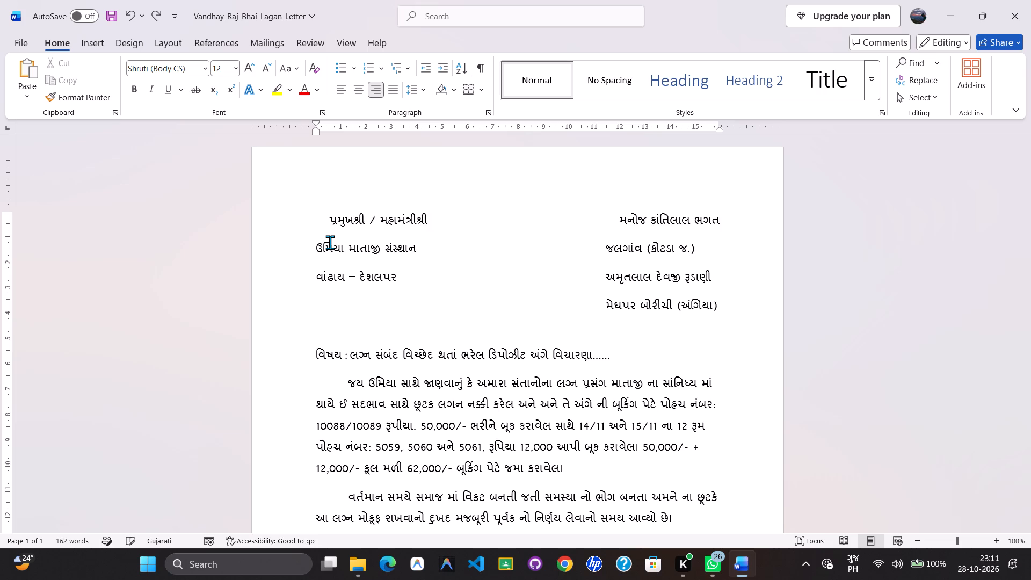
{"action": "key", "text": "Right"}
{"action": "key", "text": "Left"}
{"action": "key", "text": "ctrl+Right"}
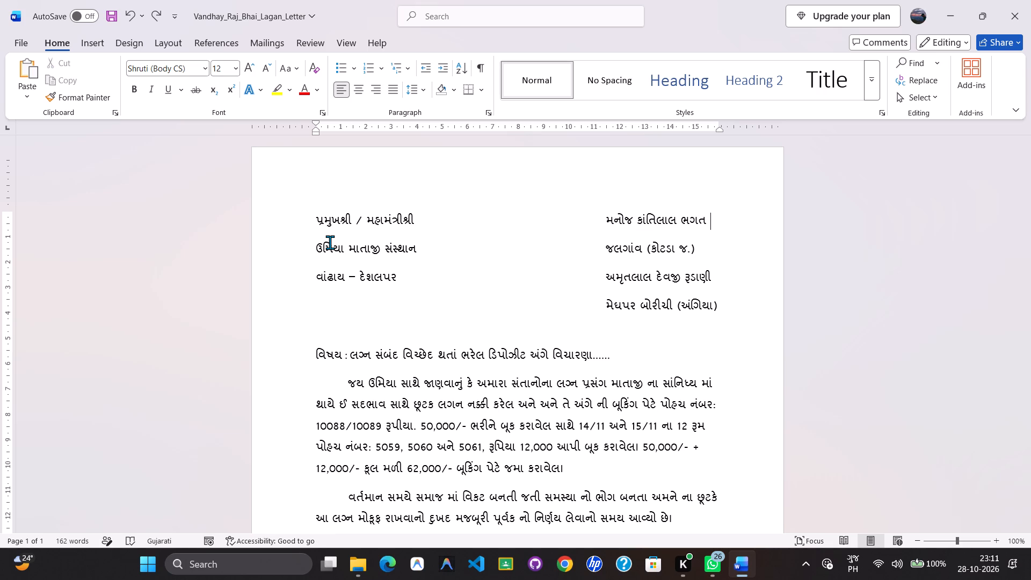
Delete the trailing space after the first sender's name.
{"action": "key", "text": "BackSpace"}
{"action": "key", "text": "Right"}
{"action": "key", "text": "Right"}
{"action": "key", "text": "Left"}
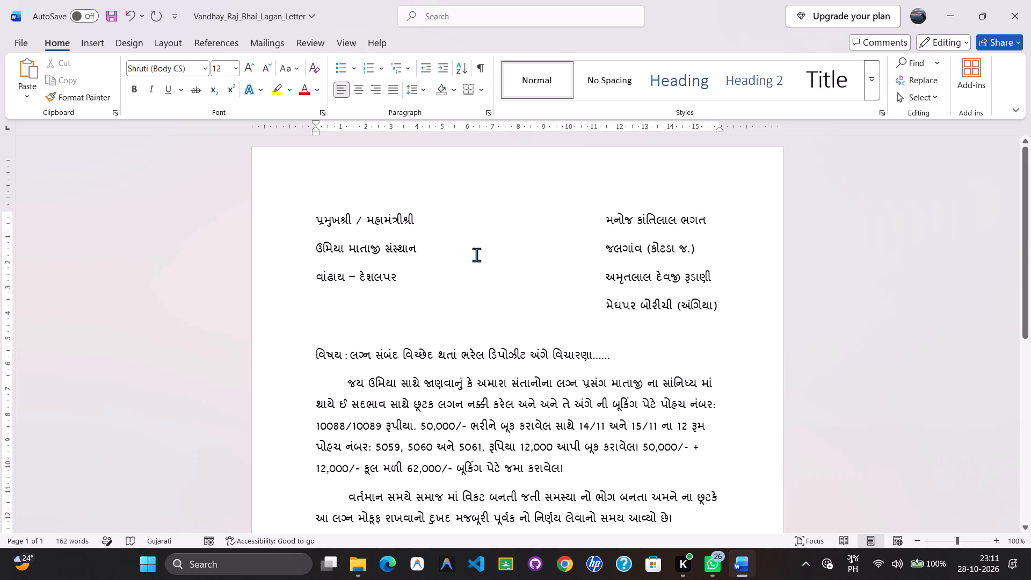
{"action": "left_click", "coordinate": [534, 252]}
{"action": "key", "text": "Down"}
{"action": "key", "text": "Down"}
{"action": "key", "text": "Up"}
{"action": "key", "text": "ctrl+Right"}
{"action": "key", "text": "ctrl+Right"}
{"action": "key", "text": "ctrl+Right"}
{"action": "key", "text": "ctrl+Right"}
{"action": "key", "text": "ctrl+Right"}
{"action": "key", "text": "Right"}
Reduce the font size of the blank line above the subject line to 10 pt.
{"action": "key", "text": "ctrl+Right"}
{"action": "key", "text": "Down"}
{"action": "key", "text": "shift+Right"}
{"action": "key", "text": "ctrl+shift+comma"}
{"action": "key", "text": "ctrl+shift+comma"}
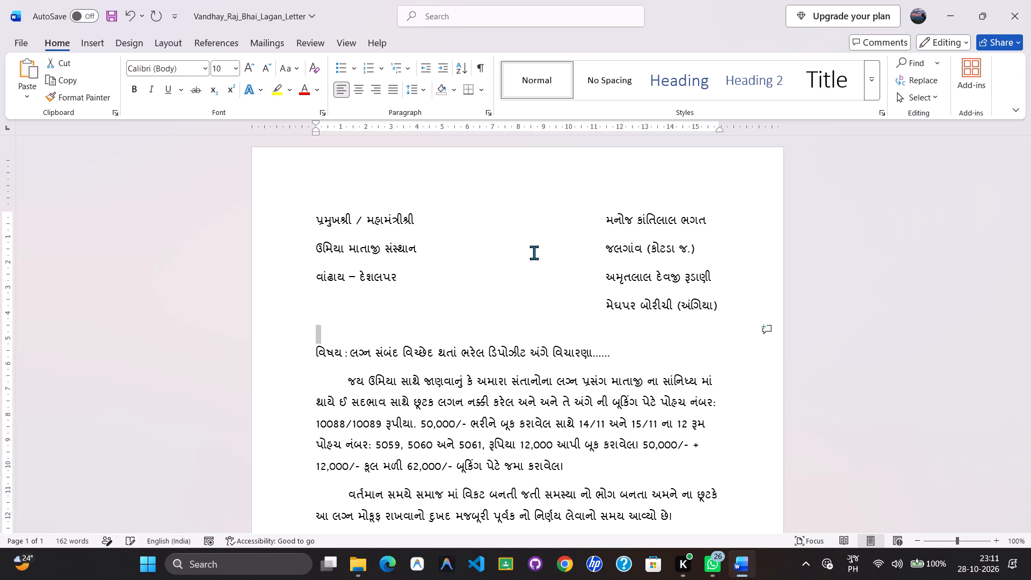
Make the subject label "વિષય :" bold and enlarge it to 14 pt.
{"action": "key", "text": "Right"}
{"action": "key", "text": "ctrl+shift+Right"}
{"action": "key", "text": "ctrl+shift+Right"}
{"action": "key", "text": "shift+Left"}
{"action": "key", "text": "ctrl+b"}
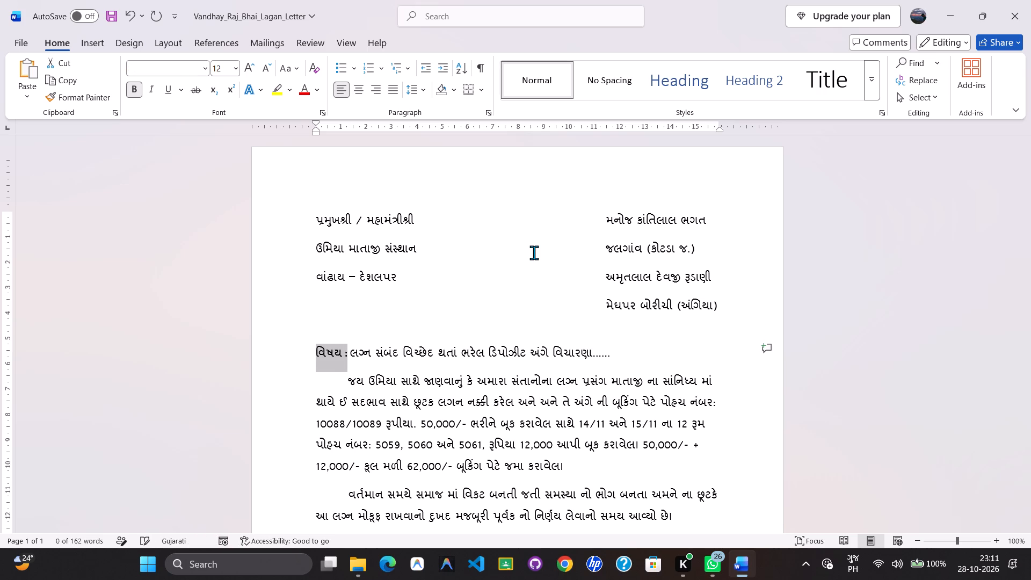
{"action": "key", "text": "ctrl+shift+period"}
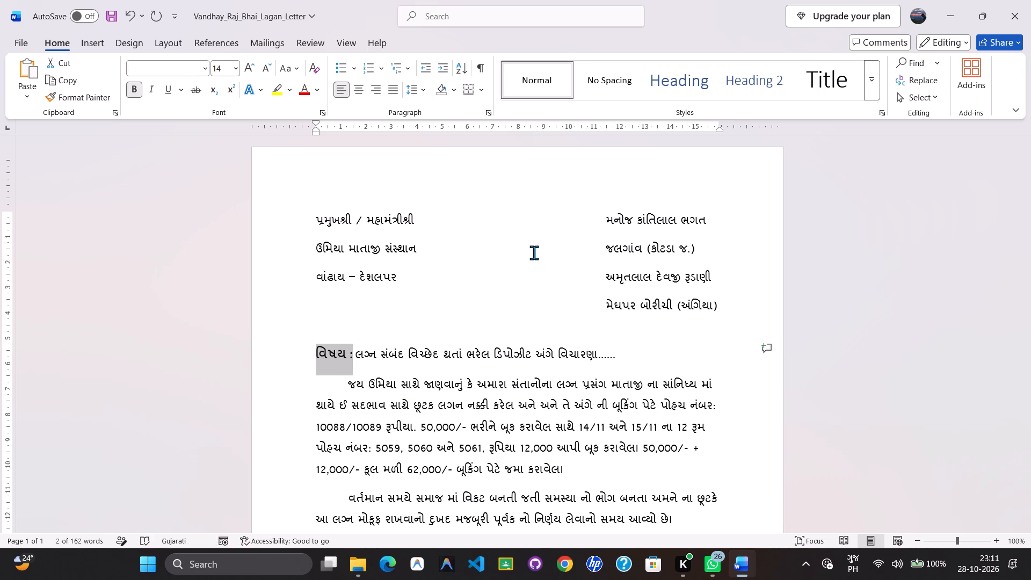
Enlarge the text of the whole letter by one size step, with the regular text at 14 pt.
{"action": "key", "text": "ctrl+a"}
{"action": "key", "text": "ctrl+shift+period"}
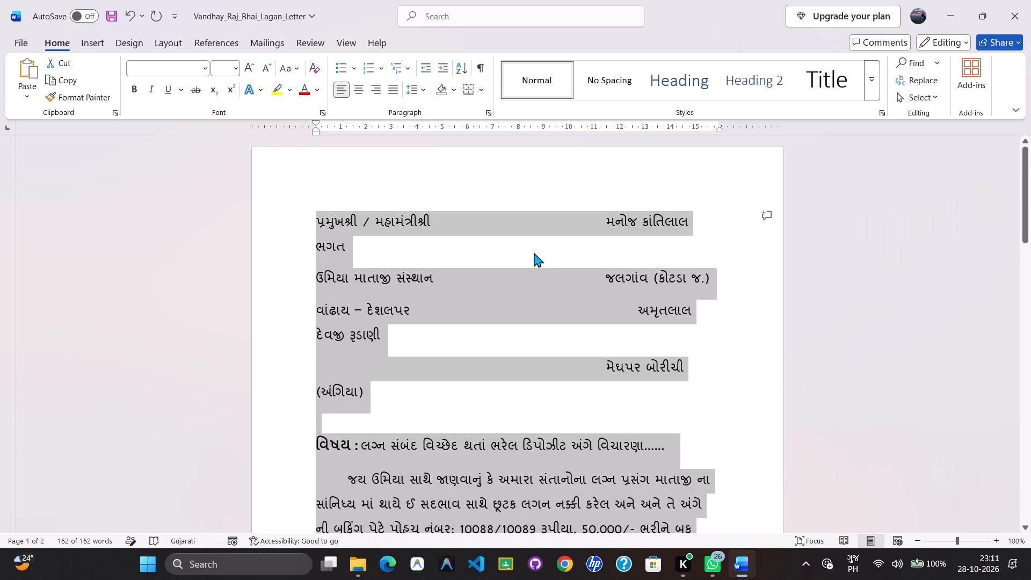
{"action": "left_click", "coordinate": [506, 250]}
Remove surplus tabs from the four letterhead lines so each sender detail fits on one line in an aligned column.
{"action": "left_click", "coordinate": [565, 223]}
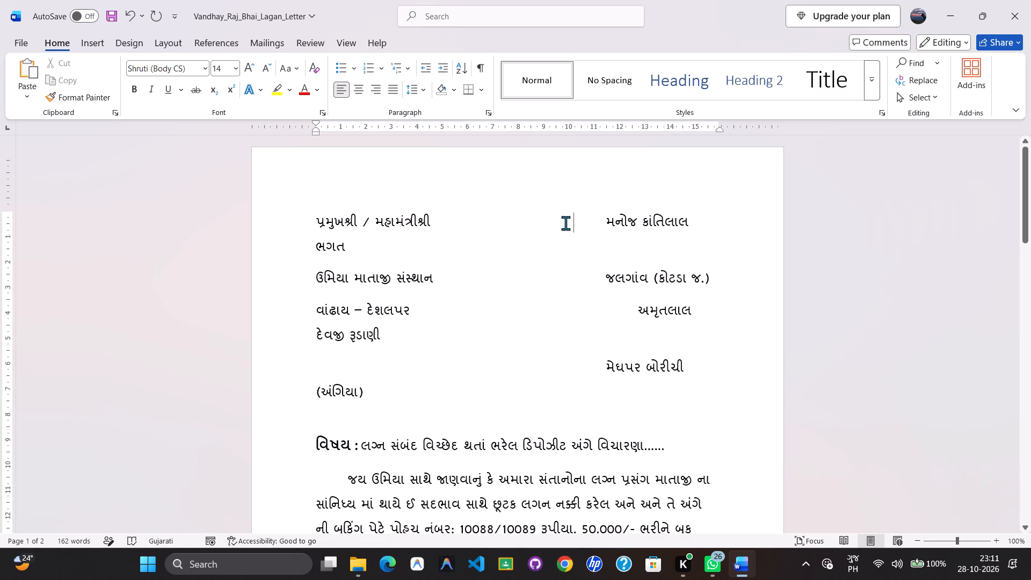
{"action": "key", "text": "BackSpace"}
{"action": "key", "text": "Down"}
{"action": "key", "text": "BackSpace"}
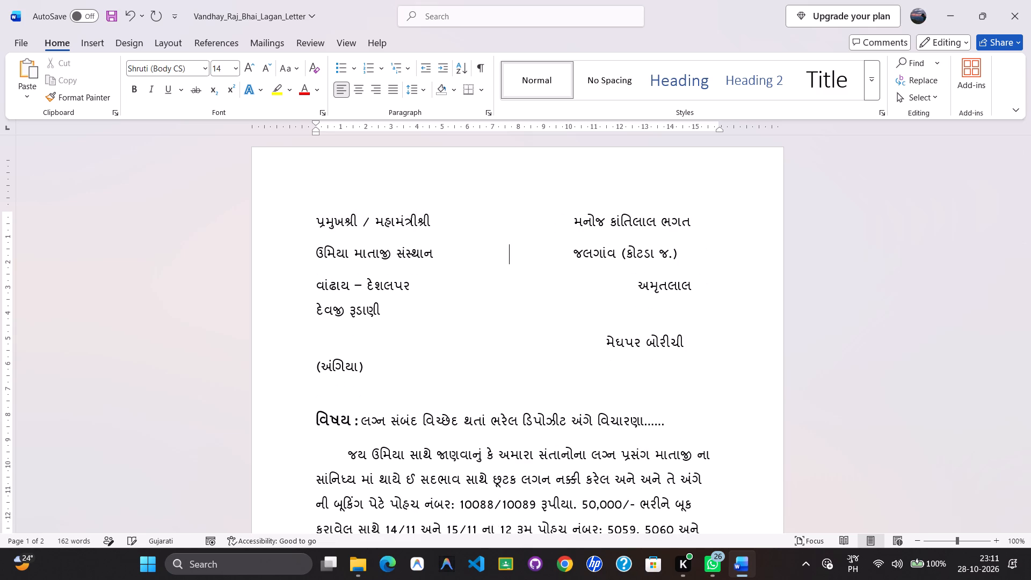
{"action": "key", "text": "Down"}
{"action": "key", "text": "BackSpace"}
{"action": "key", "text": "Down"}
{"action": "key", "text": "Up"}
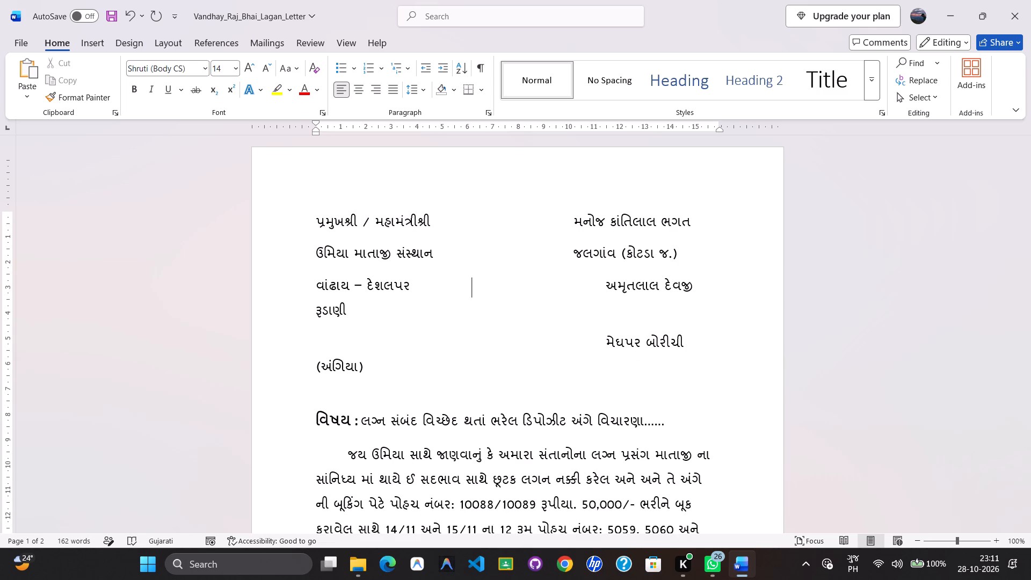
{"action": "key", "text": "BackSpace"}
{"action": "key", "text": "Down"}
{"action": "key", "text": "BackSpace"}
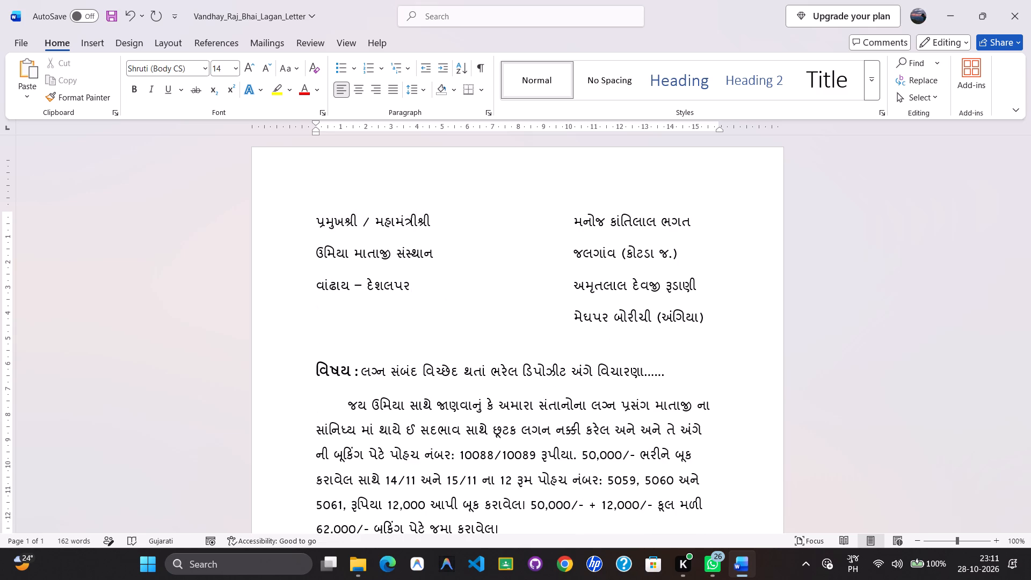
Insert spaces before the first sender's name to shift it closer to the right margin.
{"action": "key", "text": "Up"}
{"action": "key", "text": "Up"}
{"action": "key", "text": "Up"}
{"action": "key", "text": "ctrl+Right"}
{"action": "key", "text": "ctrl+Right"}
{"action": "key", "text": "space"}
{"action": "key", "text": "Right"}
{"action": "key", "text": "ctrl+Right"}
{"action": "key", "text": "ctrl+Right"}
{"action": "key", "text": "ctrl+Right"}
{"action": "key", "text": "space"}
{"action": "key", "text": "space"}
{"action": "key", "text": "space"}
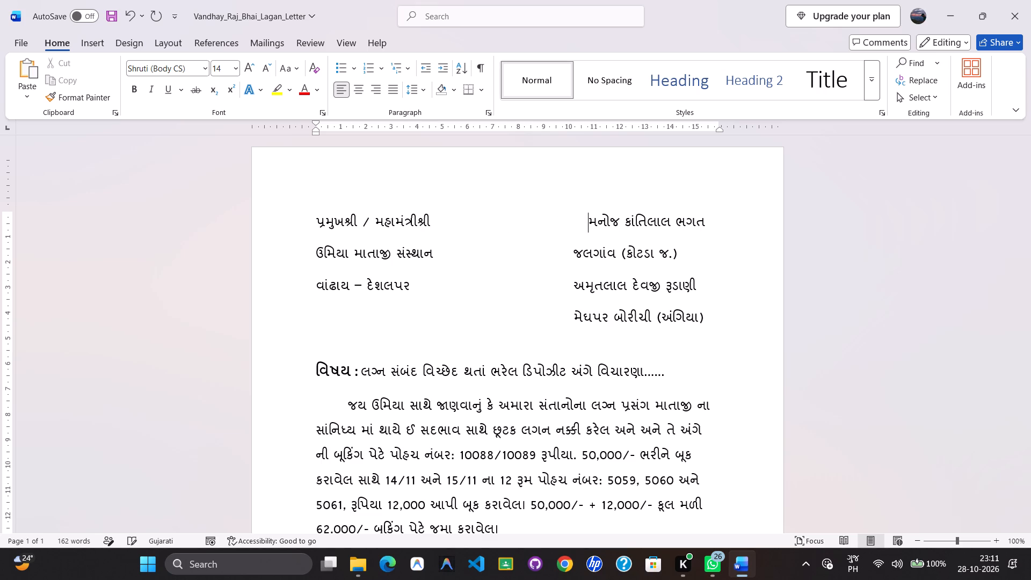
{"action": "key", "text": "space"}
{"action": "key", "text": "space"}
Insert six spaces before the first sender's place to shift it closer to the right margin.
{"action": "key", "text": "Down"}
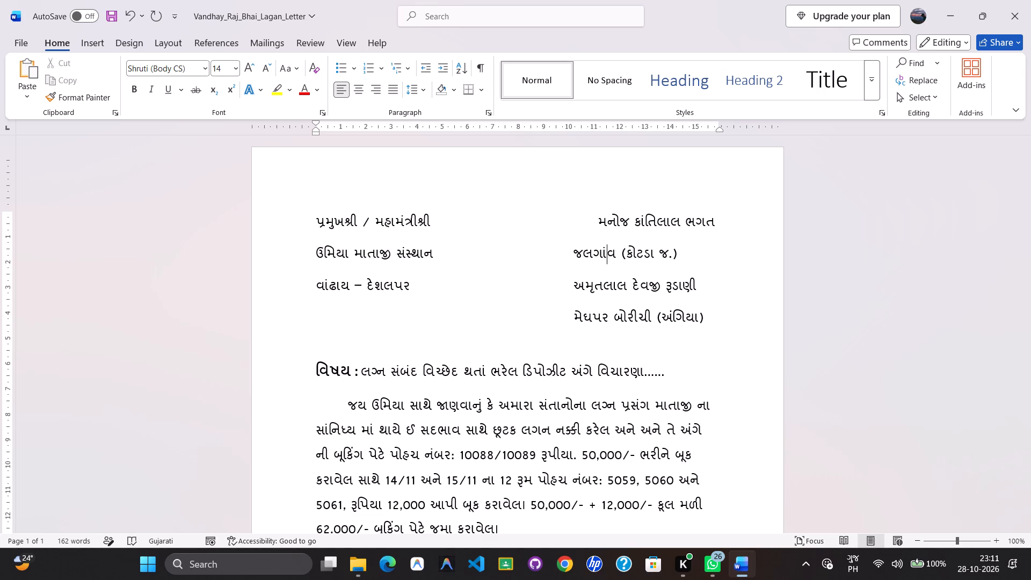
{"action": "key", "text": "ctrl+Left"}
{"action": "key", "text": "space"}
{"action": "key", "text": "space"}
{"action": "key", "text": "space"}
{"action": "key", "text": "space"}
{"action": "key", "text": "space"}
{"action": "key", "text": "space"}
Shift the second sender's name towards the right margin with four spaces, keeping it on a single line.
{"action": "key", "text": "Down"}
{"action": "key", "text": "ctrl+Left"}
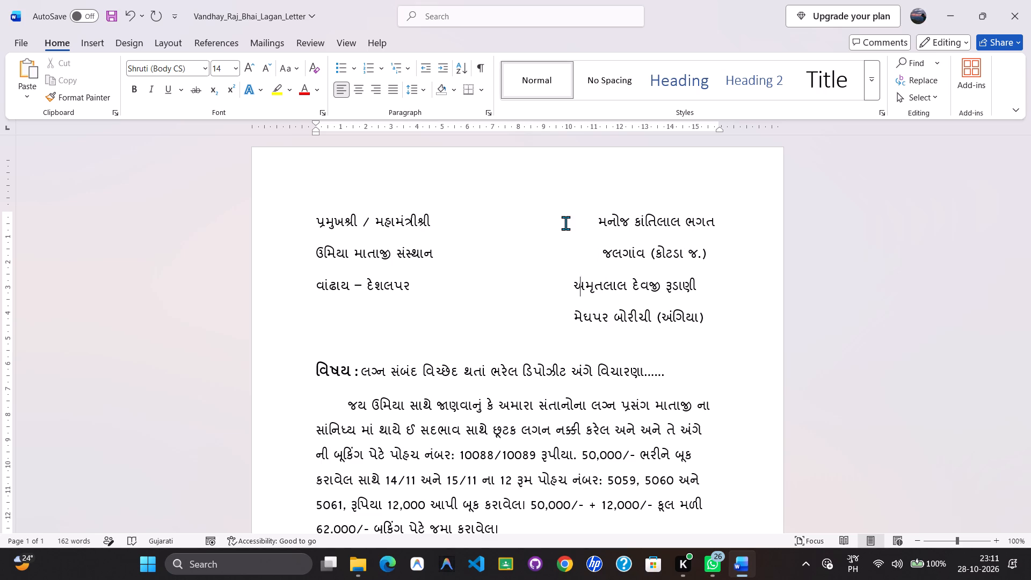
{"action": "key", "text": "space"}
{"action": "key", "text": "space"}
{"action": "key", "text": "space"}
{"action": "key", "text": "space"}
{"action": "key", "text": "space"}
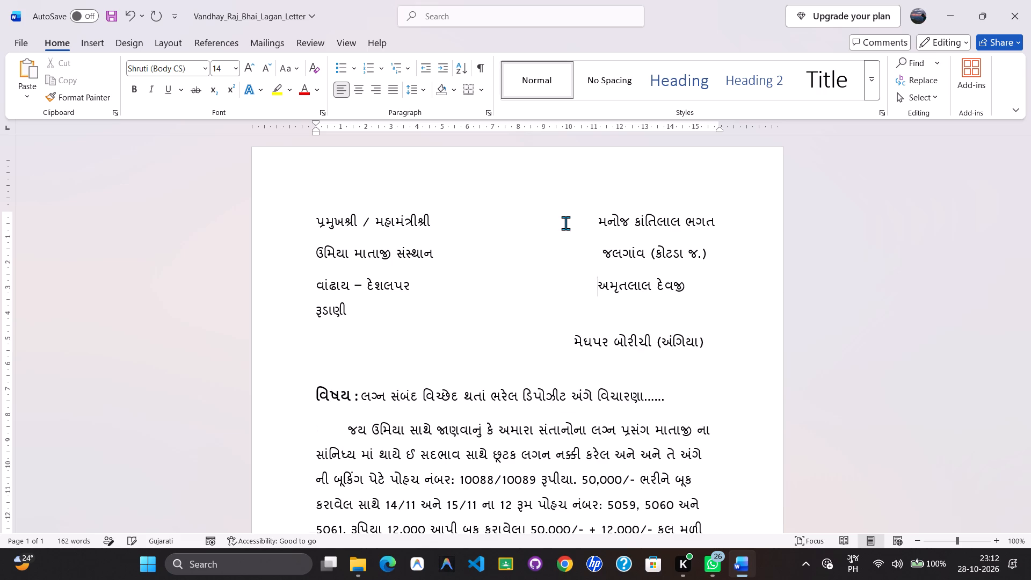
{"action": "key", "text": "ctrl+z"}
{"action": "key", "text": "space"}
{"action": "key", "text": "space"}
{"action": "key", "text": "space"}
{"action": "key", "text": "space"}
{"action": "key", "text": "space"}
{"action": "key", "text": "BackSpace"}
Shift the second sender's place to the right with three spaces, up to the right margin.
{"action": "key", "text": "Down"}
{"action": "key", "text": "ctrl+Left"}
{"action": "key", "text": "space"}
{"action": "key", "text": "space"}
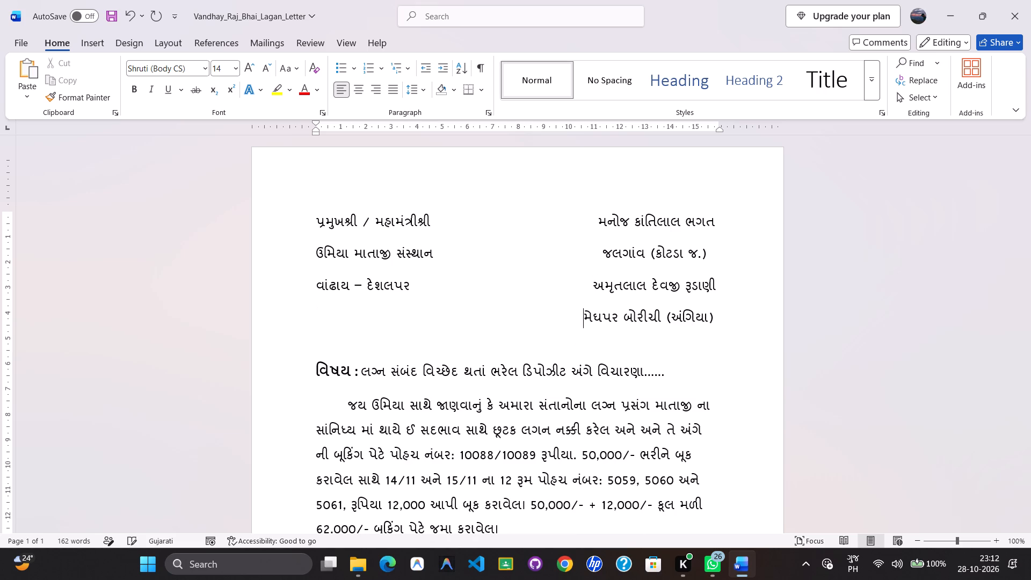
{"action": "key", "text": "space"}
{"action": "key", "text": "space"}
{"action": "key", "text": "BackSpace"}
Delete excess spaces before the upper three sender lines so they line up with the start of the second sender's place.
{"action": "key", "text": "Up"}
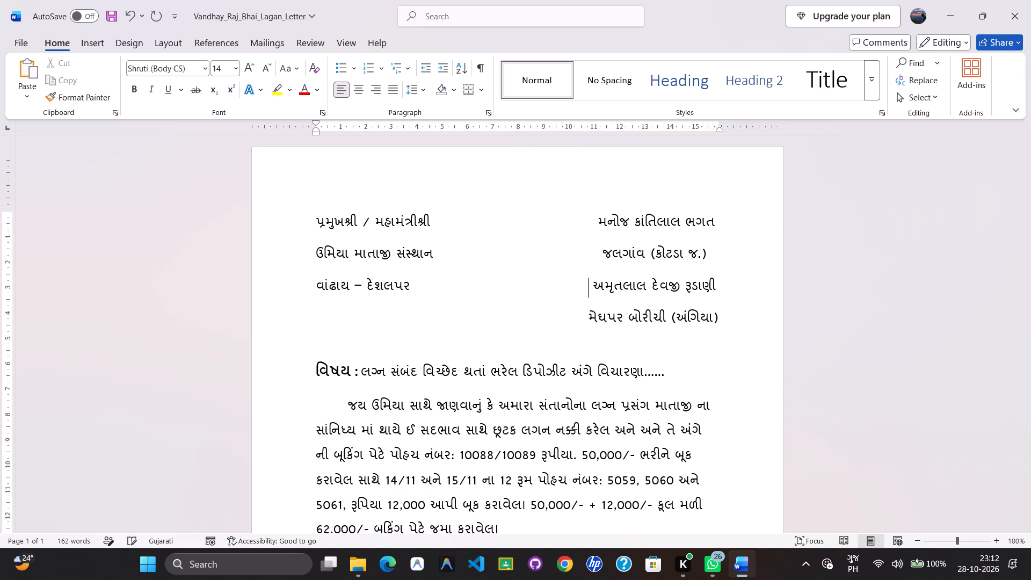
{"action": "key", "text": "Delete"}
{"action": "key", "text": "Up"}
{"action": "key", "text": "Delete"}
{"action": "key", "text": "Delete"}
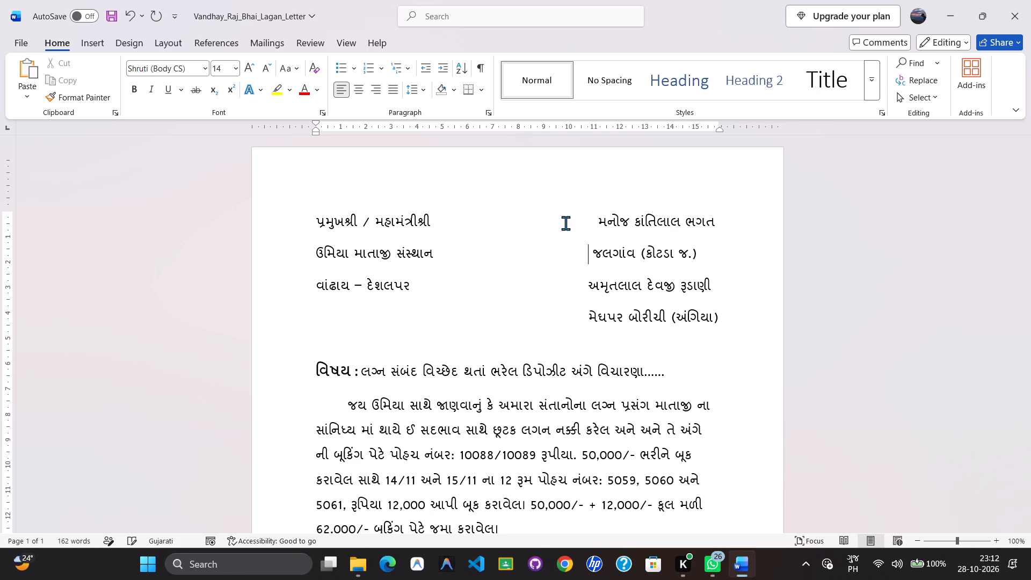
{"action": "key", "text": "Delete"}
{"action": "key", "text": "Up"}
{"action": "key", "text": "Delete"}
{"action": "key", "text": "Delete"}
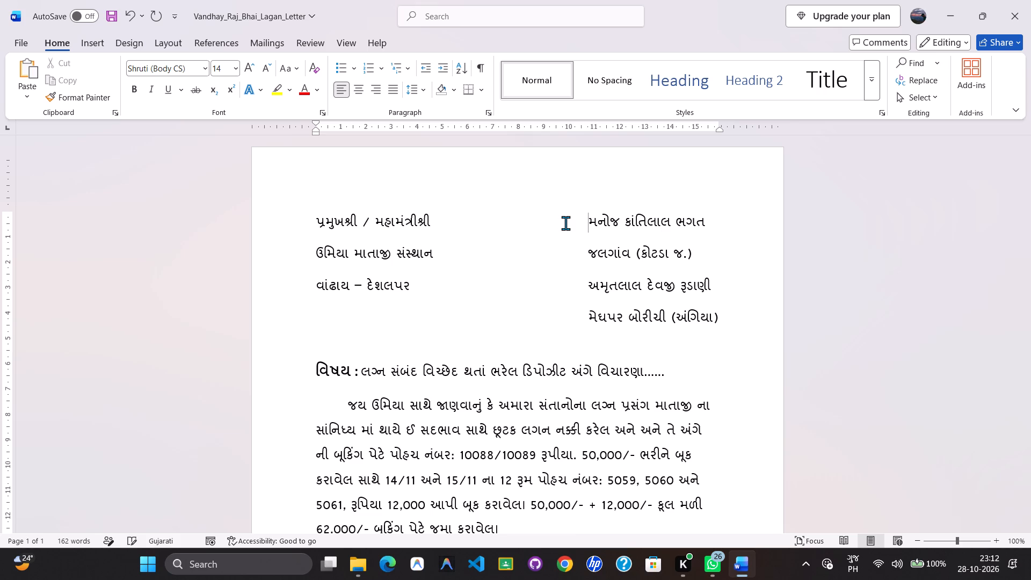
Reduce the second sender's place, including its brackets, to 12 pt.
{"action": "key", "text": "Down"}
{"action": "key", "text": "Down"}
{"action": "key", "text": "Down"}
{"action": "key", "text": "ctrl+shift+Right"}
{"action": "key", "text": "ctrl+shift+Right"}
{"action": "key", "text": "ctrl+shift+Right"}
{"action": "key", "text": "ctrl+shift+Right"}
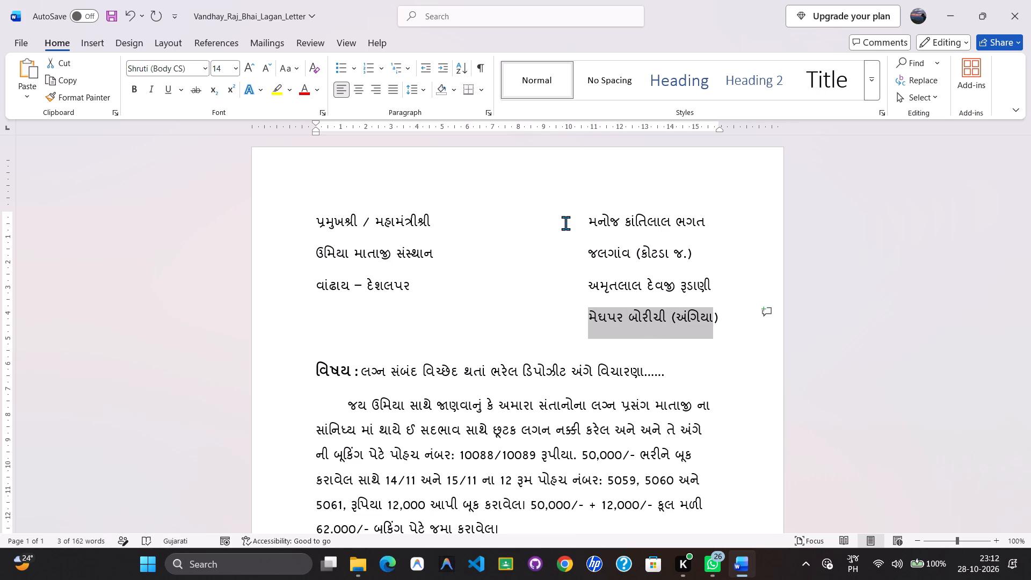
{"action": "key", "text": "shift+Right"}
{"action": "key", "text": "ctrl+shift+comma"}
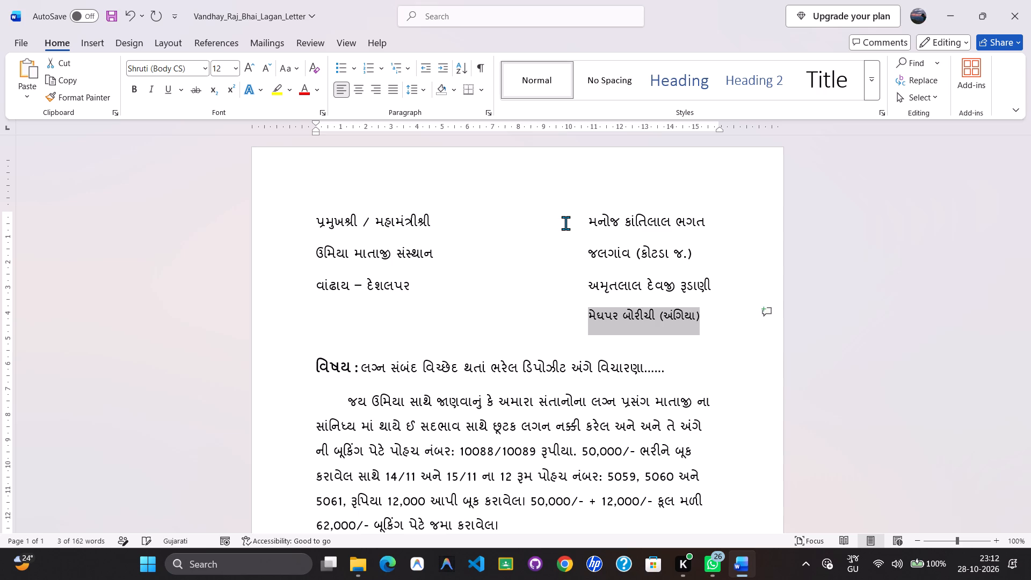
Reduce the first sender's place, including its brackets, to 12 pt and make it italic.
{"action": "key", "text": "Up"}
{"action": "key", "text": "Up"}
{"action": "key", "text": "ctrl+shift+Right"}
{"action": "key", "text": "ctrl+shift+Right"}
{"action": "key", "text": "ctrl+shift+Right"}
{"action": "key", "text": "ctrl+shift+Right"}
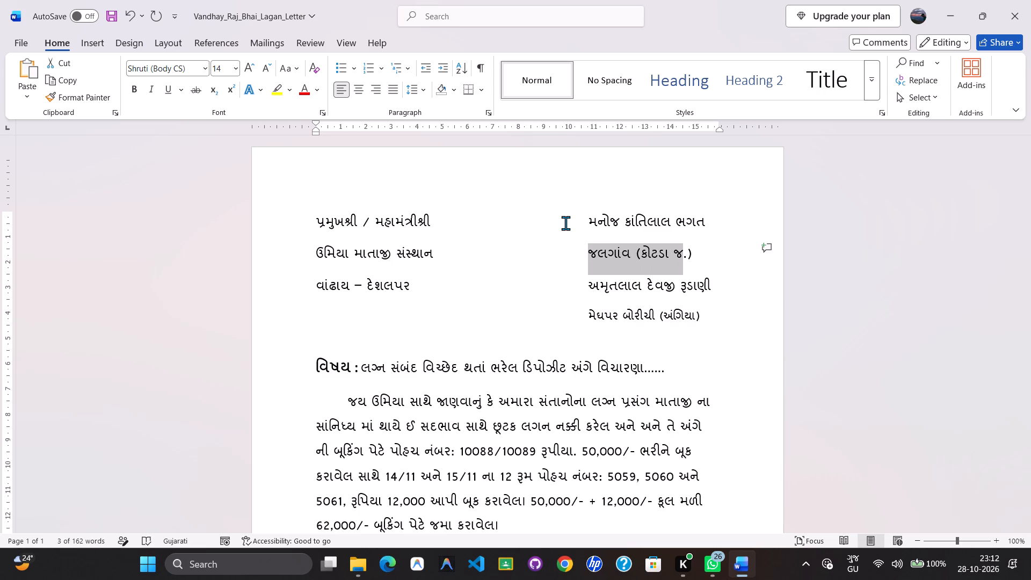
{"action": "key", "text": "ctrl+shift+Right"}
{"action": "key", "text": "ctrl+shift+comma"}
{"action": "key", "text": "ctrl+i"}
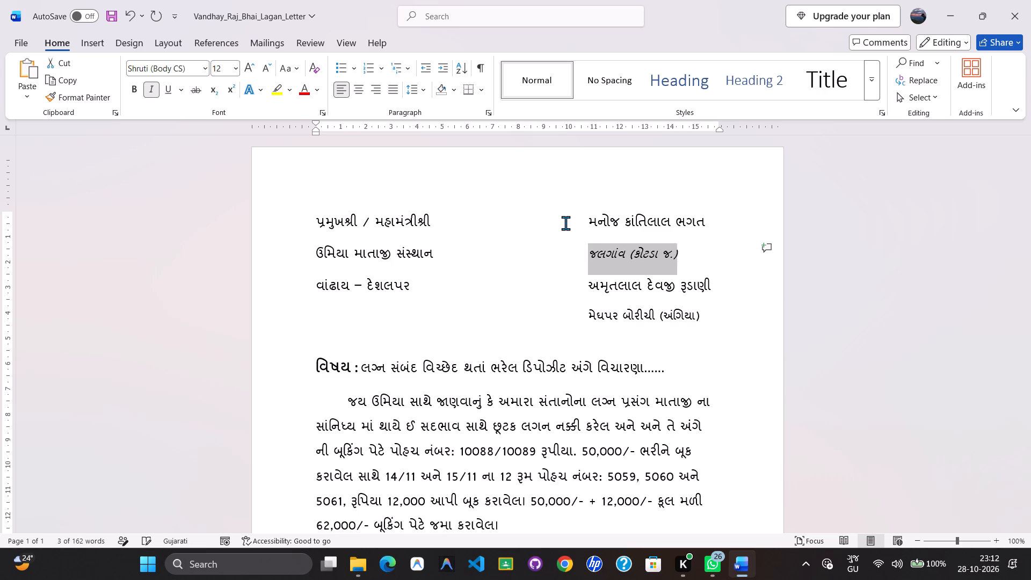
Make the second sender's place, including its brackets, italic.
{"action": "key", "text": "Left"}
{"action": "key", "text": "Down"}
{"action": "key", "text": "Down"}
{"action": "key", "text": "ctrl+shift+Right"}
{"action": "key", "text": "ctrl+shift+Right"}
{"action": "key", "text": "ctrl+shift+Right"}
{"action": "key", "text": "ctrl+shift+Right"}
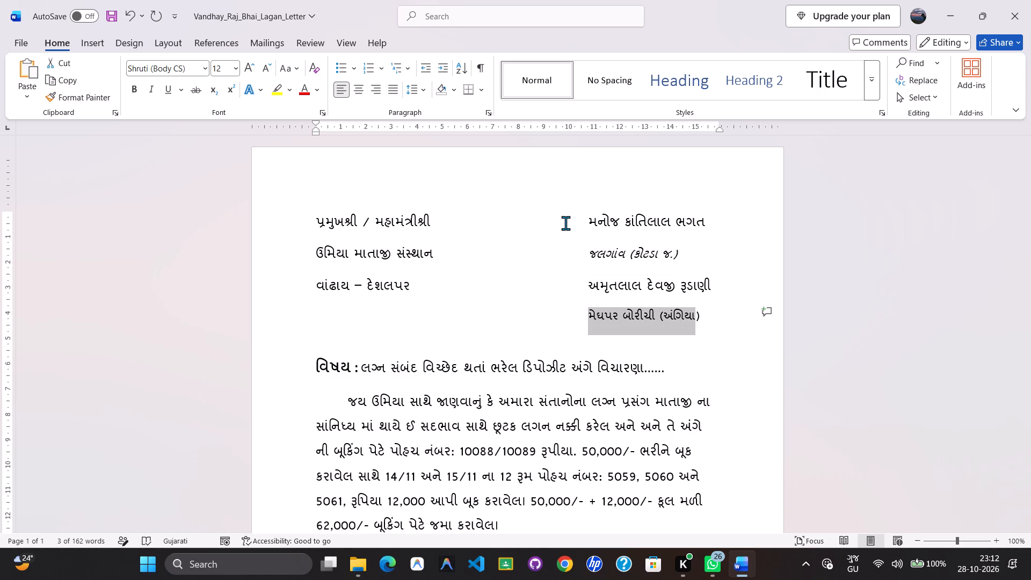
{"action": "key", "text": "shift+Right"}
{"action": "key", "text": "ctrl+i"}
Set the four letterhead lines to single line spacing with 5 pt spacing after each paragraph.
{"action": "left_click_drag", "start_coordinate": [311, 220], "coordinate": [723, 330]}
{"action": "left_click", "coordinate": [490, 112]}
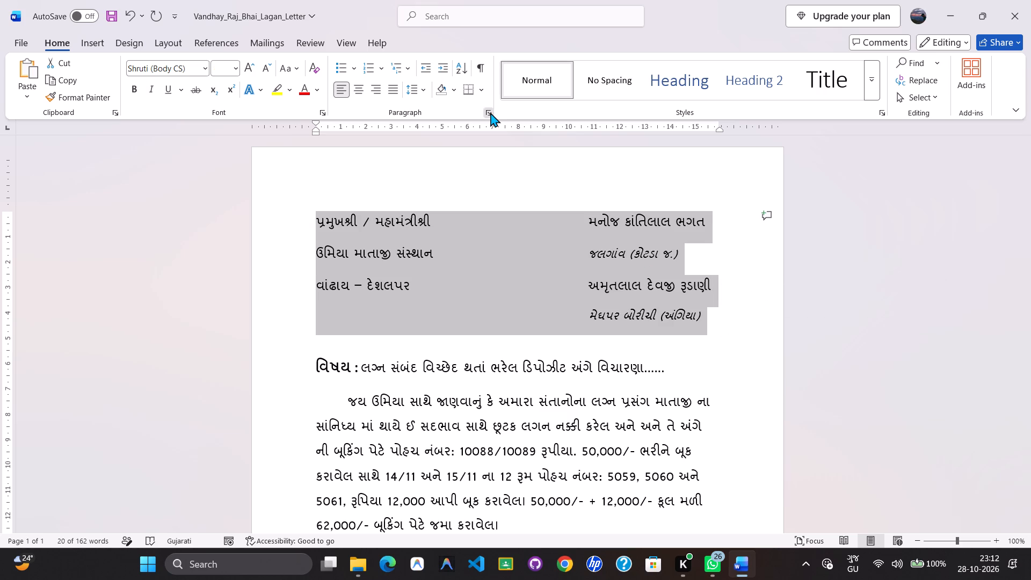
{"action": "left_click", "coordinate": [296, 268]}
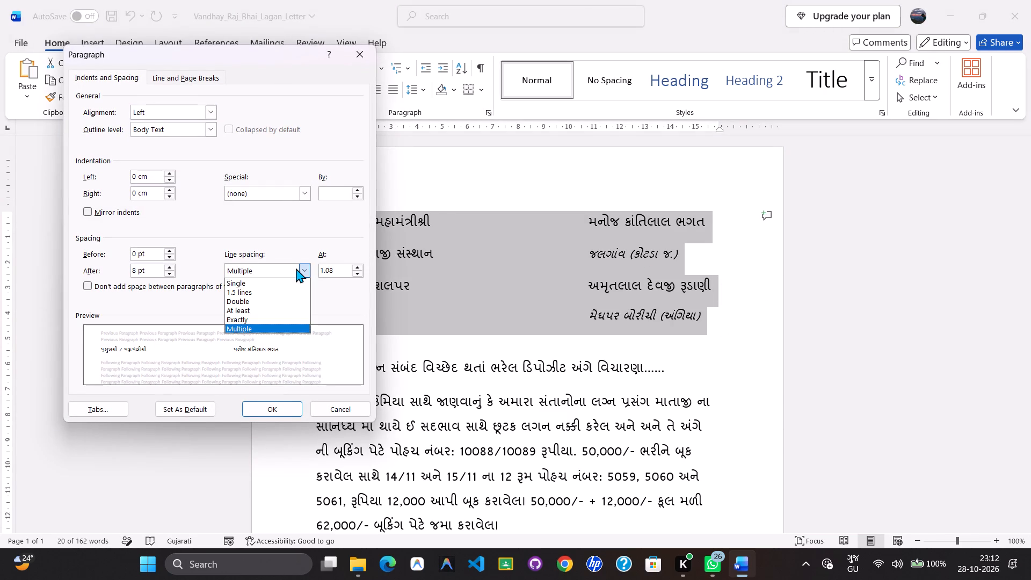
{"action": "left_click", "coordinate": [280, 281]}
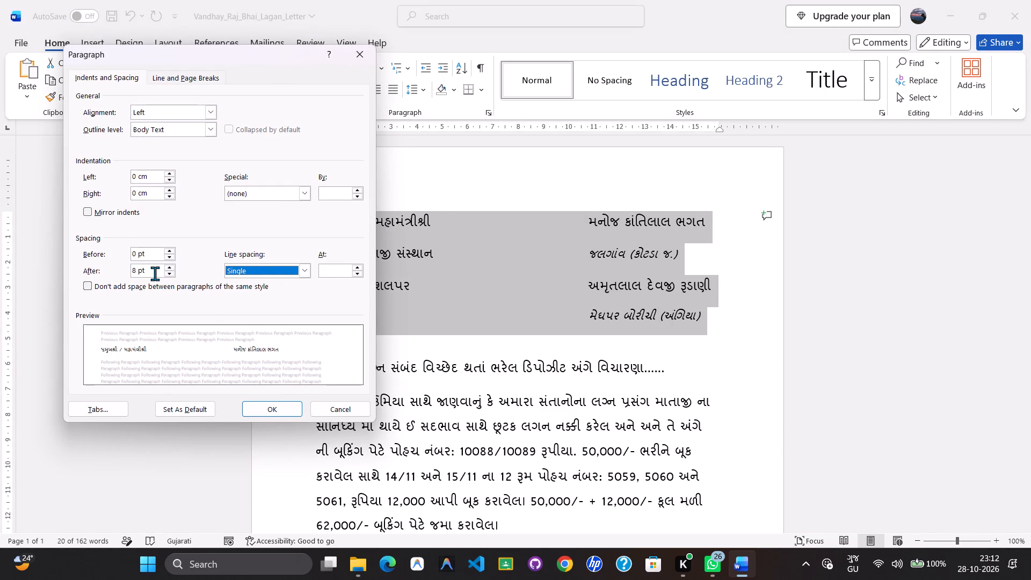
{"action": "left_click", "coordinate": [137, 272]}
{"action": "key", "text": "Left"}
{"action": "key", "text": "shift+Left"}
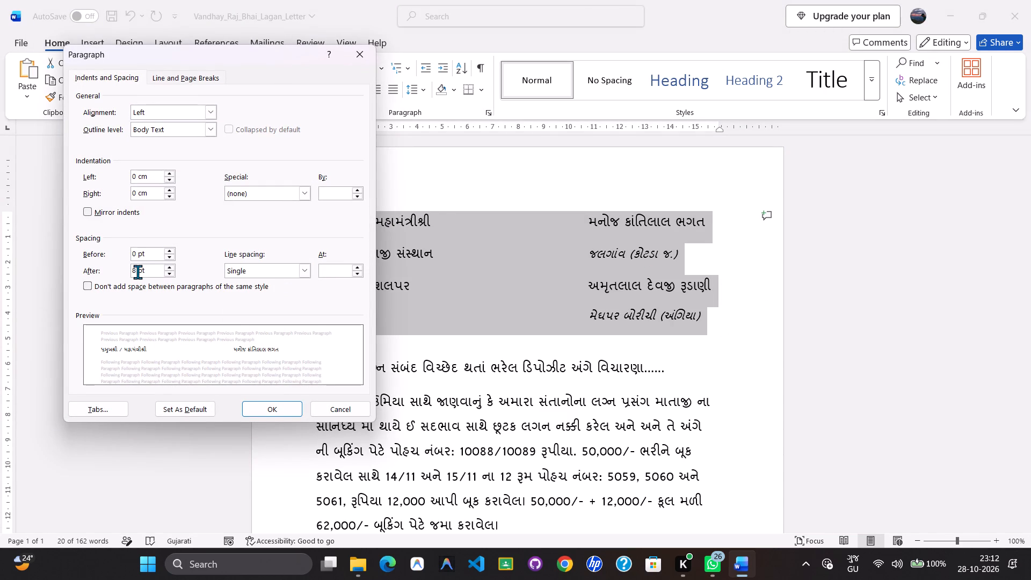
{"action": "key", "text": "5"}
{"action": "key", "text": "Return"}
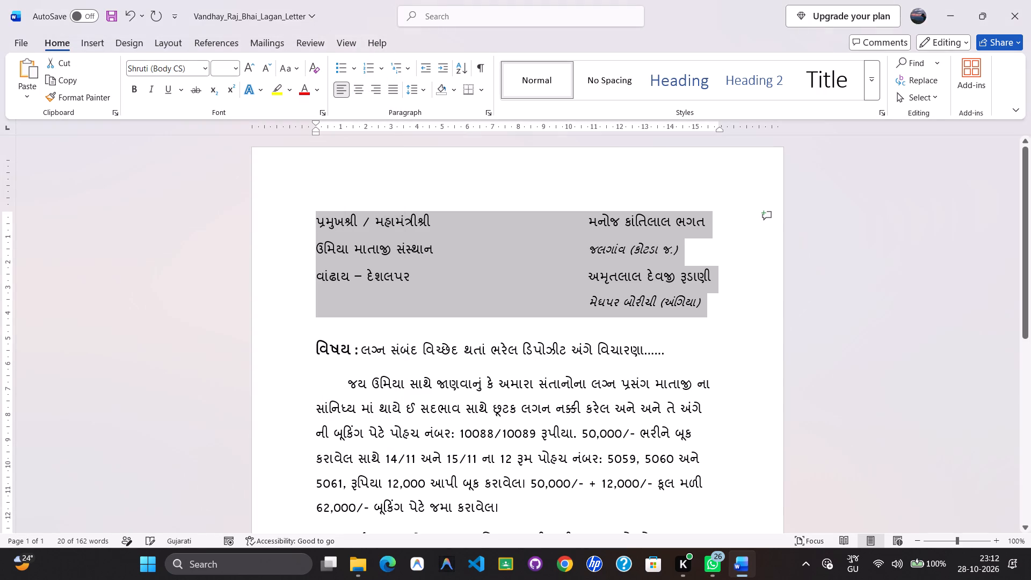
{"action": "left_click", "coordinate": [582, 303]}
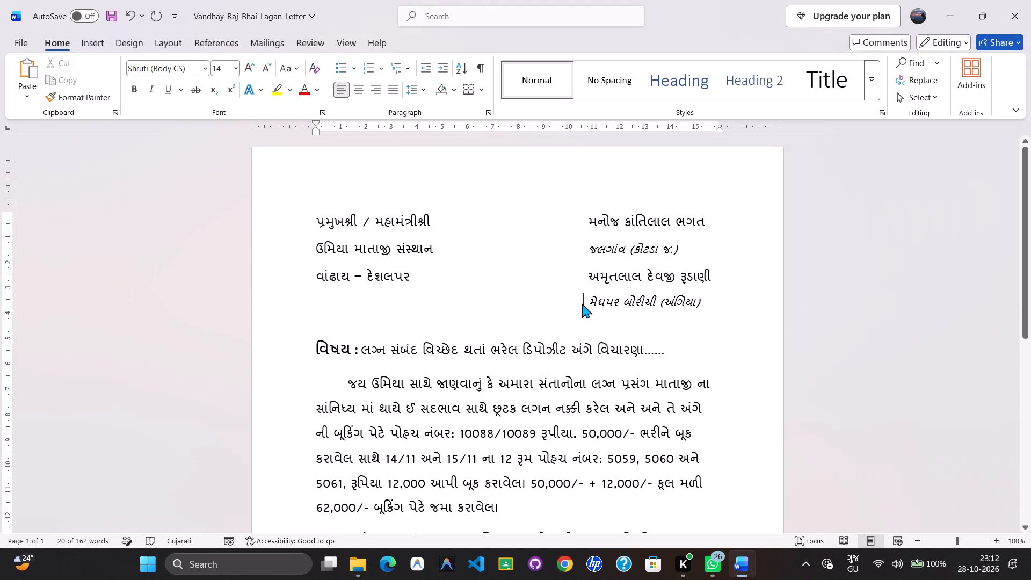
Set the whole subject line, including its "વિષય :" label, to 14 pt.
{"action": "scroll", "coordinate": [569, 328], "scroll_direction": "down", "scroll_amount": 1}
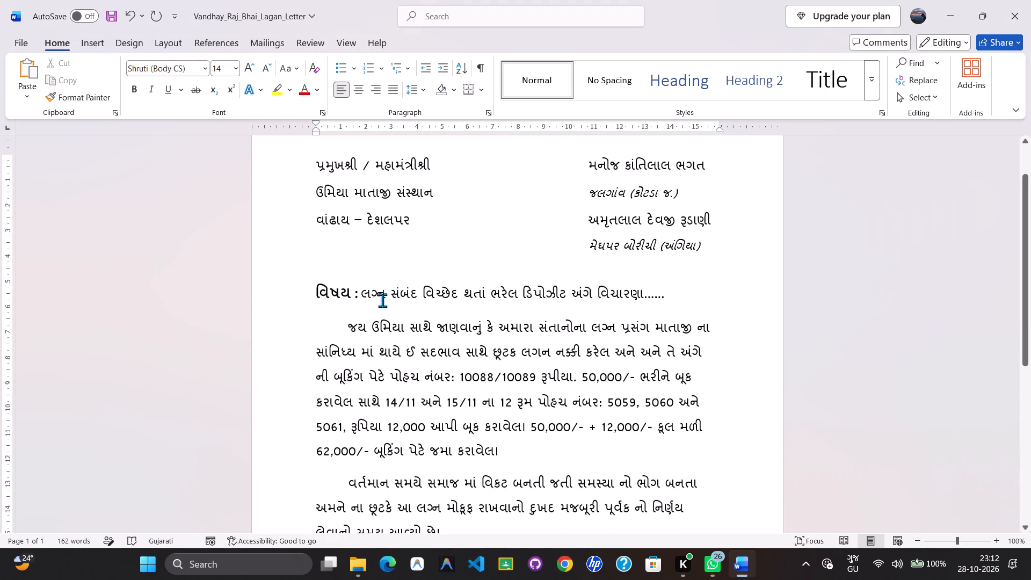
{"action": "left_click", "coordinate": [355, 300]}
{"action": "key", "text": "Right"}
{"action": "key", "text": "Left"}
{"action": "key", "text": "Left"}
{"action": "key", "text": "ctrl+Left"}
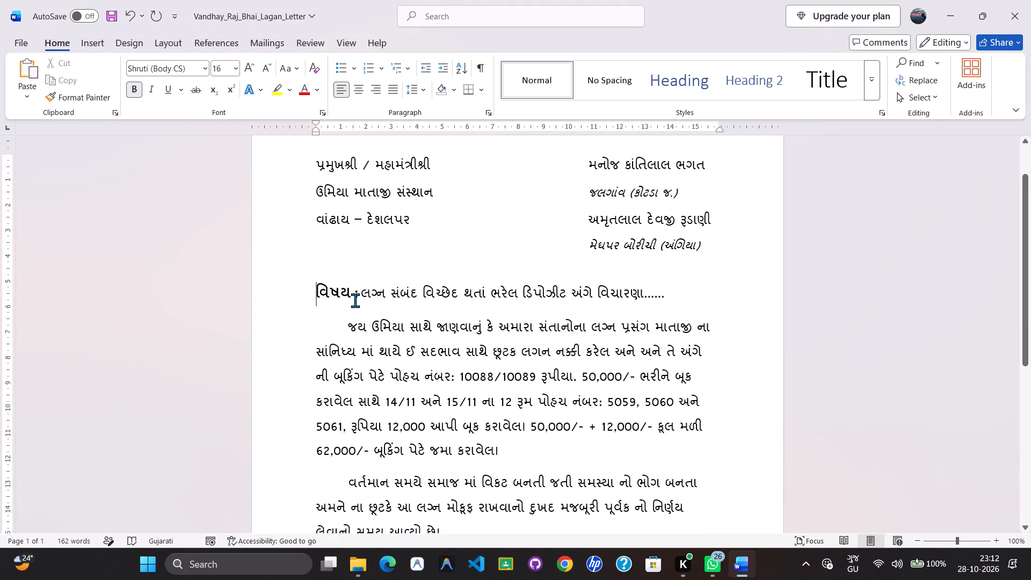
{"action": "key", "text": "ctrl+shift+Down"}
{"action": "key", "text": "shift+Left"}
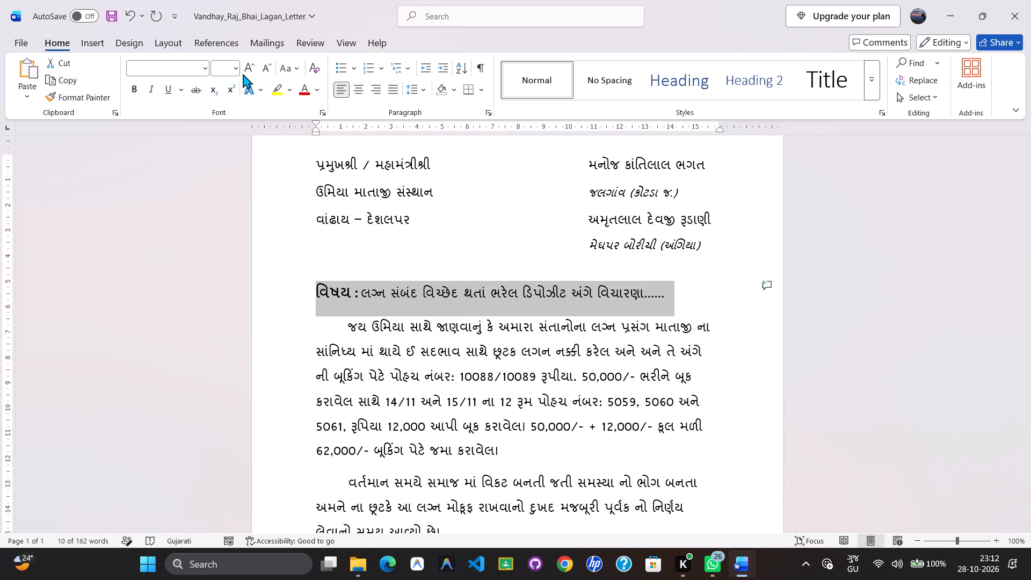
{"action": "left_click", "coordinate": [234, 70]}
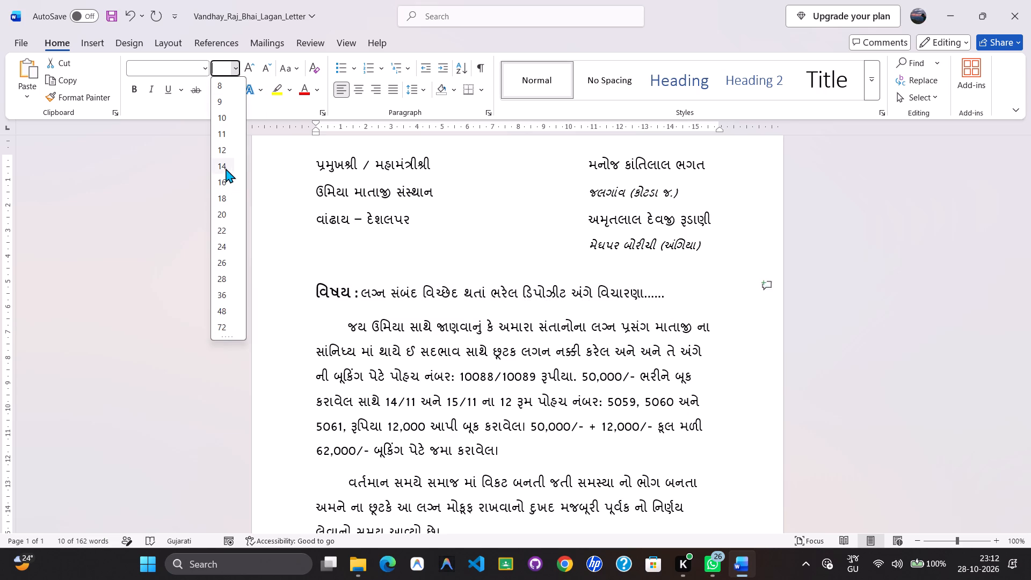
{"action": "left_click", "coordinate": [226, 168]}
{"action": "left_click", "coordinate": [397, 329]}
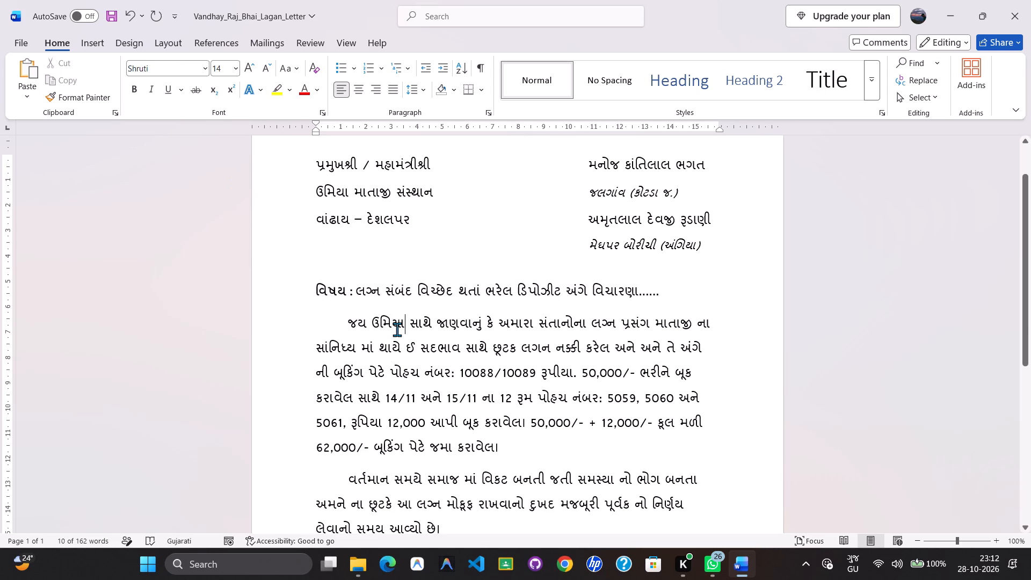
Set the whole subject line, including its "વિષય :" label, to 15 pt.
{"action": "left_click_drag", "start_coordinate": [316, 294], "coordinate": [660, 301]}
{"action": "left_click", "coordinate": [221, 71]}
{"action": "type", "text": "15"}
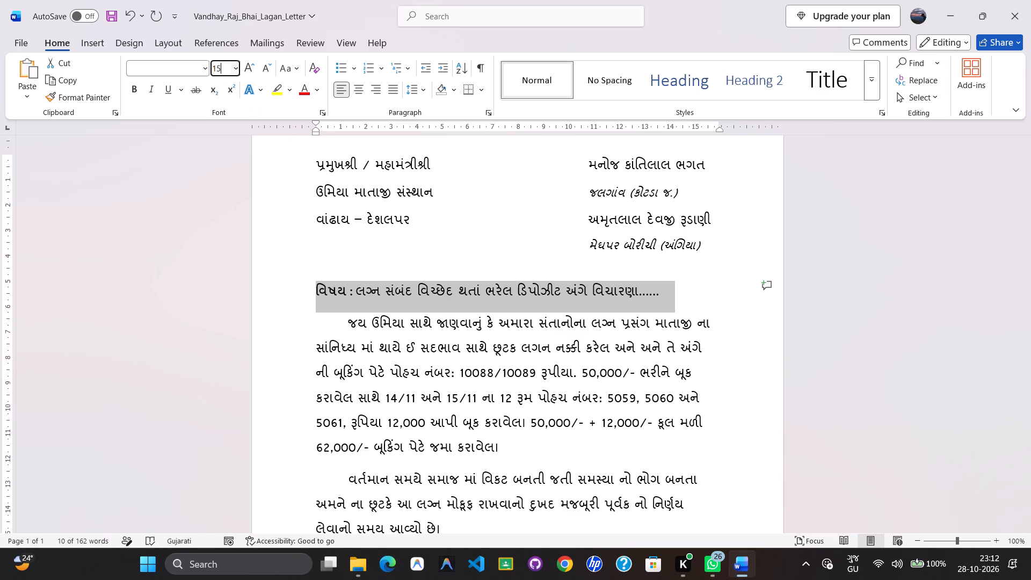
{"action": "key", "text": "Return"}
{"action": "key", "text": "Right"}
Shorten the word "રૂપીયા." before the first 50,000/- in the opening body paragraph to "રૂ.".
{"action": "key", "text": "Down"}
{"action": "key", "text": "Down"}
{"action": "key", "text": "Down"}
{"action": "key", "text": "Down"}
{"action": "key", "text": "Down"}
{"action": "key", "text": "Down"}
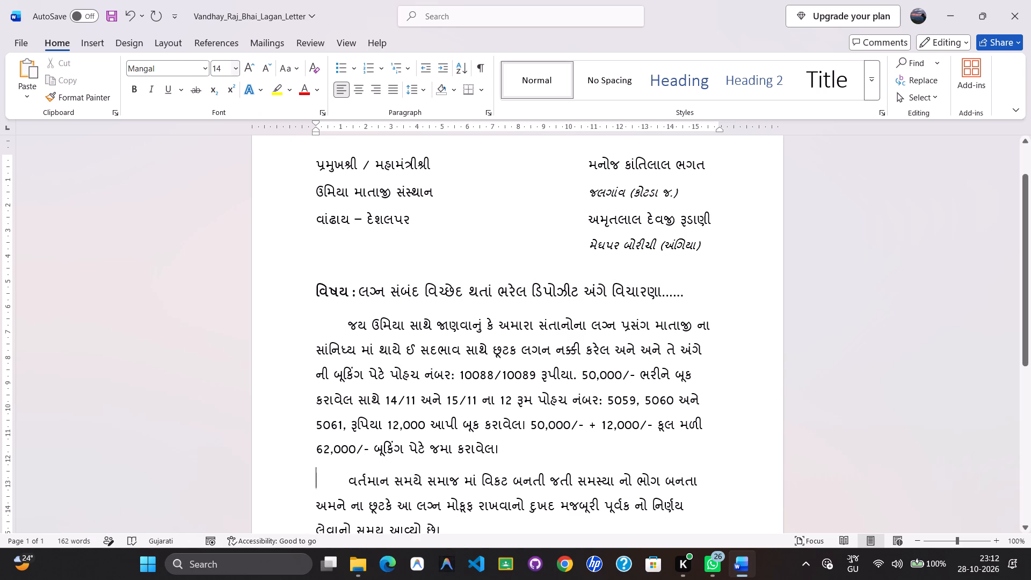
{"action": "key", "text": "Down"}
{"action": "scroll", "coordinate": [470, 438], "scroll_direction": "down", "scroll_amount": 1}
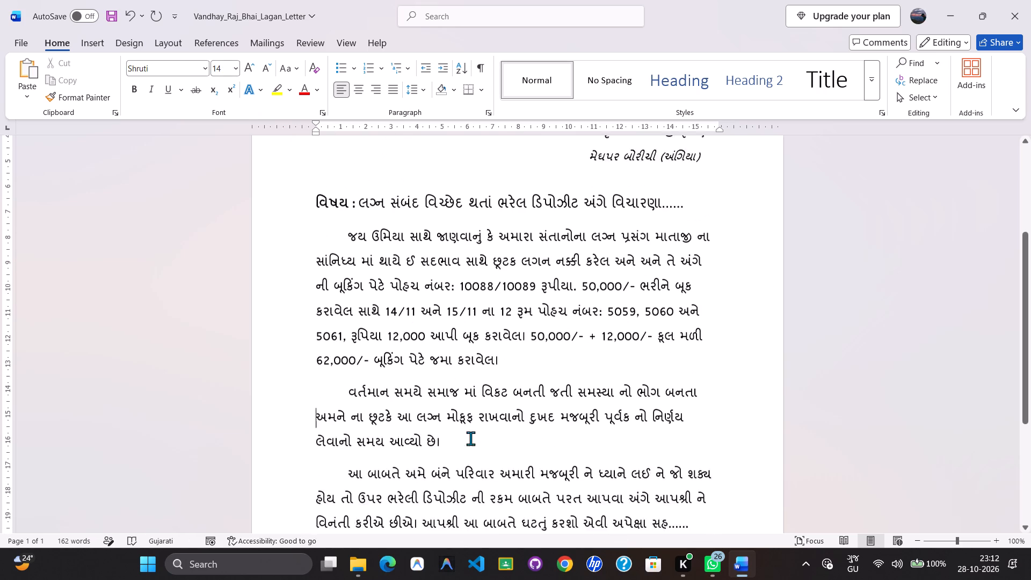
{"action": "scroll", "coordinate": [470, 438], "scroll_direction": "down", "scroll_amount": 1}
{"action": "left_click", "coordinate": [573, 252]}
{"action": "key", "text": "BackSpace"}
{"action": "key", "text": "BackSpace"}
{"action": "key", "text": "BackSpace"}
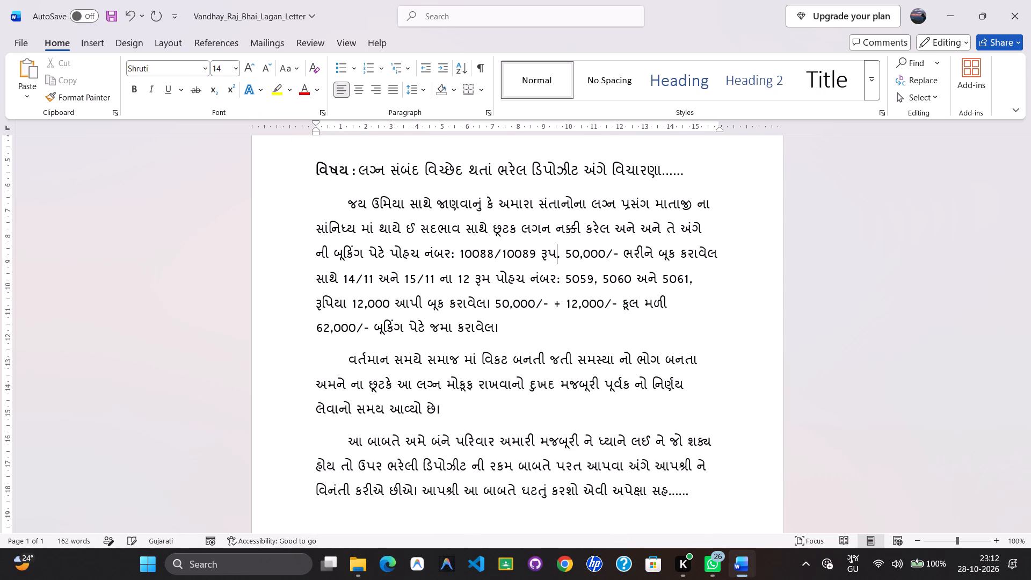
{"action": "key", "text": "BackSpace"}
Copy the abbreviation "રૂ." and insert it, followed by a space, before 12,000/- in the sum.
{"action": "key", "text": "Left"}
{"action": "key", "text": "ctrl+shift+Right"}
{"action": "key", "text": "shift+Right"}
{"action": "key", "text": "ctrl+c"}
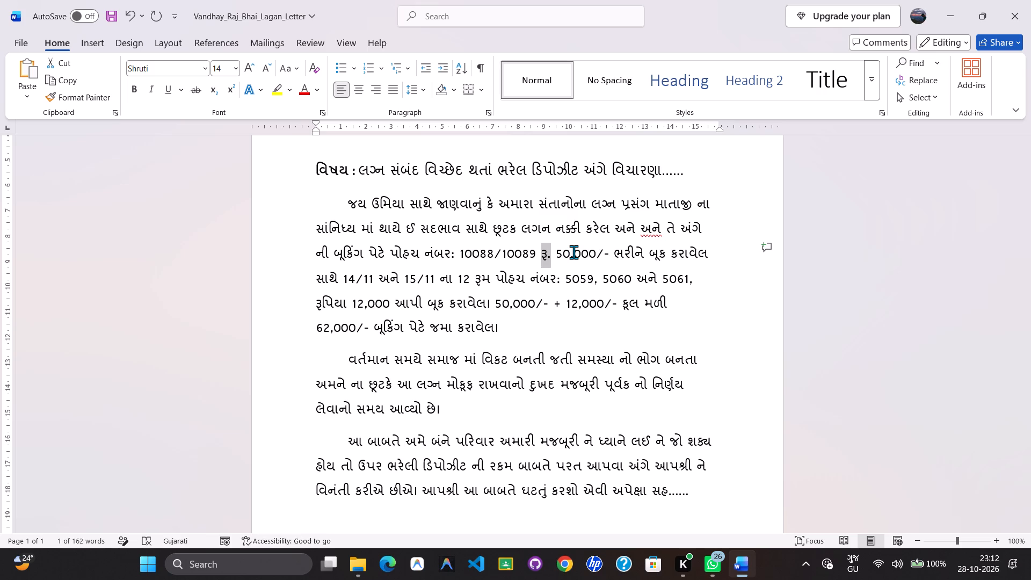
{"action": "key", "text": "Down"}
{"action": "key", "text": "Down"}
{"action": "key", "text": "Right"}
{"action": "key", "text": "Right"}
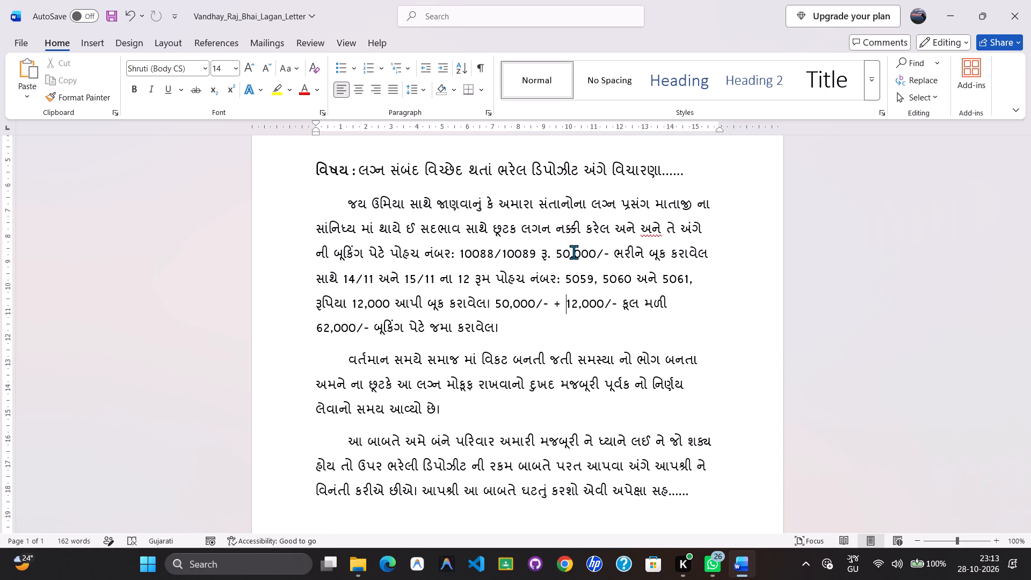
{"action": "key", "text": "ctrl+v"}
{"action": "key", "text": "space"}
Replace the danda after "બૂક કરાવેલ" with a full stop and insert "રૂ." before 50,000/- in the sum.
{"action": "key", "text": "ctrl+Left"}
{"action": "key", "text": "ctrl+Left"}
{"action": "key", "text": "ctrl+Left"}
{"action": "key", "text": "ctrl+Left"}
{"action": "key", "text": "ctrl+Left"}
{"action": "key", "text": "ctrl+Left"}
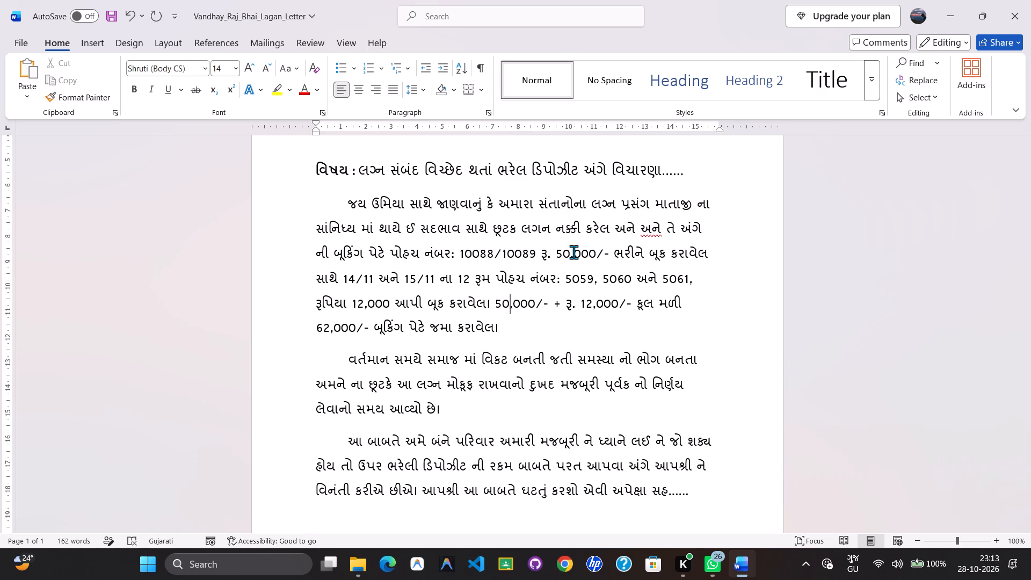
{"action": "key", "text": "Left"}
{"action": "key", "text": "Left"}
{"action": "key", "text": "Left"}
{"action": "key", "text": "BackSpace"}
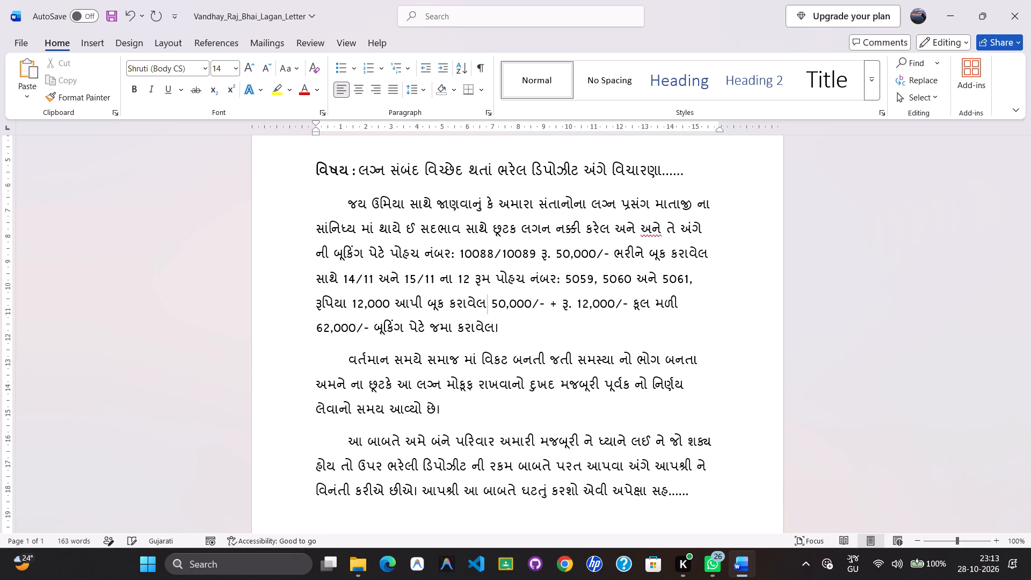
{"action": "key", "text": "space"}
{"action": "key", "text": "Right"}
{"action": "key", "text": "ctrl+v"}
{"action": "key", "text": "Left"}
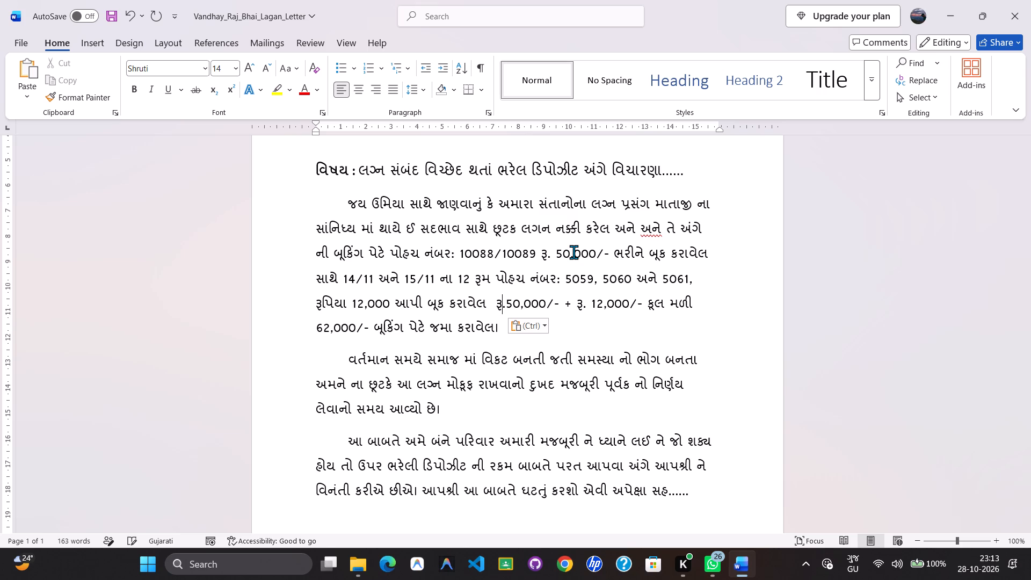
{"action": "key", "text": "Right"}
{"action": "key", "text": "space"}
{"action": "key", "text": "Left"}
{"action": "key", "text": "ctrl+Left"}
{"action": "key", "text": "Left"}
{"action": "key", "text": "BackSpace"}
{"action": "key", "text": "Left"}
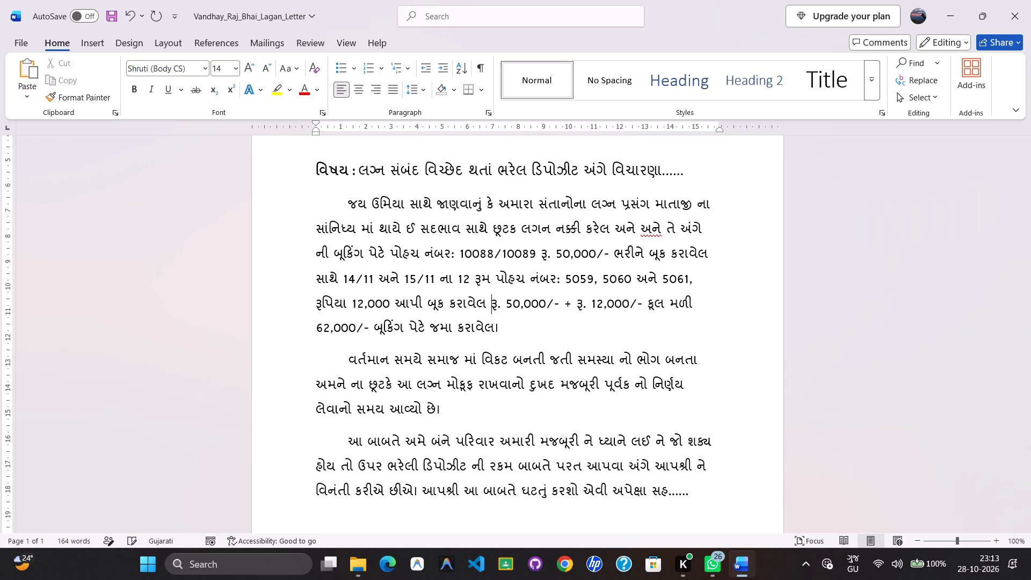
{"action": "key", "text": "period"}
{"action": "key", "text": "Right"}
Replace the dandas ending the first and second body paragraphs with full stops.
{"action": "key", "text": "Down"}
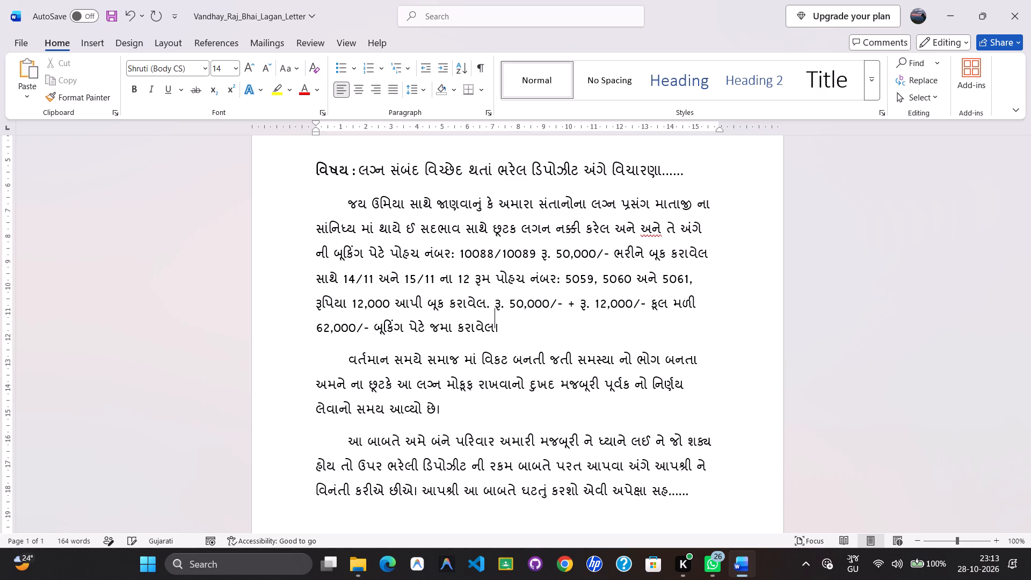
{"action": "key", "text": "Delete"}
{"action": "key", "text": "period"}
{"action": "key", "text": "Down"}
{"action": "key", "text": "Down"}
{"action": "key", "text": "Down"}
{"action": "key", "text": "BackSpace"}
{"action": "key", "text": "BackSpace"}
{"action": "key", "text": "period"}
Insert the copied "રૂ.", followed by a space, before 62,000/- in the first body paragraph.
{"action": "key", "text": "Down"}
{"action": "key", "text": "Down"}
{"action": "key", "text": "Down"}
{"action": "key", "text": "Down"}
{"action": "key", "text": "Up"}
{"action": "key", "text": "Up"}
{"action": "key", "text": "Up"}
{"action": "key", "text": "Up"}
{"action": "key", "text": "Up"}
{"action": "key", "text": "Up"}
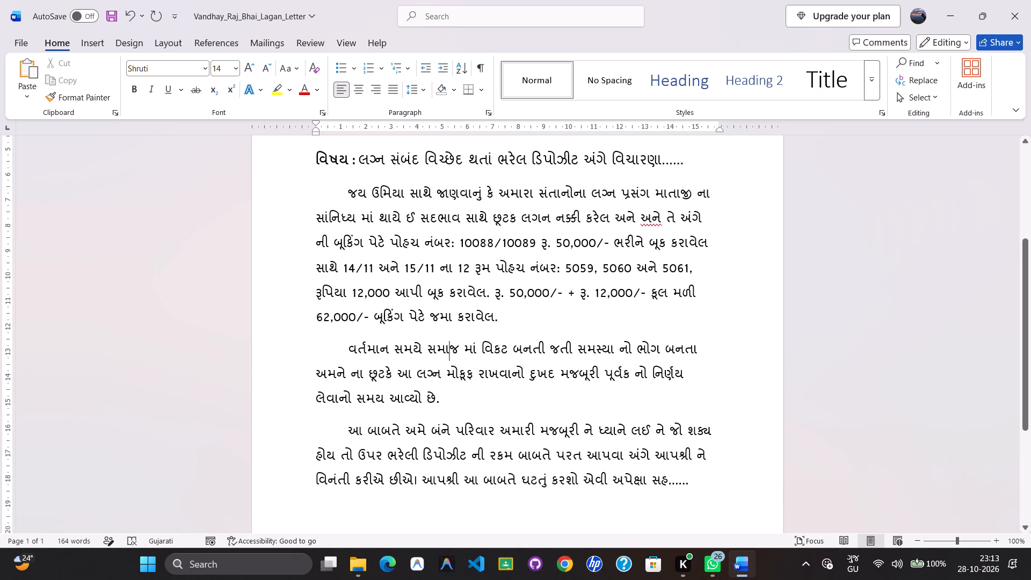
{"action": "key", "text": "ctrl+Up"}
{"action": "key", "text": "Up"}
{"action": "key", "text": "ctrl+v"}
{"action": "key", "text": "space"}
{"action": "key", "text": "ctrl+Left"}
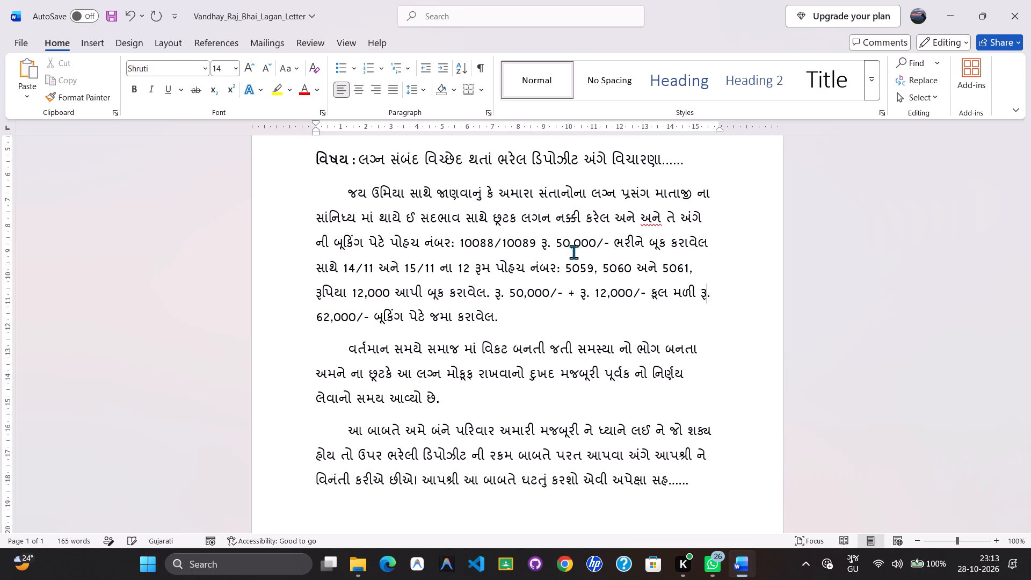
{"action": "key", "text": "Left"}
Justify the three body paragraphs below the subject line.
{"action": "key", "text": "ctrl+a"}
{"action": "left_click", "coordinate": [555, 238]}
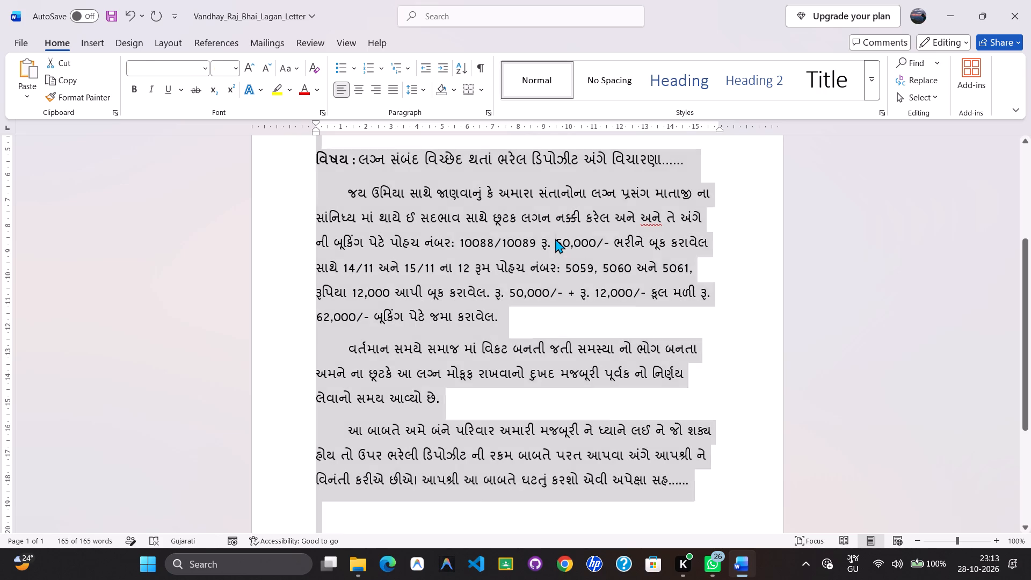
{"action": "left_click_drag", "start_coordinate": [292, 197], "coordinate": [286, 456]}
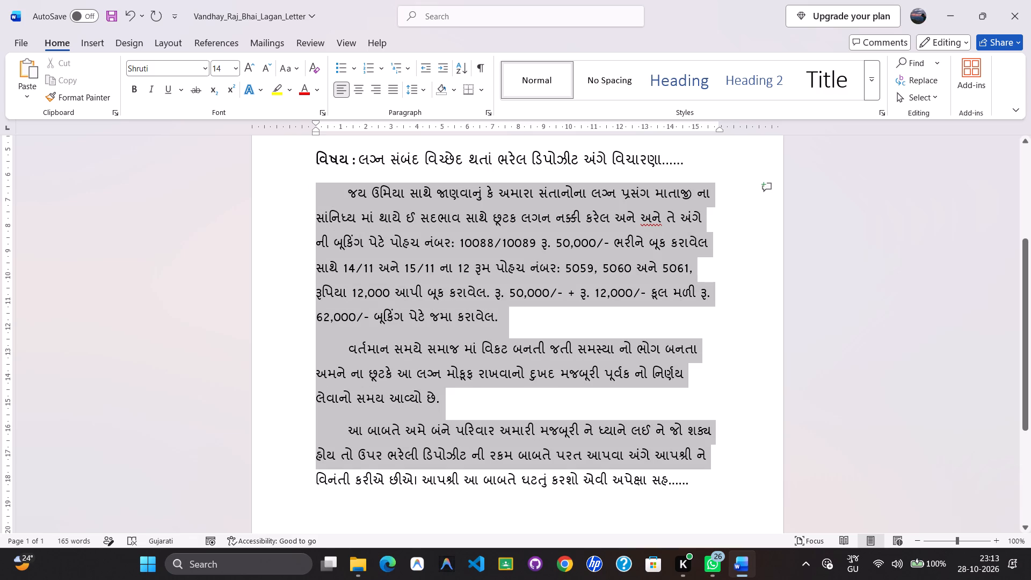
{"action": "left_click_drag", "start_coordinate": [286, 456], "coordinate": [290, 477]}
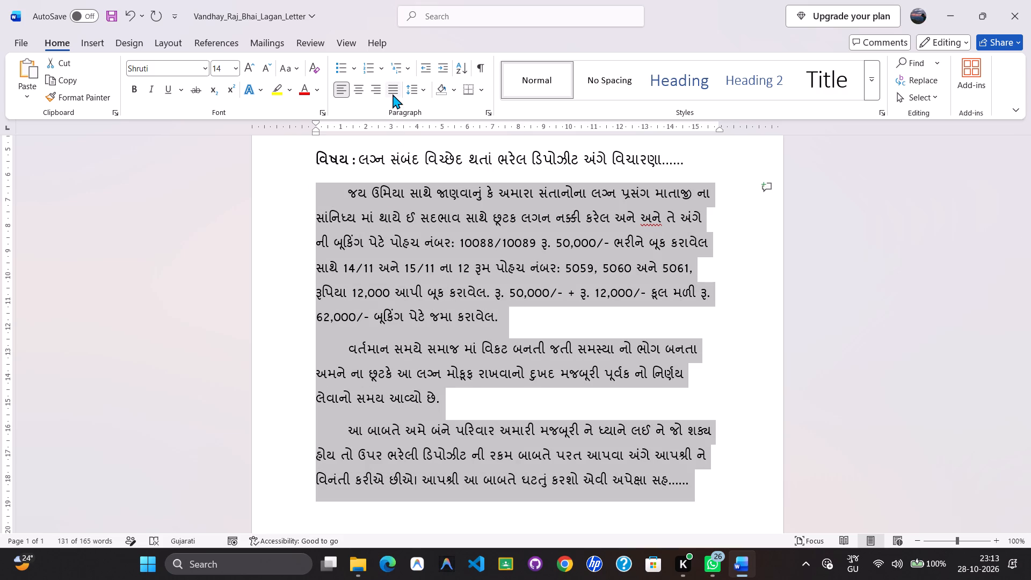
{"action": "left_click", "coordinate": [393, 94]}
{"action": "left_click", "coordinate": [654, 307]}
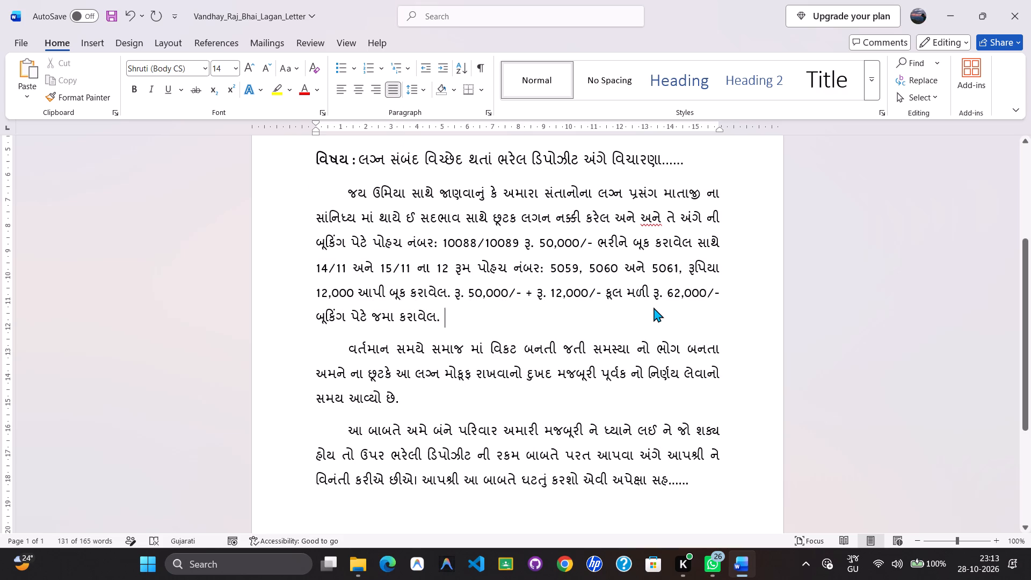
Run the spelling check and delete the repeated word "અને" in the first body paragraph.
{"action": "scroll", "coordinate": [654, 307], "scroll_direction": "up", "scroll_amount": 1}
{"action": "left_click", "coordinate": [651, 274]}
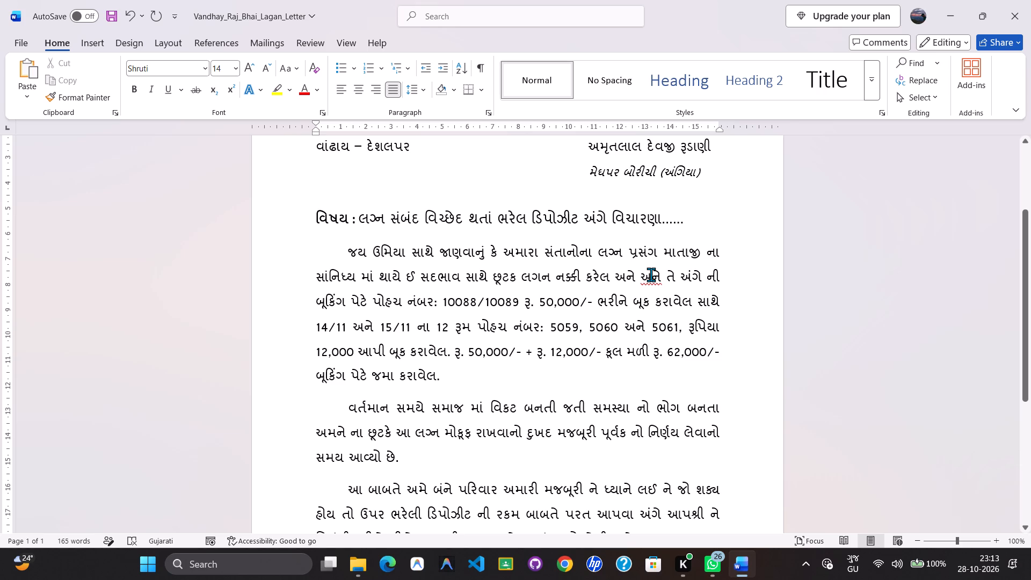
{"action": "key", "text": "F7"}
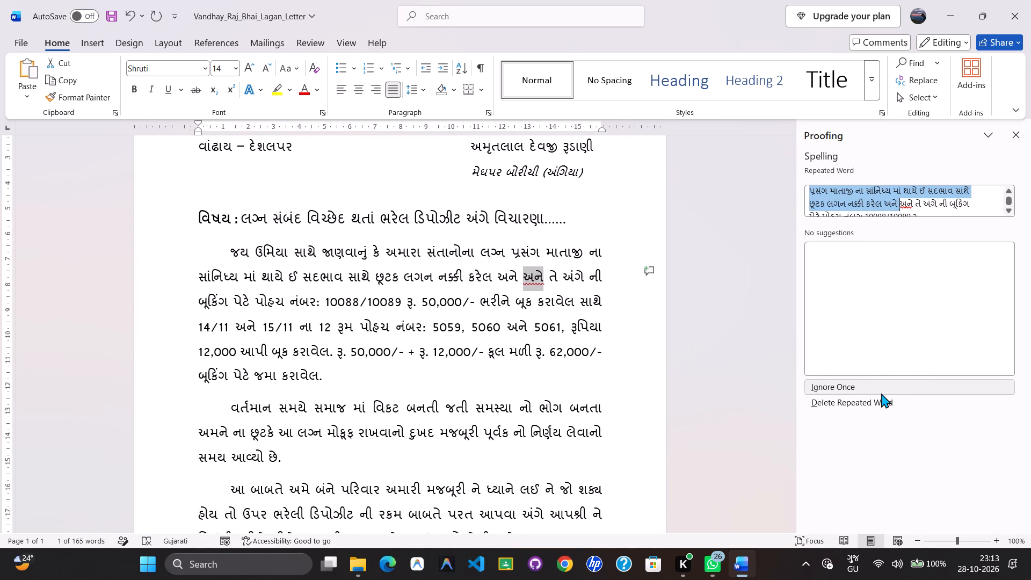
{"action": "left_click", "coordinate": [882, 402]}
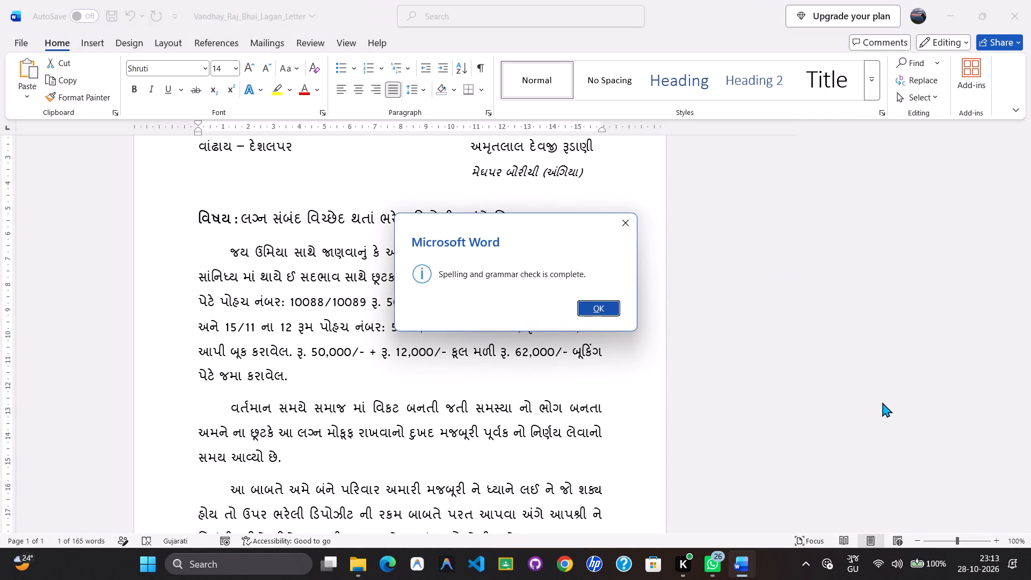
{"action": "left_click", "coordinate": [593, 316]}
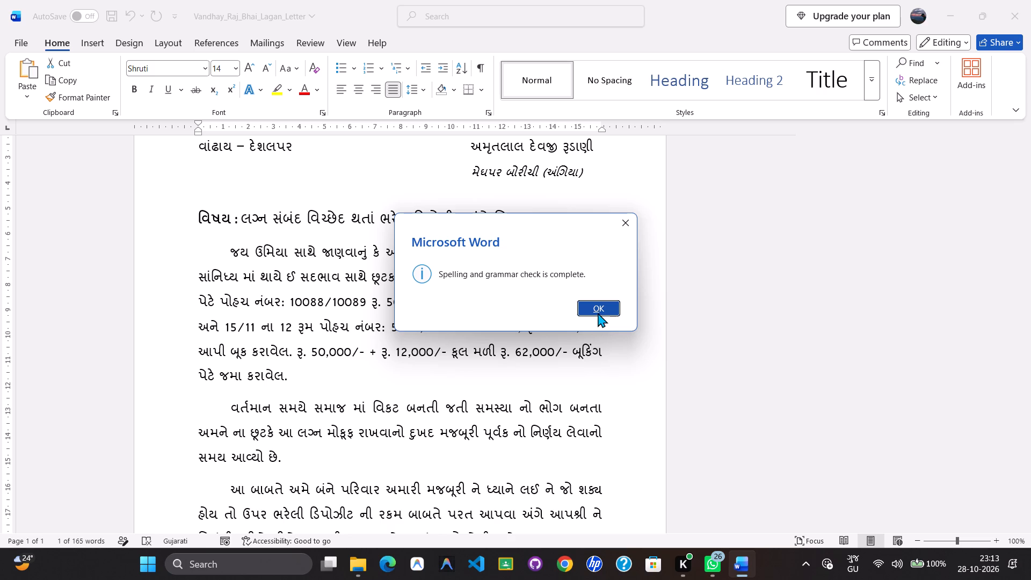
{"action": "left_click", "coordinate": [598, 313]}
{"action": "left_click", "coordinate": [605, 360]}
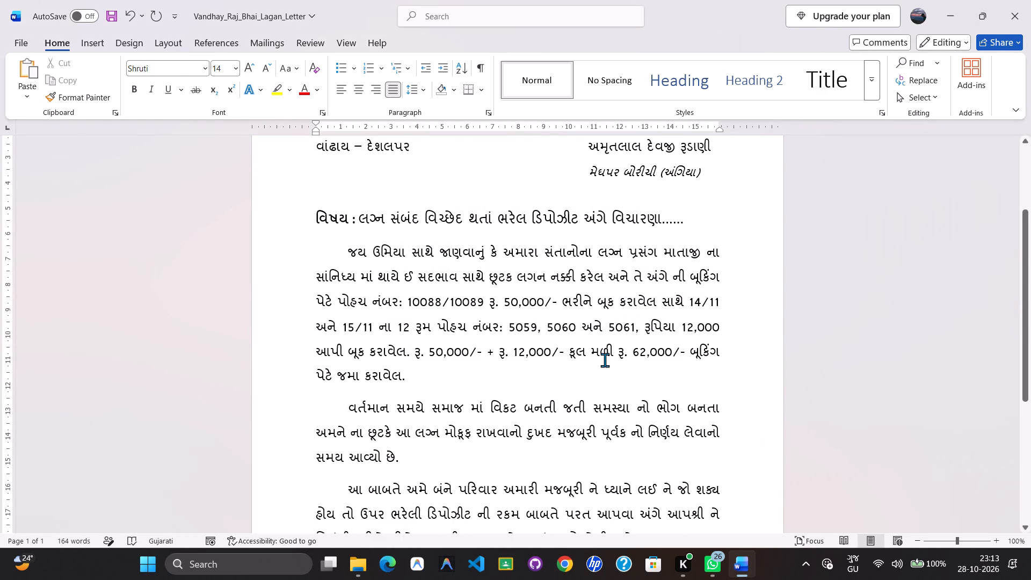
Save the letter.
{"action": "scroll", "coordinate": [605, 360], "scroll_direction": "down", "scroll_amount": 3}
{"action": "key", "text": "ctrl+s"}
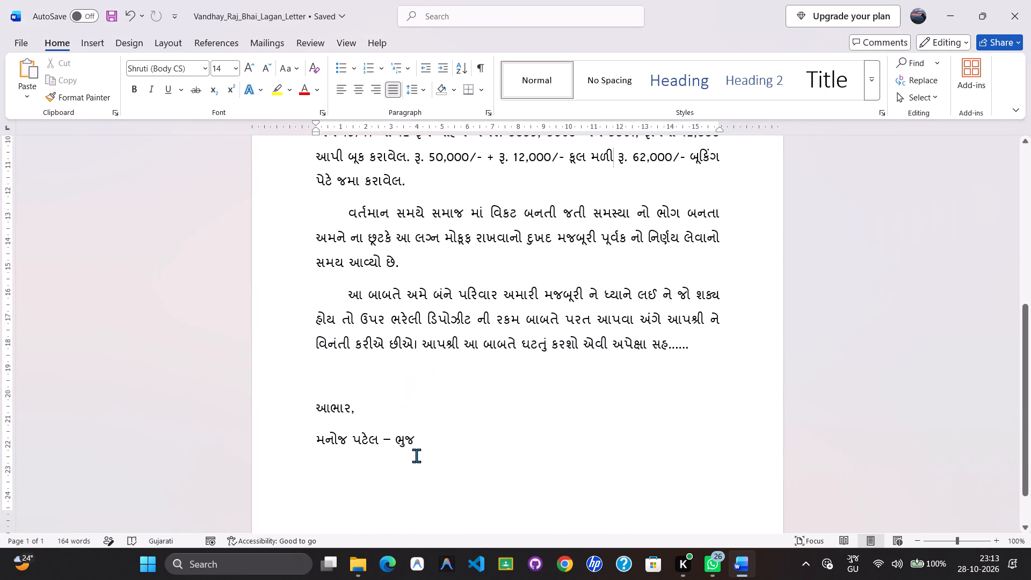
Increase the page's top margin slightly so the letterhead starts a little lower.
{"action": "scroll", "coordinate": [416, 455], "scroll_direction": "down", "scroll_amount": 2}
{"action": "scroll", "coordinate": [416, 455], "scroll_direction": "up", "scroll_amount": 9}
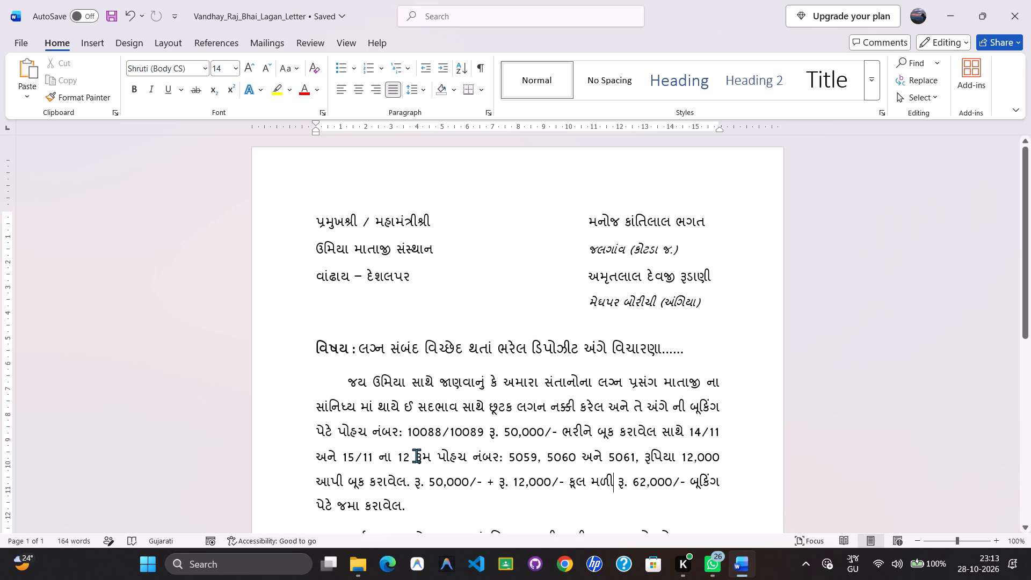
{"action": "left_click", "coordinate": [9, 213]}
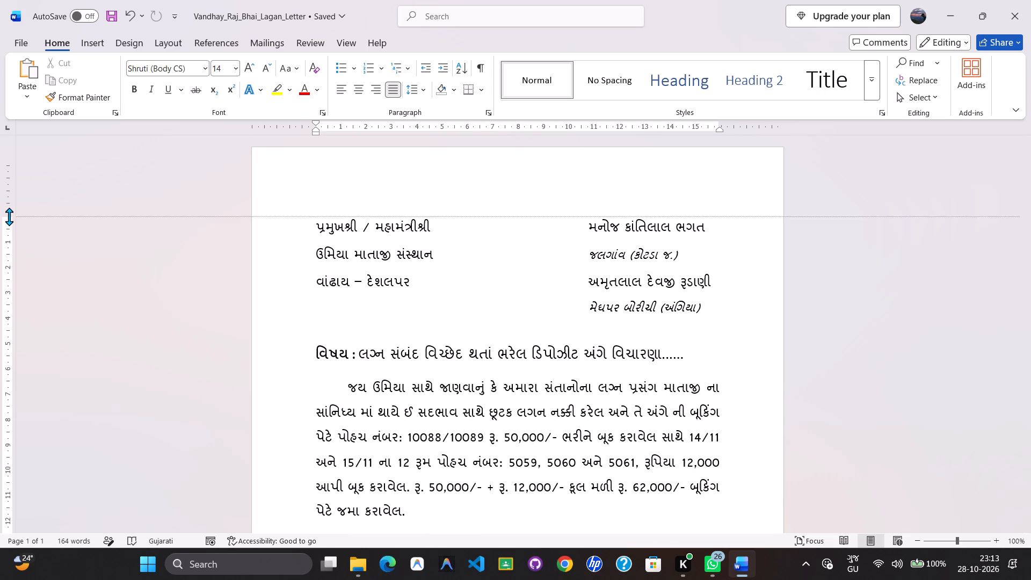
Reduce the font size of the blank line above "આભાર," by four size steps.
{"action": "scroll", "coordinate": [533, 426], "scroll_direction": "down", "scroll_amount": 5}
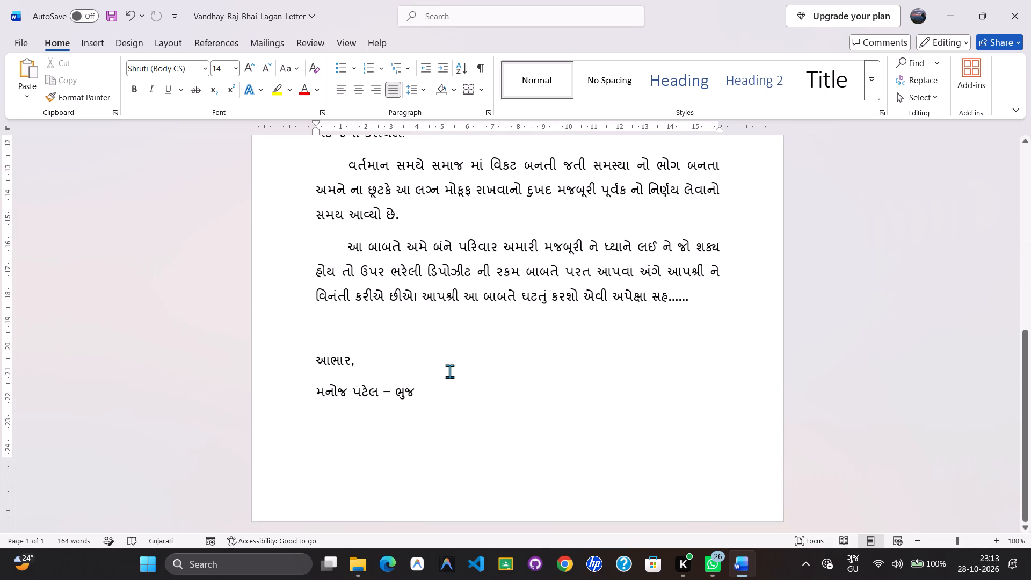
{"action": "left_click", "coordinate": [412, 337]}
{"action": "key", "text": "shift+Right"}
{"action": "key", "text": "ctrl+shift+comma"}
{"action": "key", "text": "ctrl+shift+comma"}
{"action": "key", "text": "ctrl+shift+comma"}
{"action": "key", "text": "ctrl+shift+comma"}
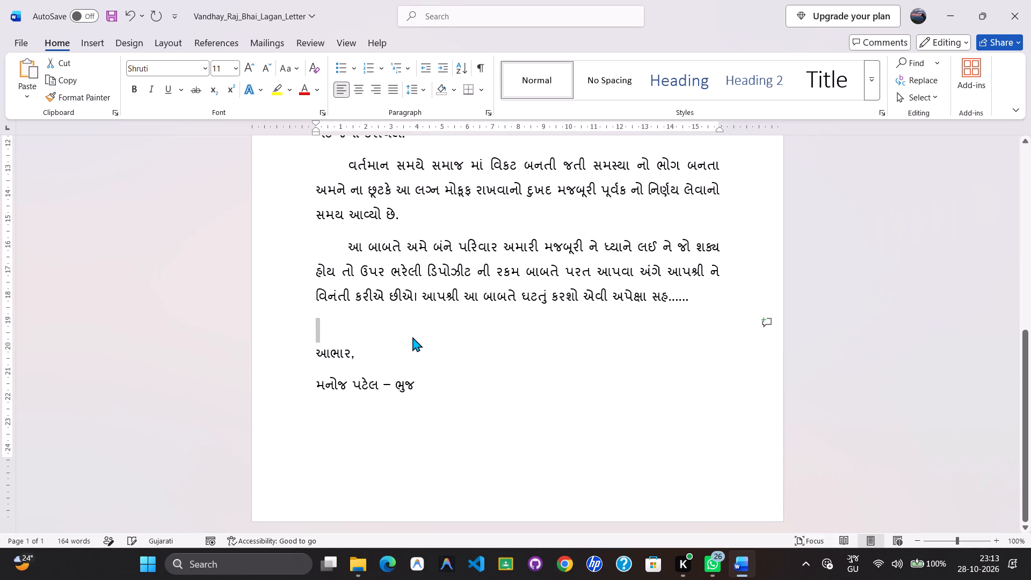
Set the two closing lines, "આભાર," and the signature line, to single line spacing with 2 pt after each paragraph.
{"action": "key", "text": "Down"}
{"action": "key", "text": "Down"}
{"action": "key", "text": "Up"}
{"action": "key", "text": "shift+Down"}
{"action": "key", "text": "shift+Down"}
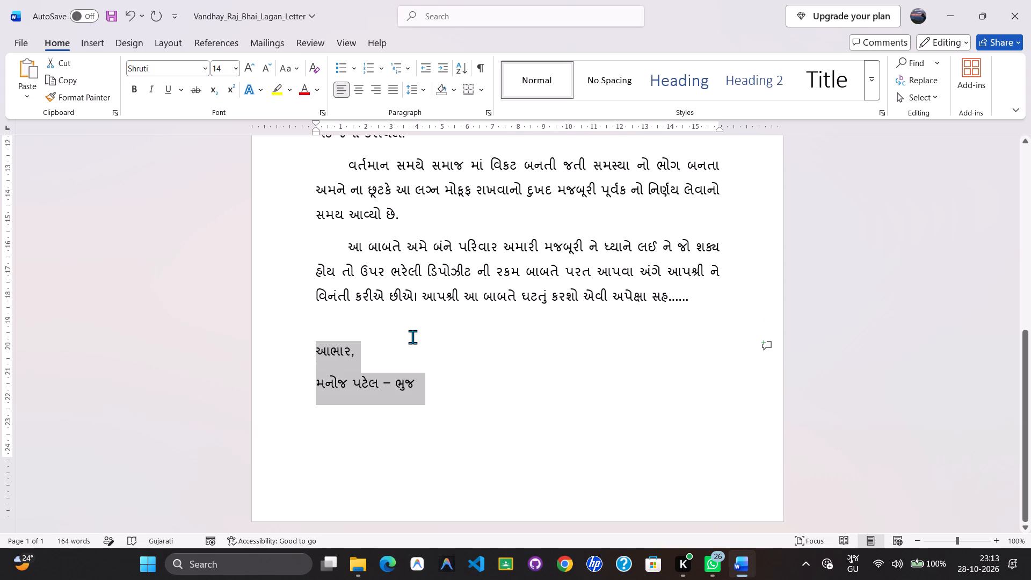
{"action": "left_click", "coordinate": [493, 116]}
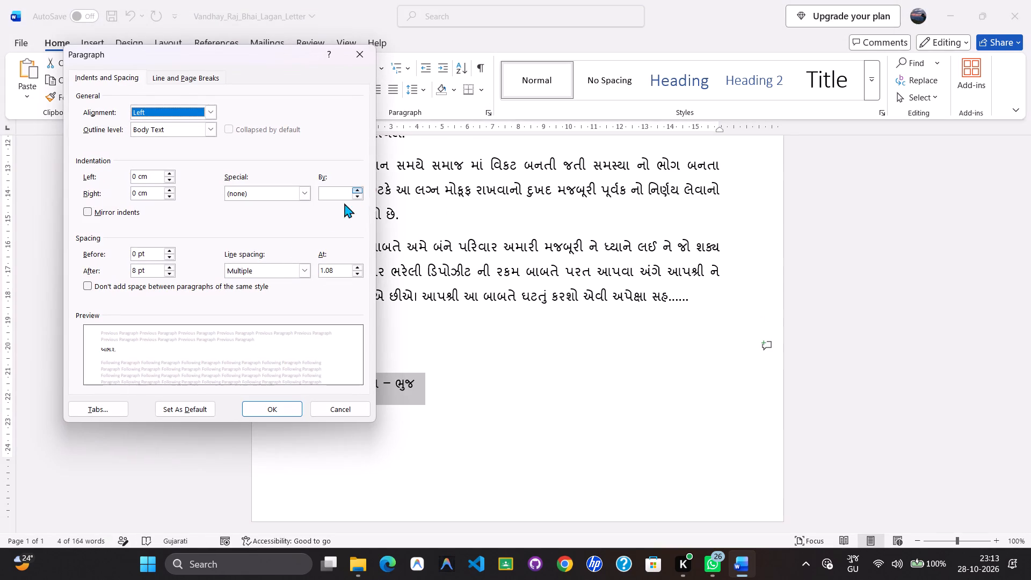
{"action": "left_click", "coordinate": [287, 276]}
{"action": "left_click", "coordinate": [284, 281]}
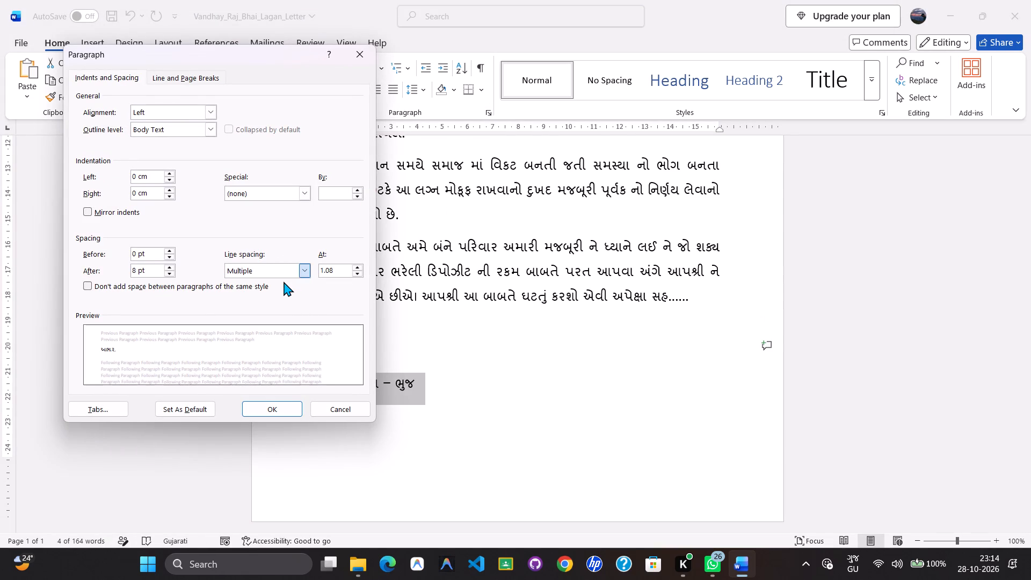
{"action": "left_click", "coordinate": [170, 275]}
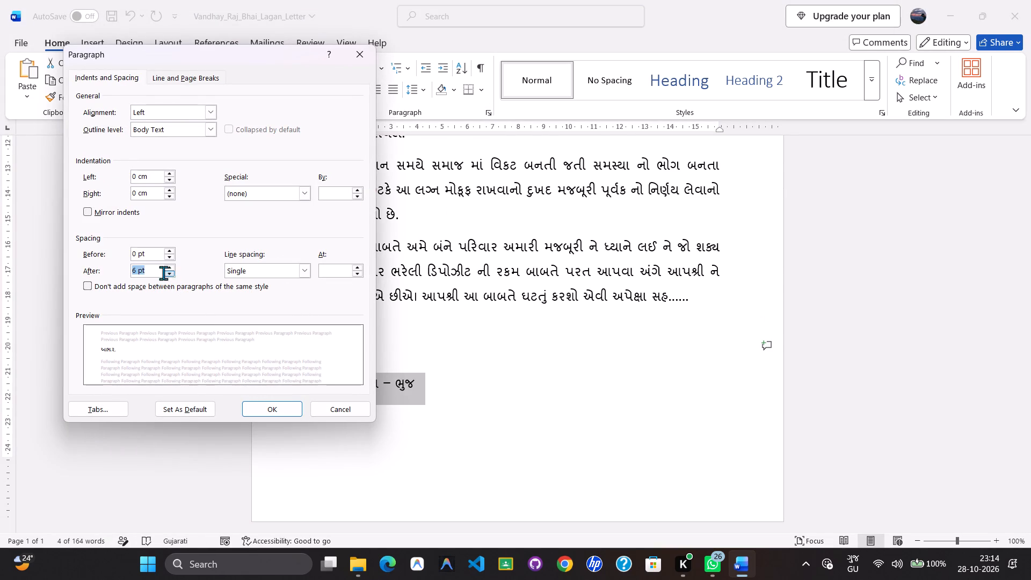
{"action": "left_click", "coordinate": [132, 269]}
{"action": "key", "text": "Delete"}
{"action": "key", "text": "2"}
{"action": "key", "text": "Return"}
Make the "આભાર," line and the signature line below it bold.
{"action": "key", "text": "Down"}
{"action": "key", "text": "Up"}
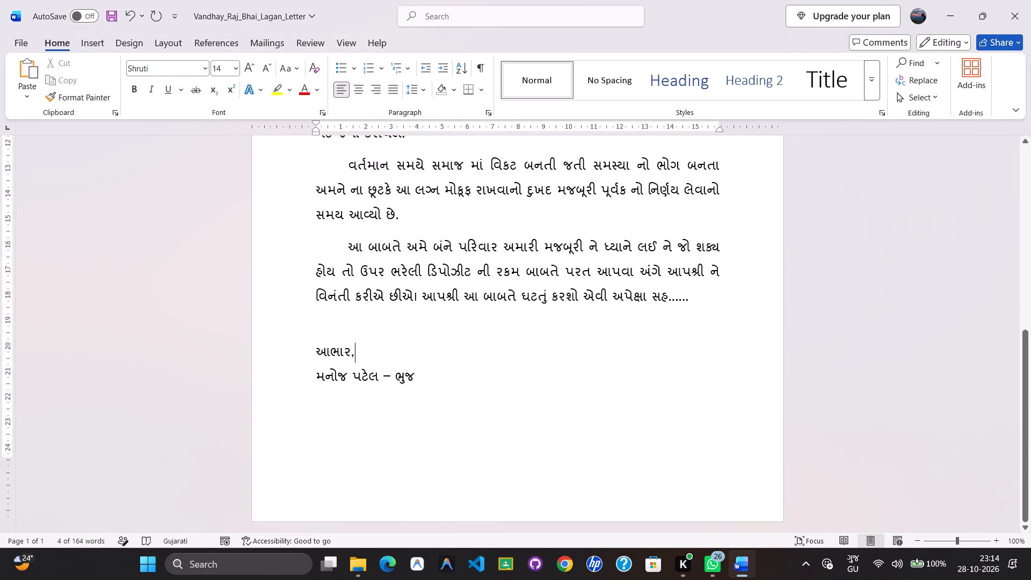
{"action": "key", "text": "Right"}
{"action": "key", "text": "Up"}
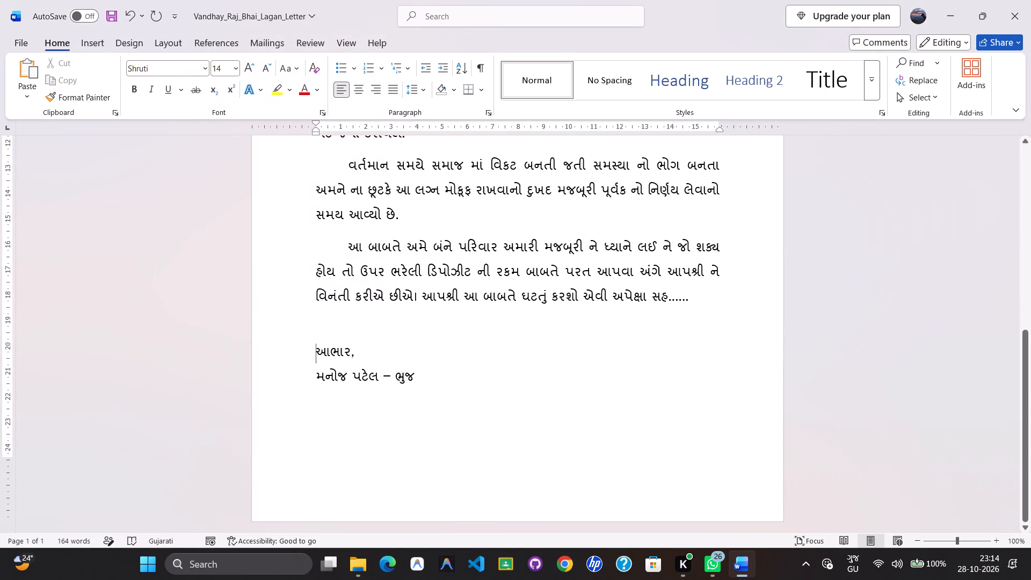
{"action": "key", "text": "ctrl+shift+Down"}
{"action": "key", "text": "ctrl+shift+Down"}
{"action": "key", "text": "ctrl+b"}
Make the letterhead block above the subject line bold, covering both the recipient lines and the sender names and places.
{"action": "key", "text": "Up"}
{"action": "key", "text": "Up"}
{"action": "key", "text": "Up"}
{"action": "key", "text": "Up"}
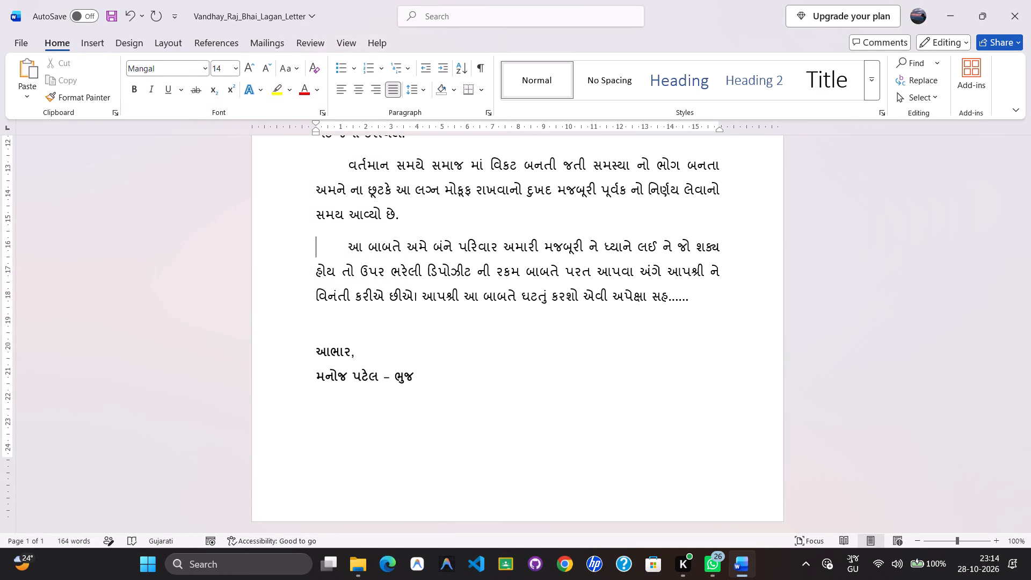
{"action": "key", "text": "ctrl+Up"}
{"action": "key", "text": "ctrl+Up"}
{"action": "key", "text": "ctrl+Up"}
{"action": "key", "text": "ctrl+Up"}
{"action": "key", "text": "ctrl+Up"}
{"action": "key", "text": "ctrl+Up"}
{"action": "key", "text": "ctrl+Up"}
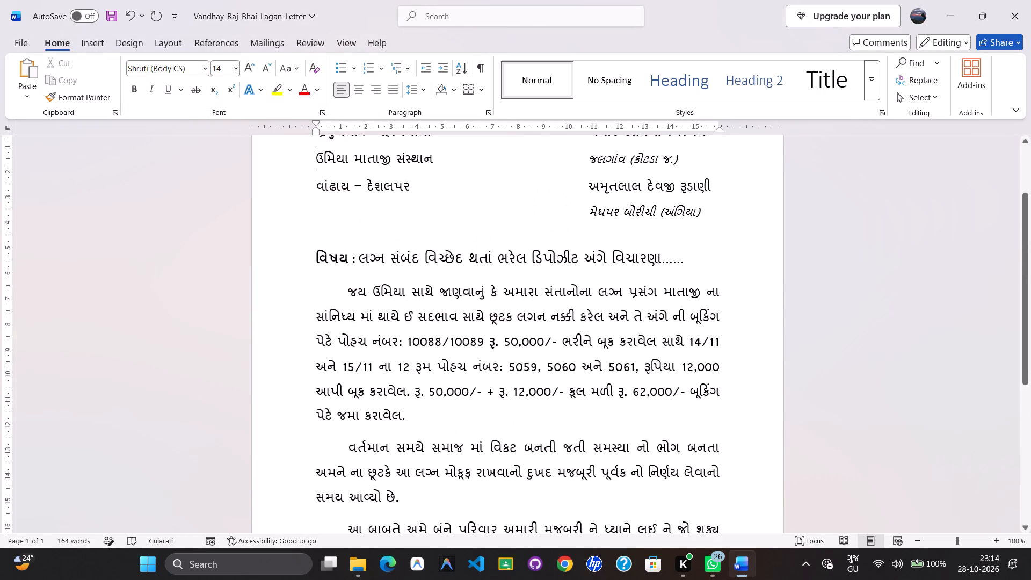
{"action": "key", "text": "Up"}
{"action": "key", "text": "Up"}
{"action": "key", "text": "ctrl+shift+Down"}
{"action": "key", "text": "ctrl+shift+Down"}
{"action": "key", "text": "ctrl+shift+Down"}
{"action": "key", "text": "ctrl+shift+Down"}
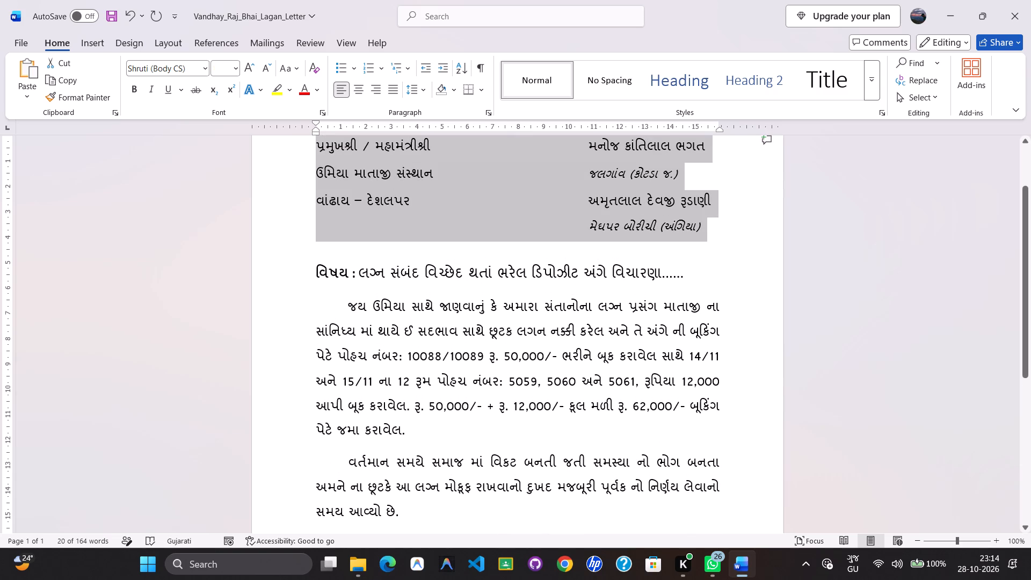
{"action": "key", "text": "ctrl+b"}
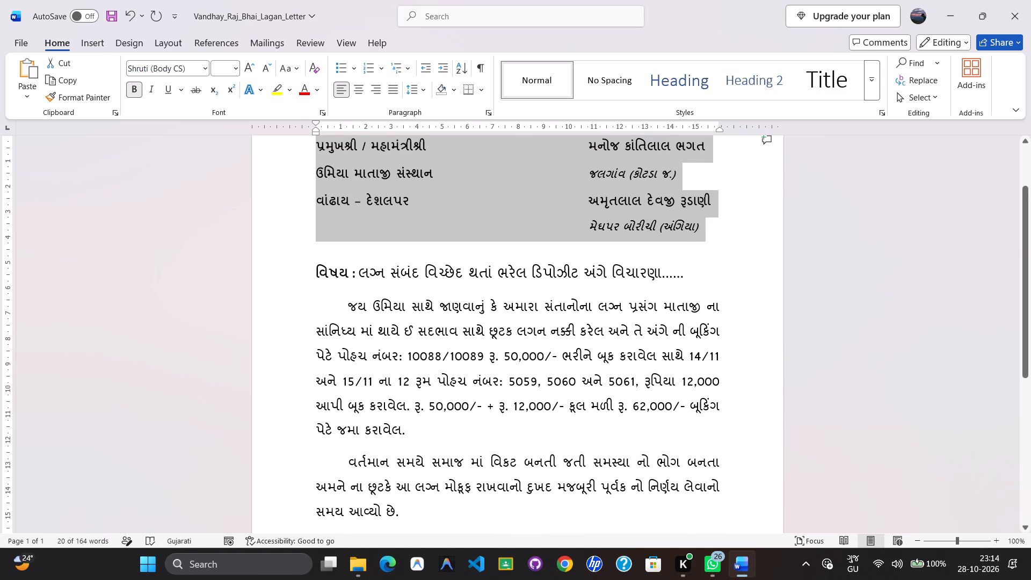
{"action": "left_click", "coordinate": [231, 288]}
{"action": "left_click", "coordinate": [400, 295]}
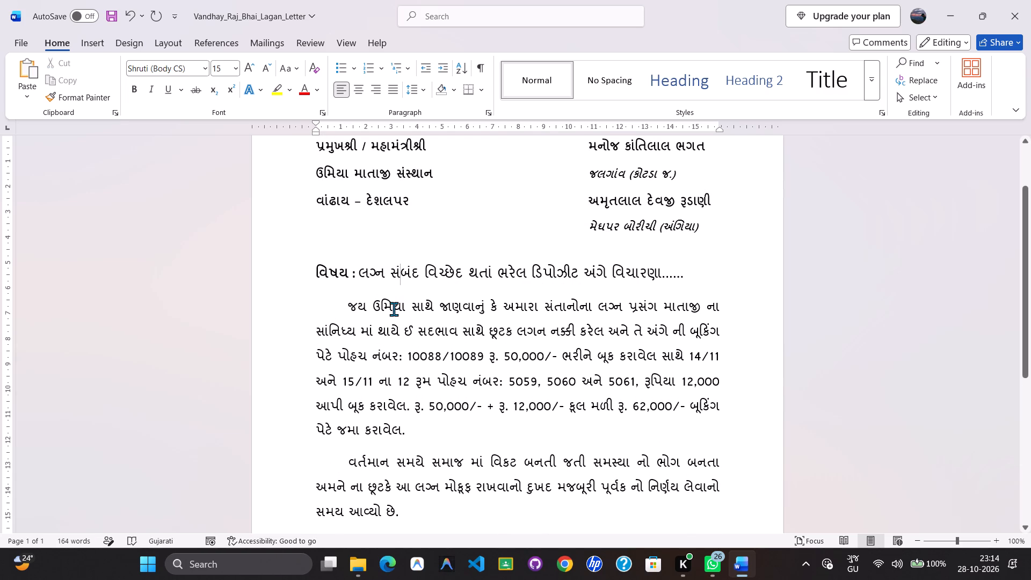
Save the letter.
{"action": "key", "text": "ctrl+s"}
Start saving a PDF copy of the letter in the Dhruv folder and look through the existing PDF files there.
{"action": "left_click", "coordinate": [26, 41]}
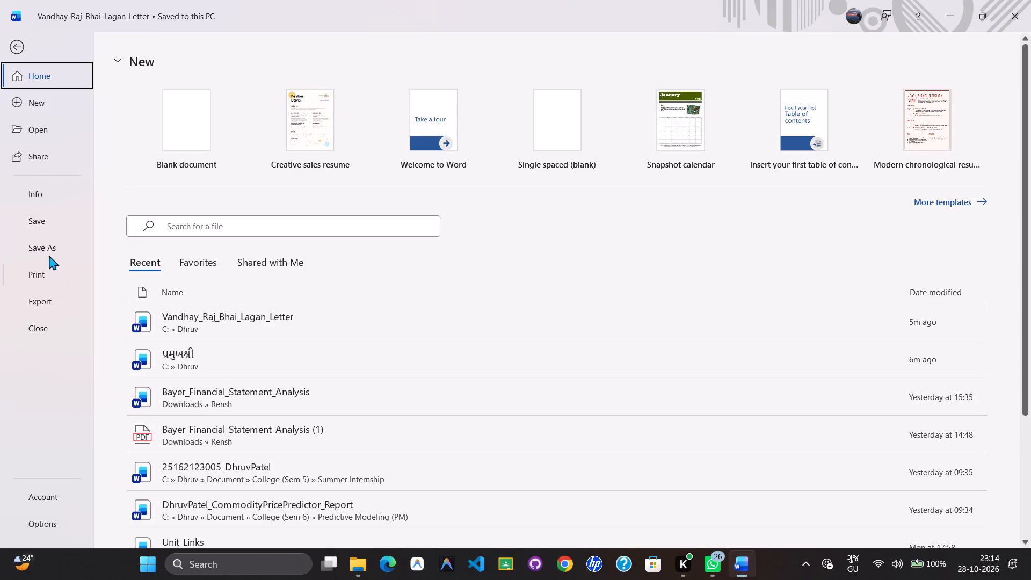
{"action": "left_click", "coordinate": [49, 255]}
{"action": "left_click", "coordinate": [418, 163]}
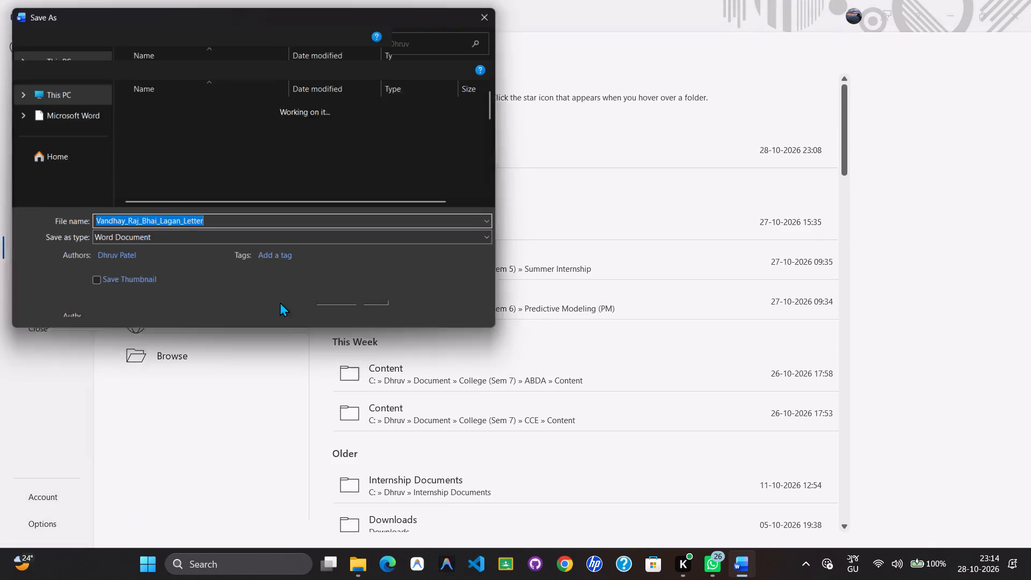
{"action": "left_click", "coordinate": [191, 244]}
{"action": "left_click", "coordinate": [185, 321]}
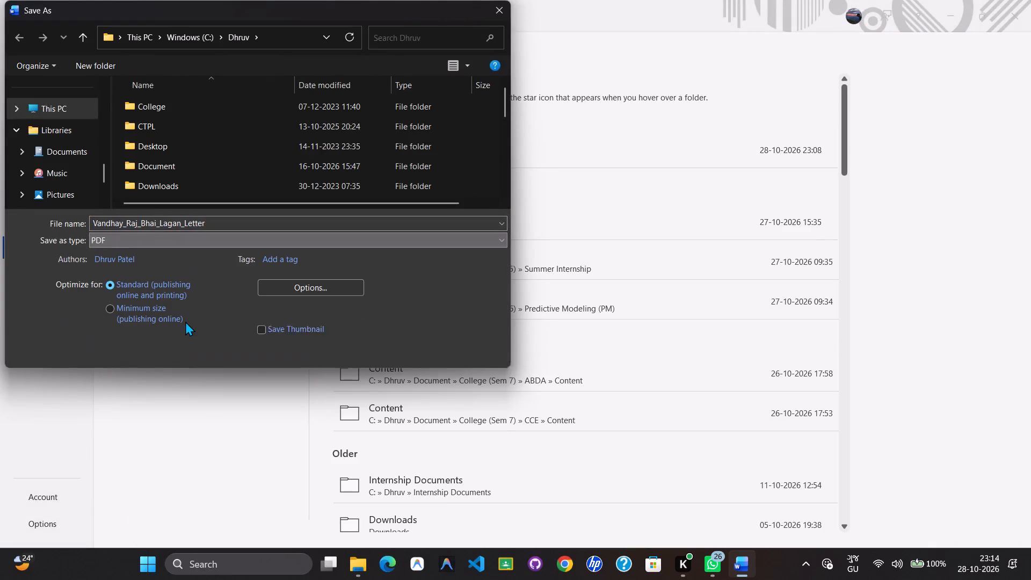
{"action": "scroll", "coordinate": [242, 144], "scroll_direction": "down", "scroll_amount": 11}
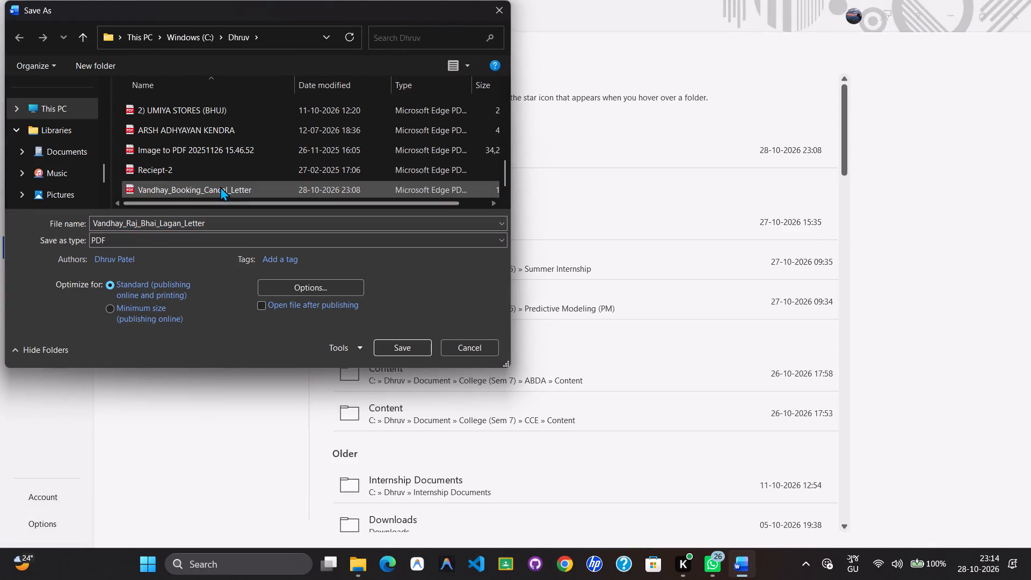
Save the PDF copy of the letter in the Dhruv folder as Vandhay_Booking_Cancel_Letter, replacing the existing PDF of that name.
{"action": "left_click", "coordinate": [220, 186]}
{"action": "left_click", "coordinate": [393, 343]}
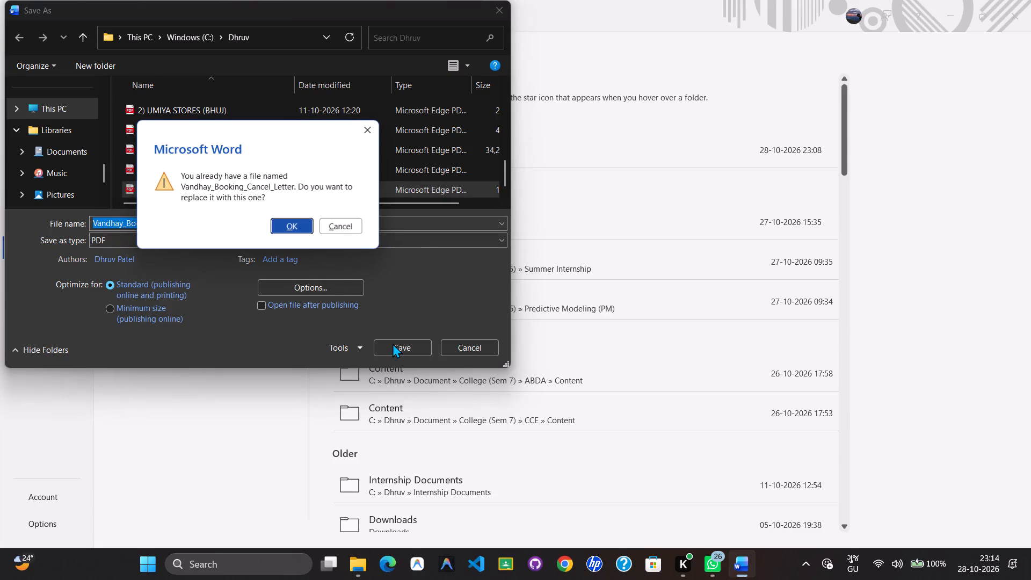
{"action": "key", "text": "Left"}
{"action": "key", "text": "Return"}
{"action": "left_click", "coordinate": [393, 343]}
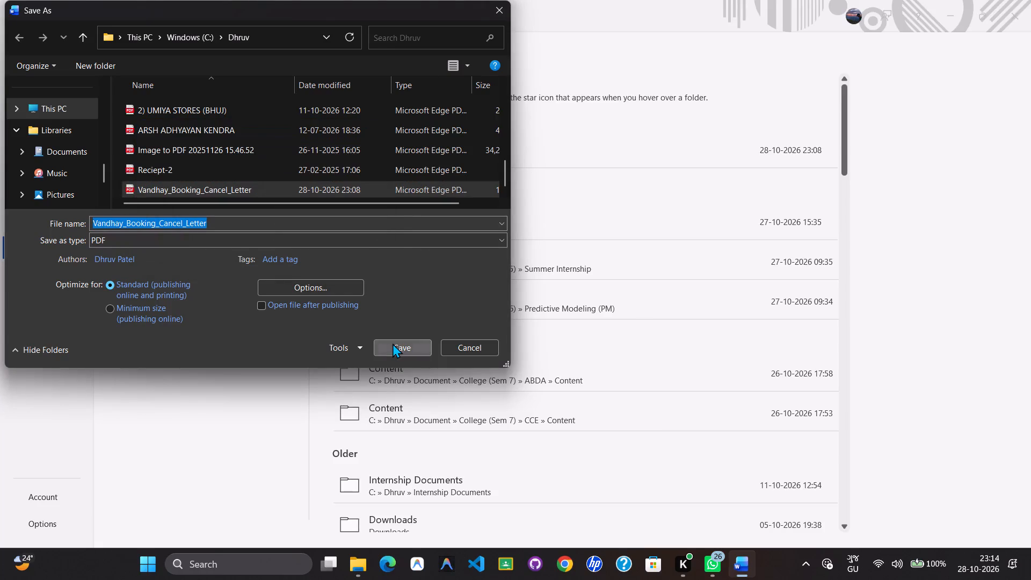
{"action": "key", "text": "Return"}
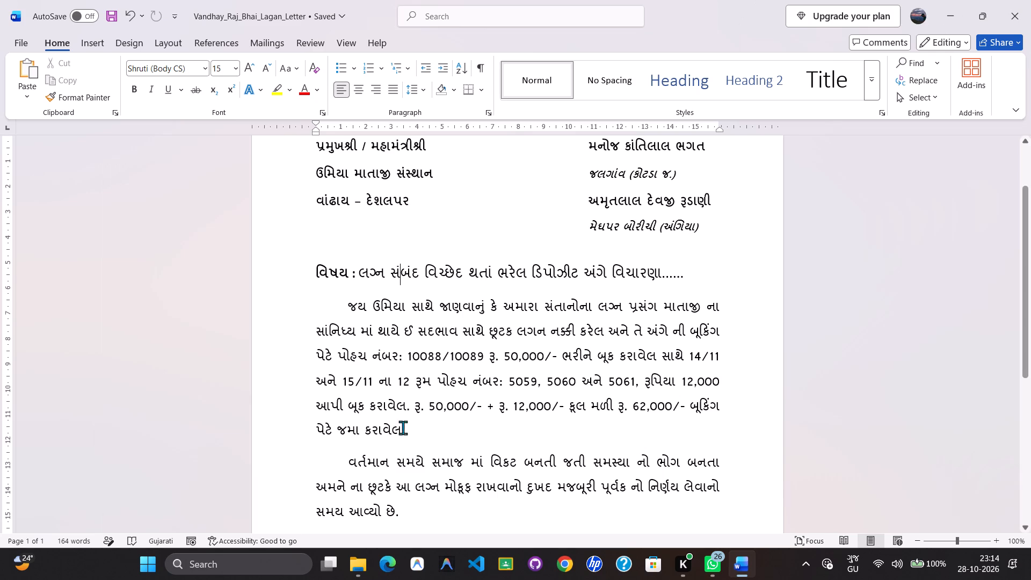